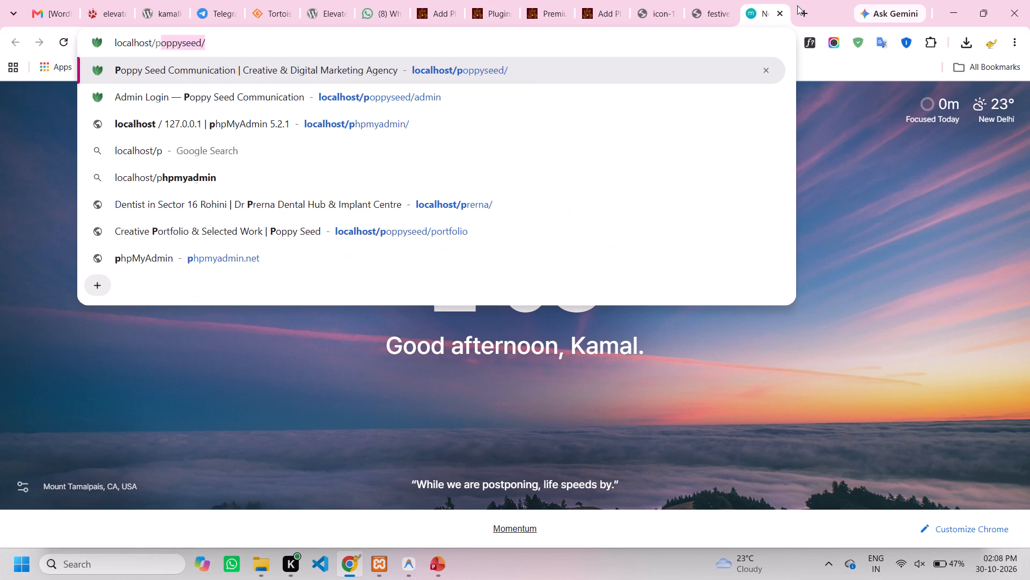
key(Return)
Open the demo Poppy Seed site at demo1.elevatemetricsdigital.com/poppyseed in another new tab.
key(ctrl+t)
text(dem)
key(Return)
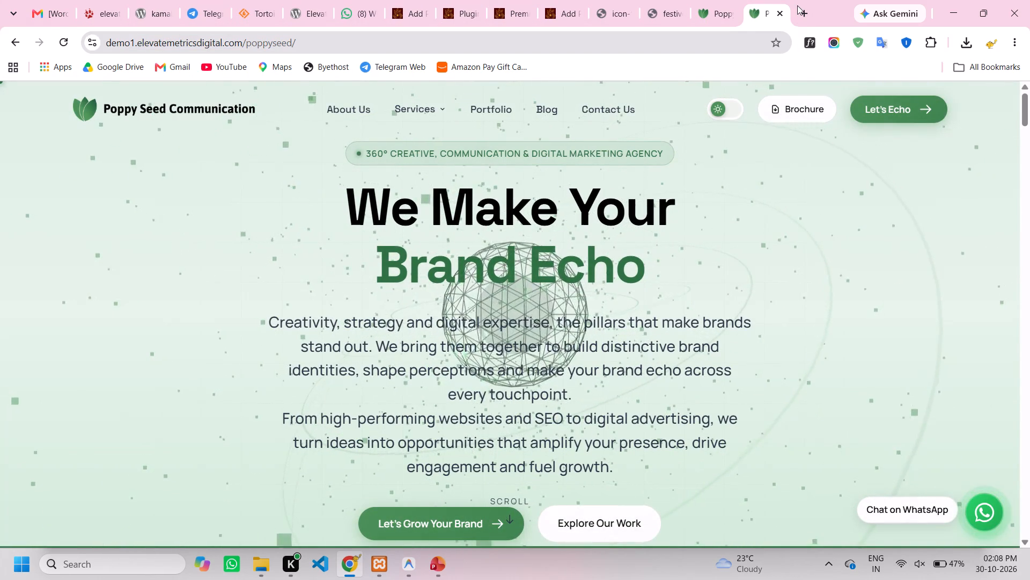
Examine the demo site's home page from the hero through services, testimonials, portfolio and partners to the FAQ section.
scroll(524, 415, down, 5)
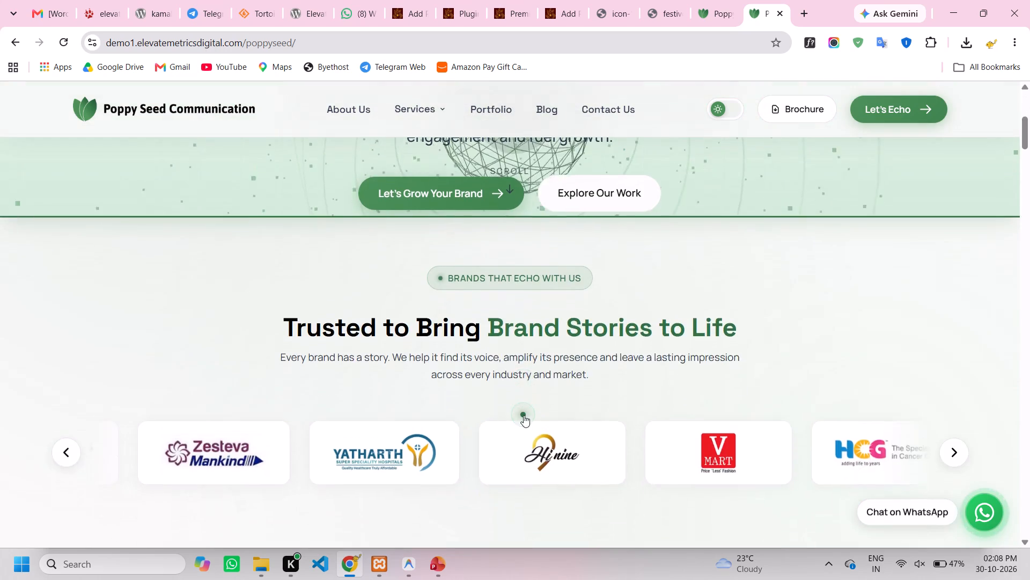
scroll(524, 415, down, 7)
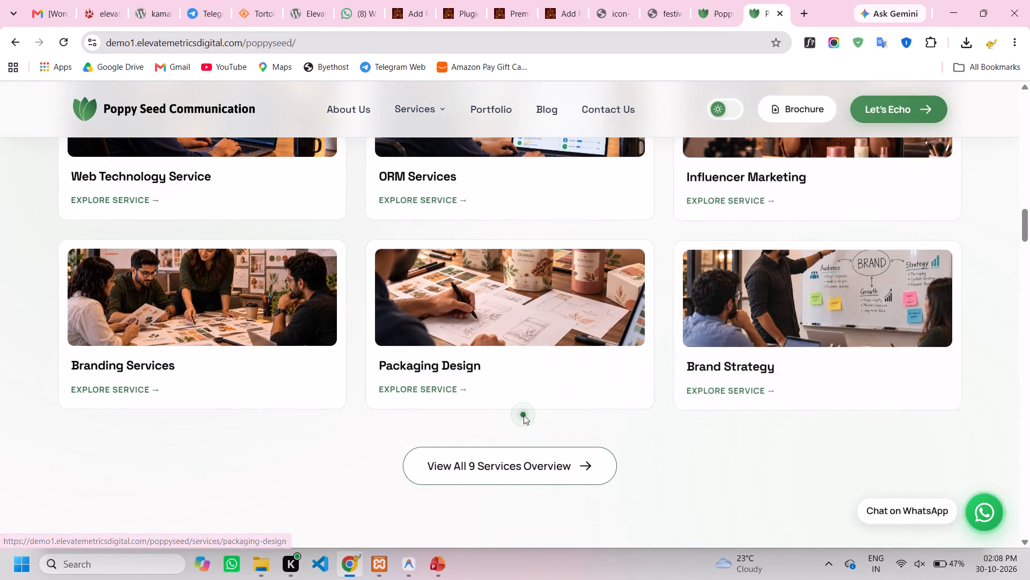
scroll(524, 415, down, 1)
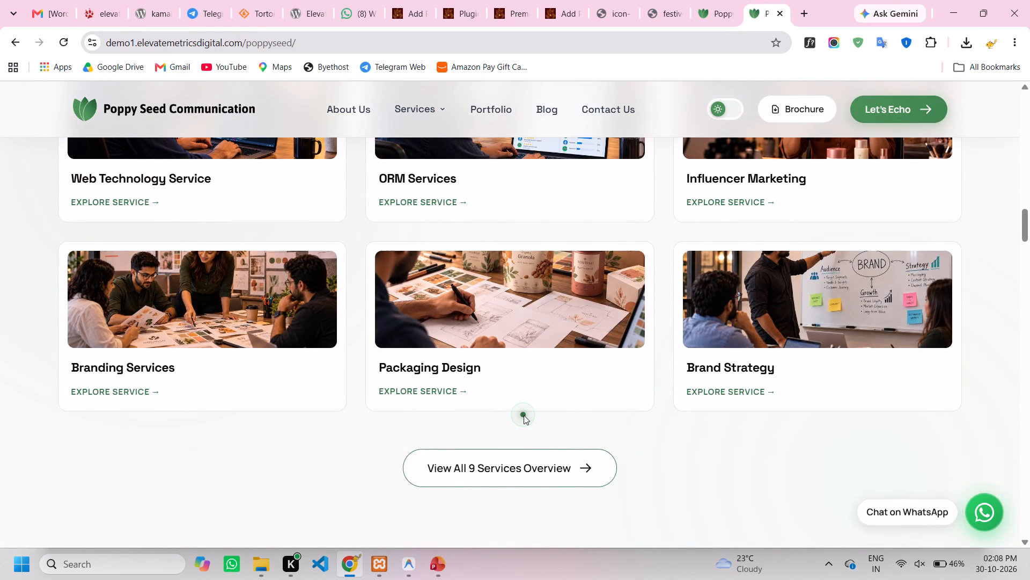
scroll(524, 415, down, 3)
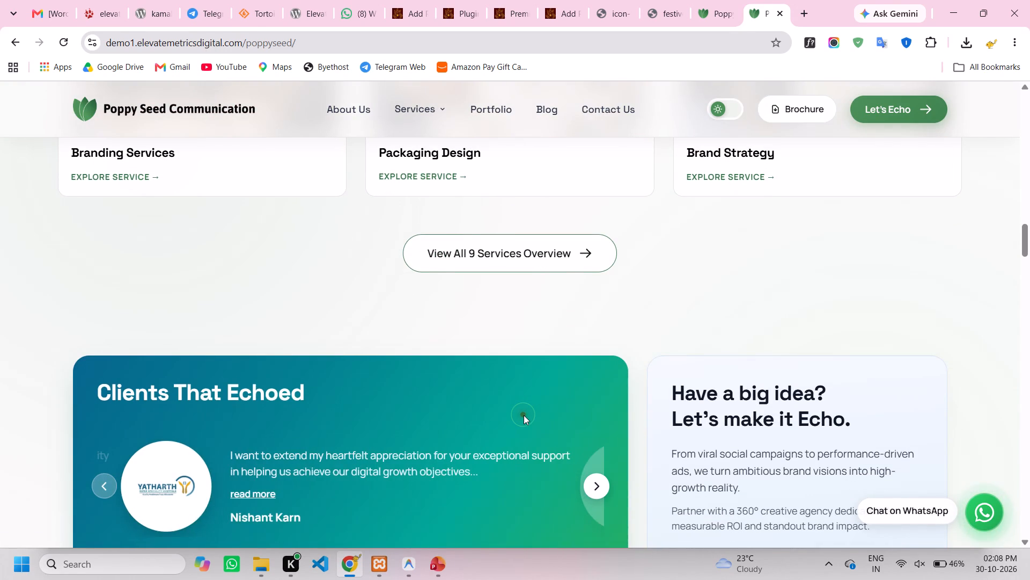
scroll(524, 415, down, 5)
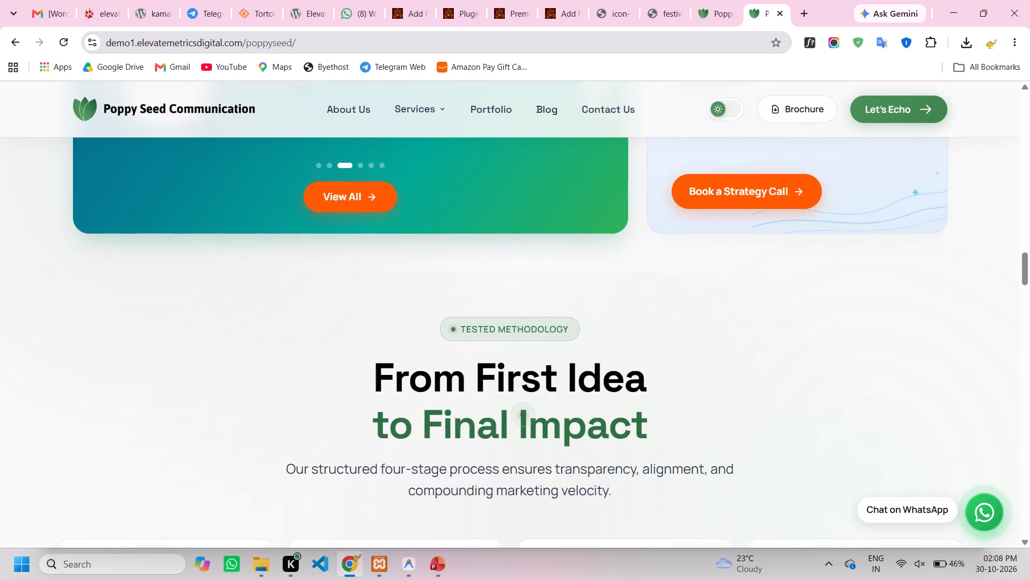
scroll(524, 415, down, 10)
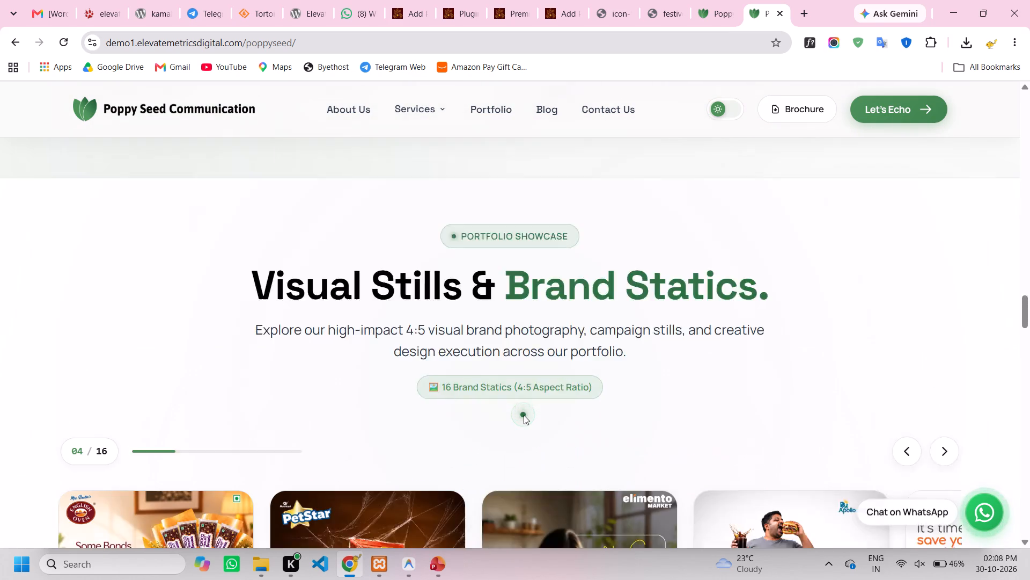
scroll(524, 415, down, 5)
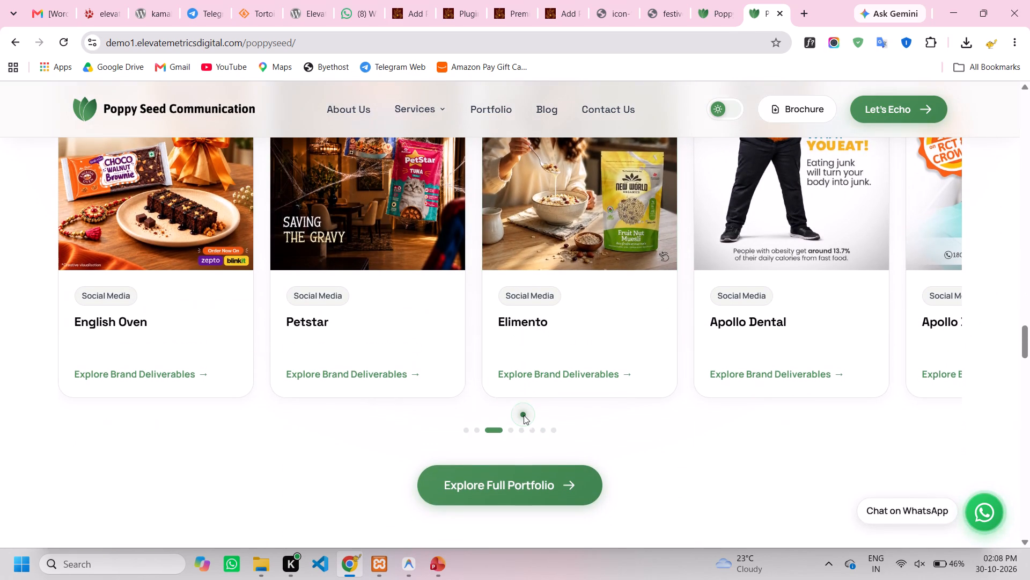
scroll(524, 415, down, 3)
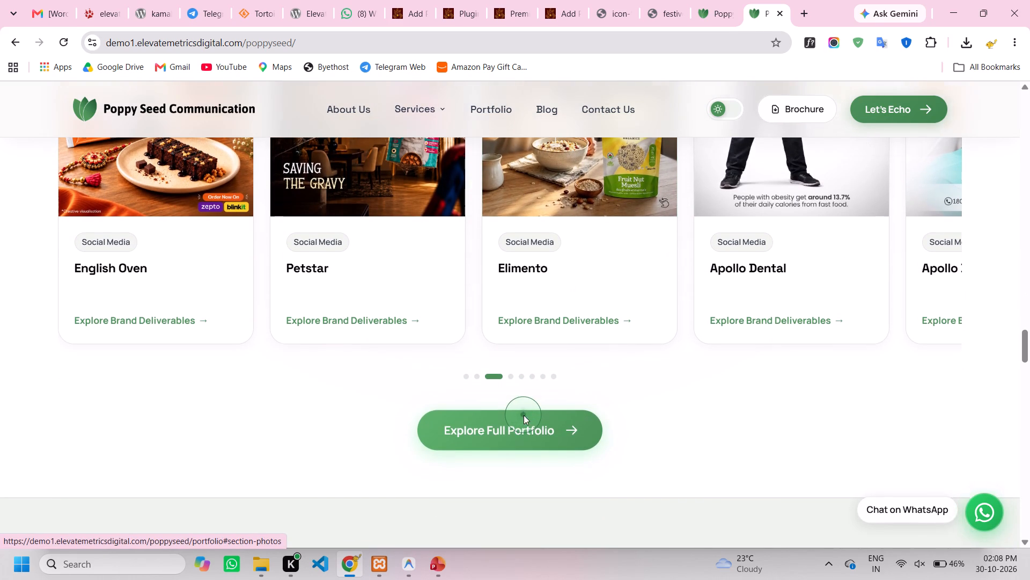
scroll(524, 415, down, 8)
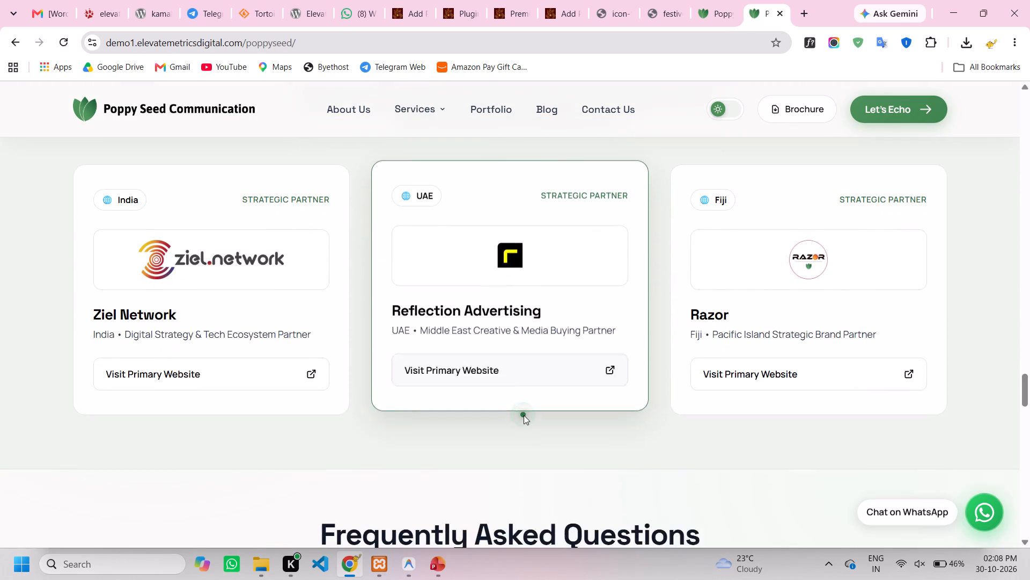
scroll(524, 415, down, 4)
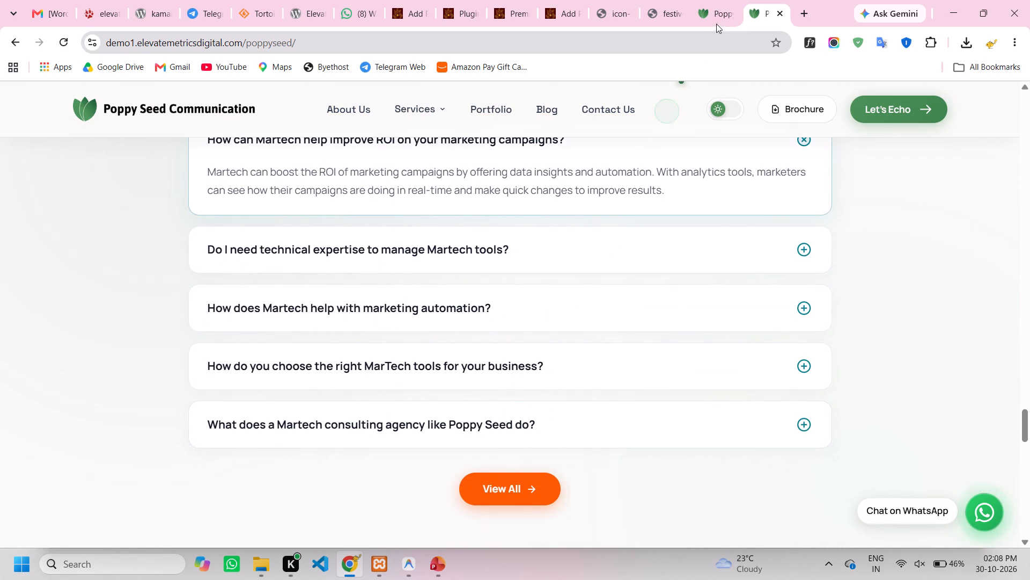
Examine the localhost version of the home page from the hero through the service cards to the client testimonials for comparison with the demo.
click(712, 11)
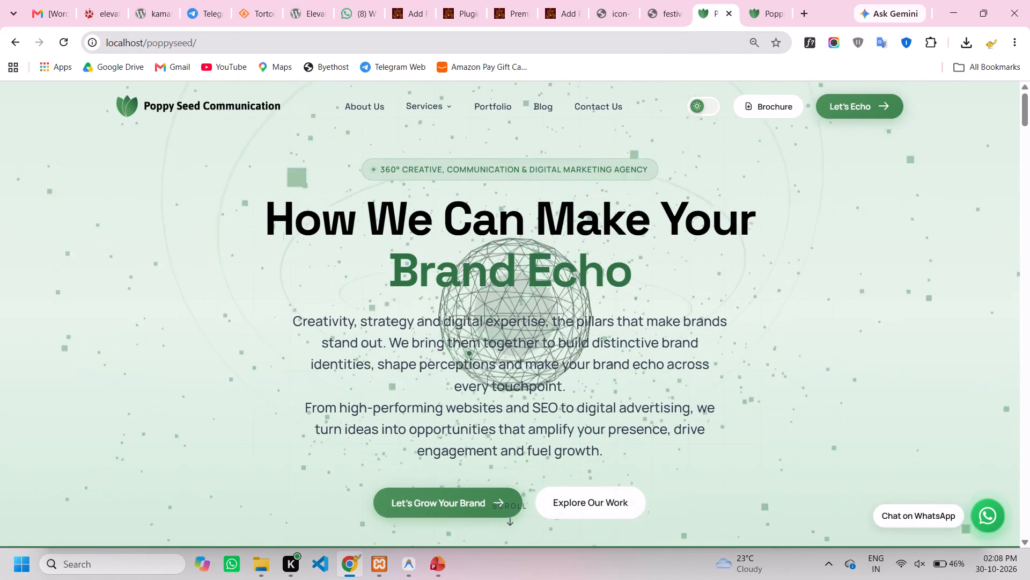
scroll(469, 356, down, 9)
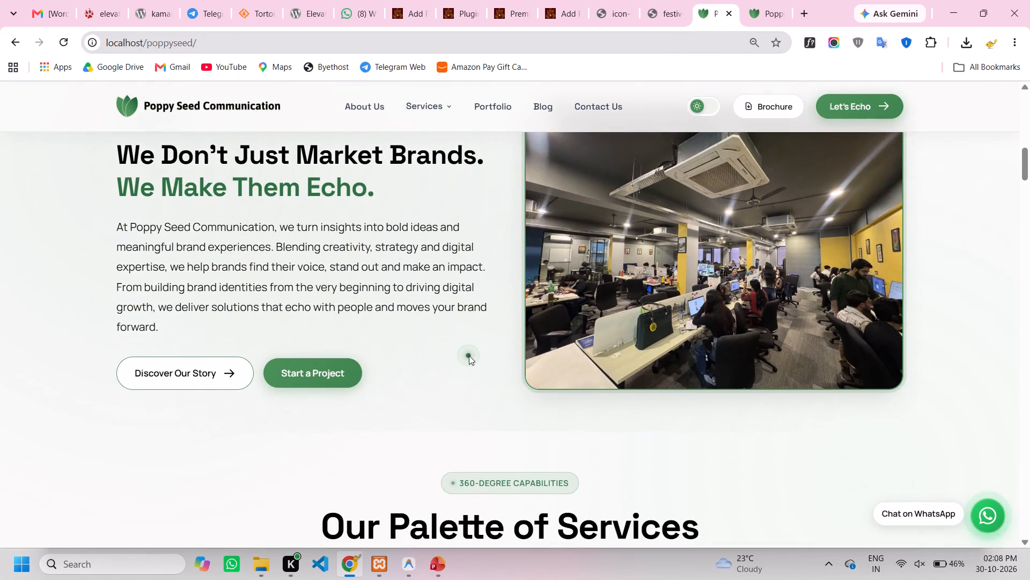
scroll(469, 356, down, 4)
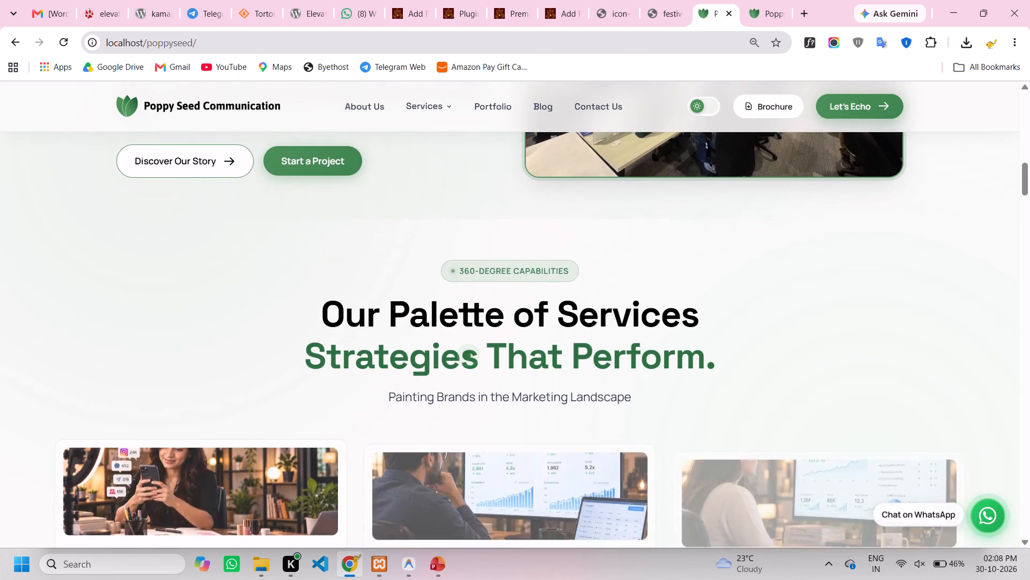
scroll(469, 356, down, 3)
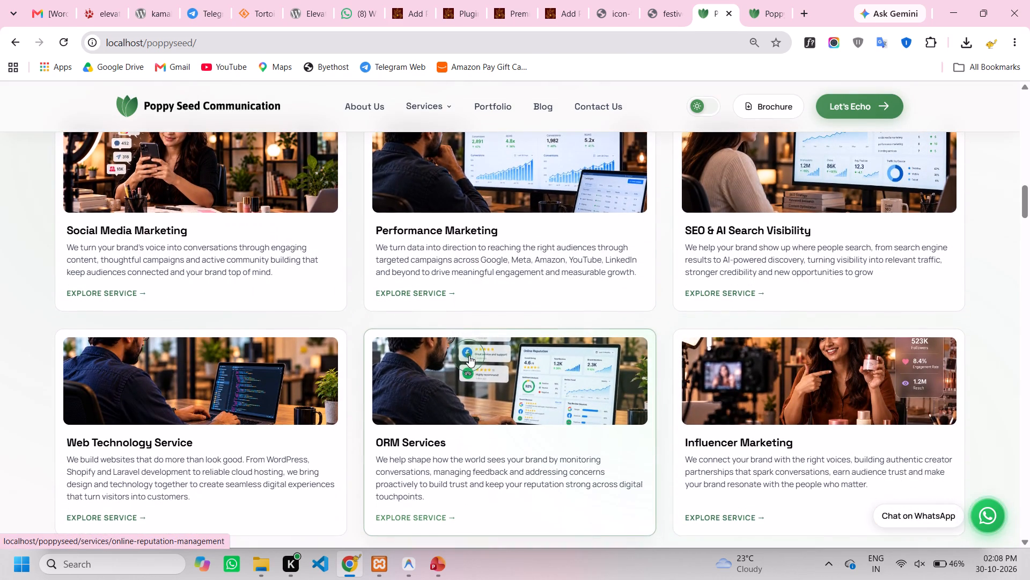
scroll(469, 356, down, 3)
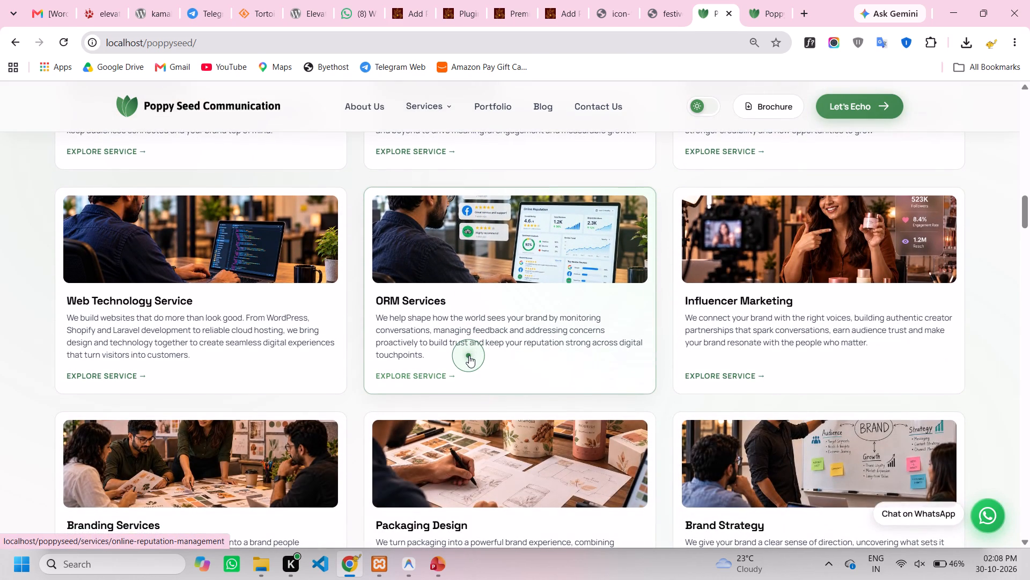
scroll(469, 356, down, 4)
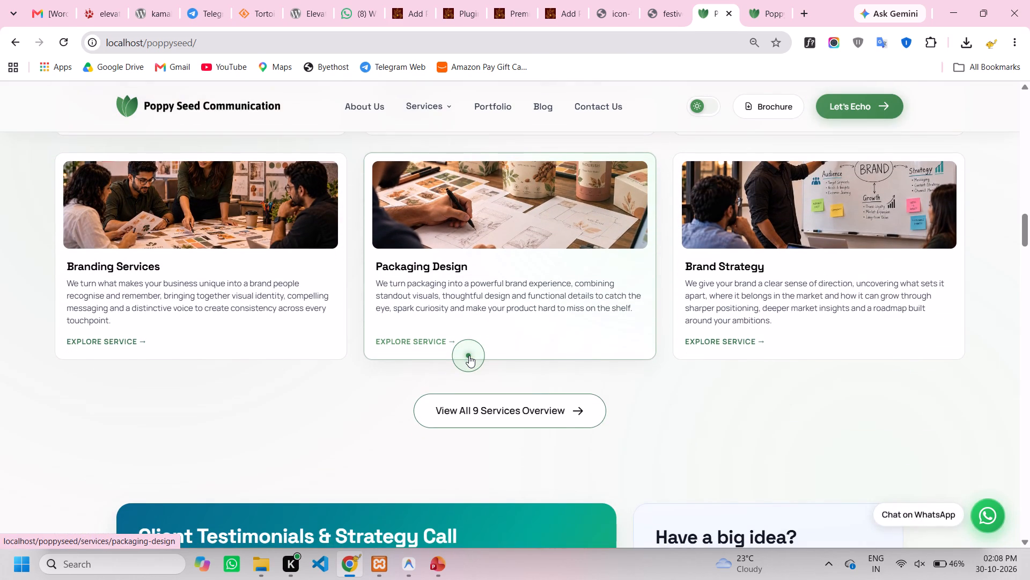
scroll(469, 356, down, 3)
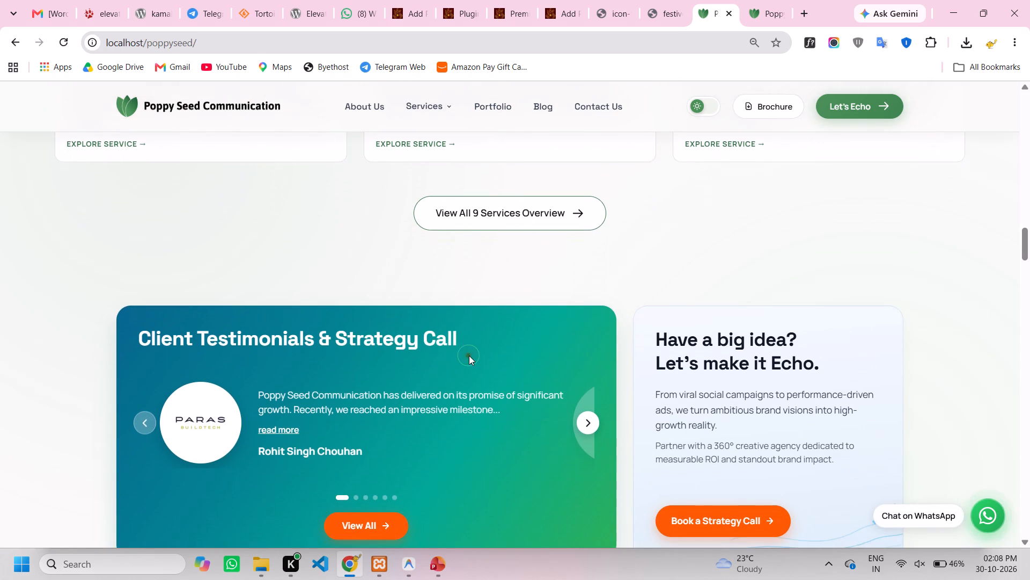
scroll(469, 356, down, 2)
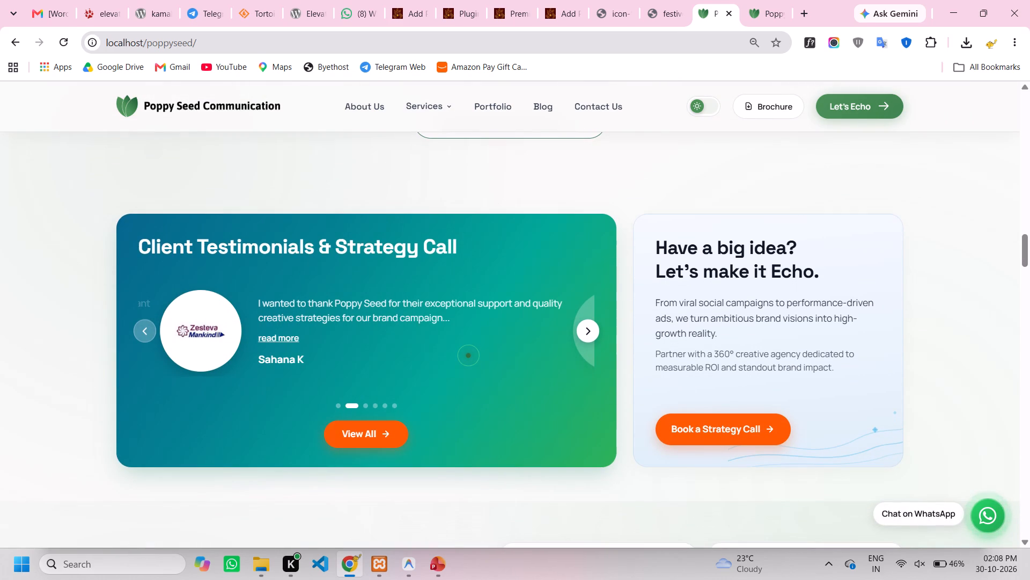
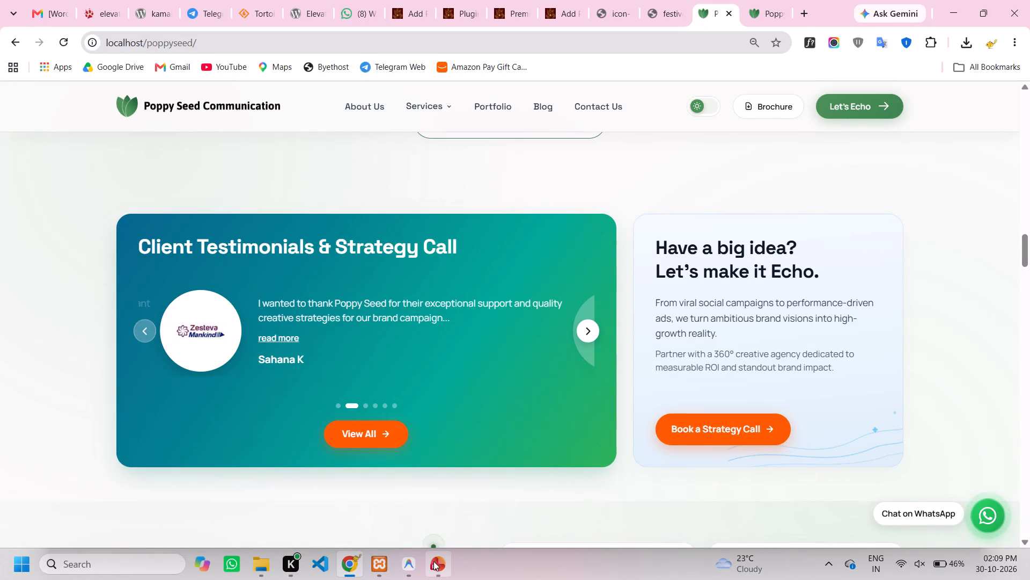
Return to the demo version of the Poppy Seed home page to continue the comparison.
click(754, 0)
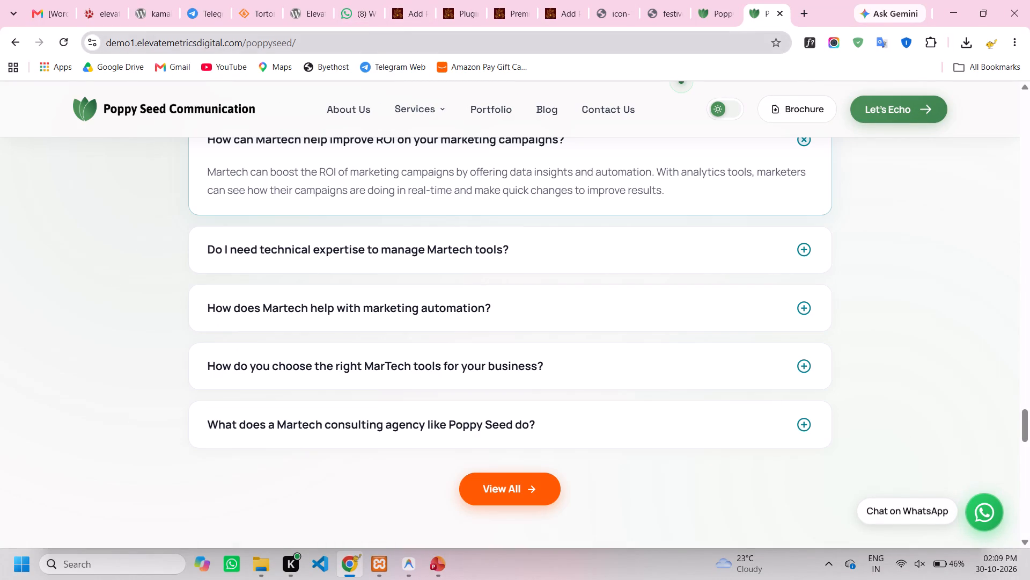
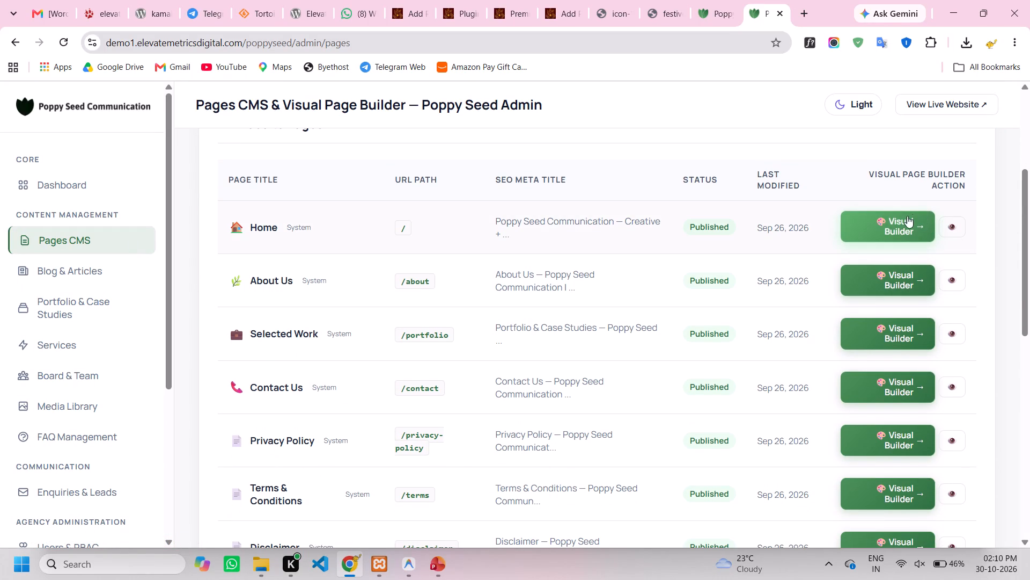
Open the Home page in the Visual Builder and bring up its Clients That Echoed section for editing.
click(892, 224)
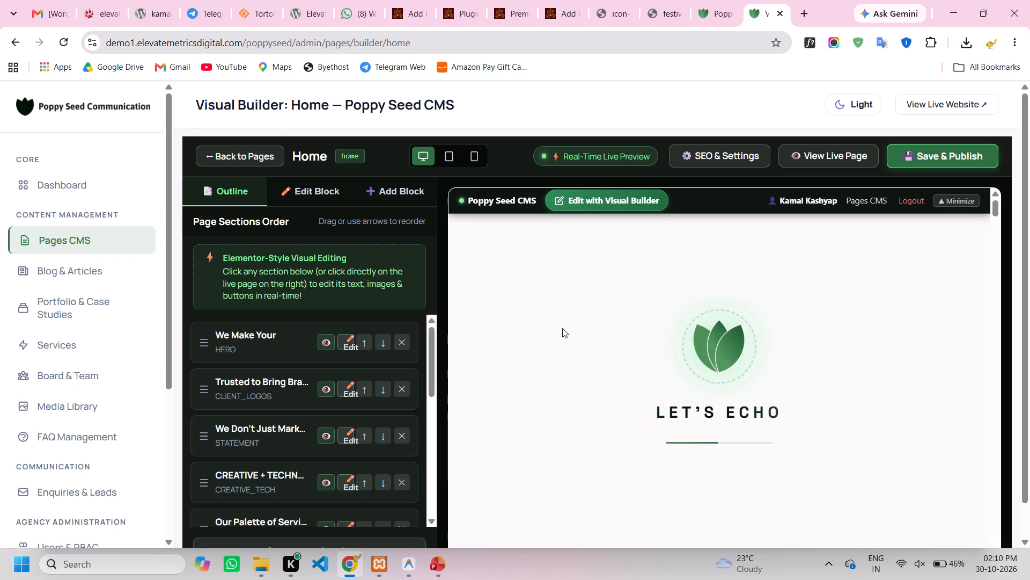
scroll(529, 427, down, 7)
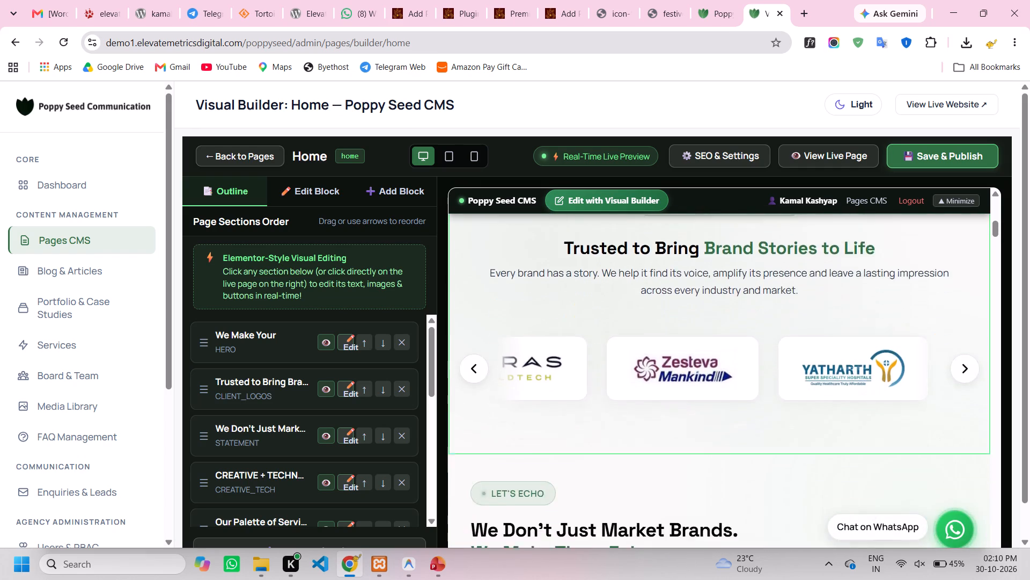
scroll(529, 427, down, 9)
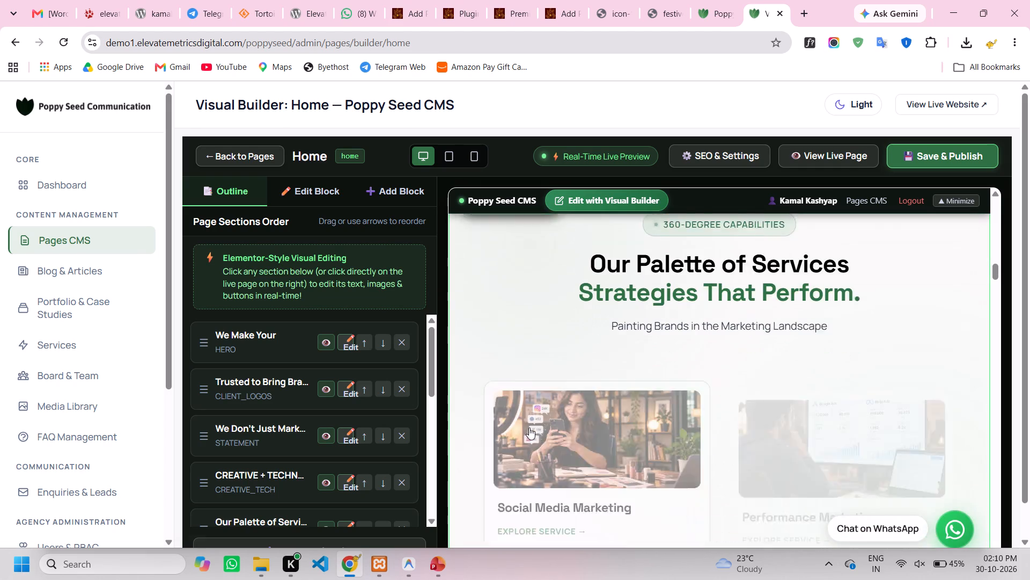
scroll(529, 427, down, 9)
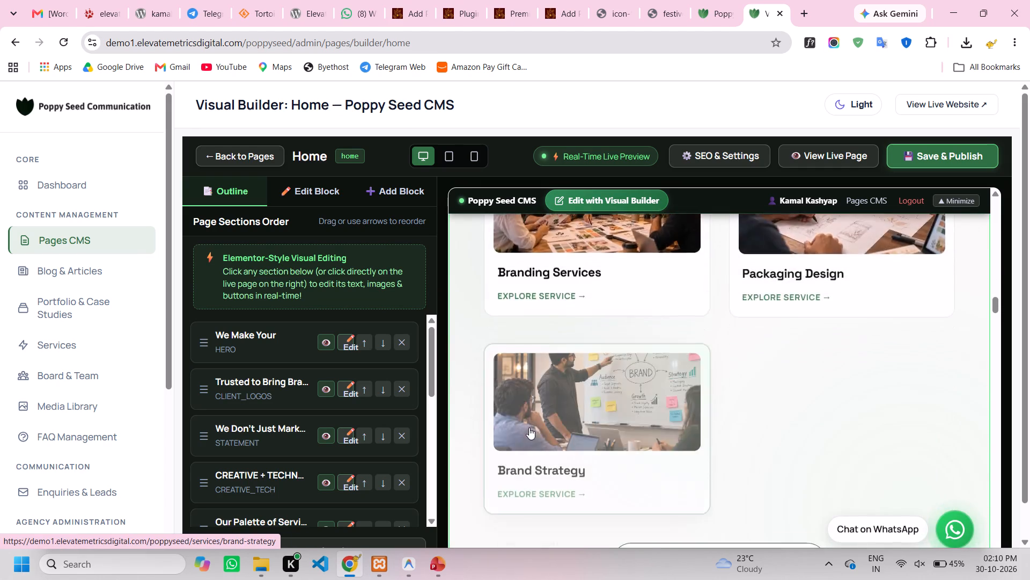
scroll(529, 427, down, 4)
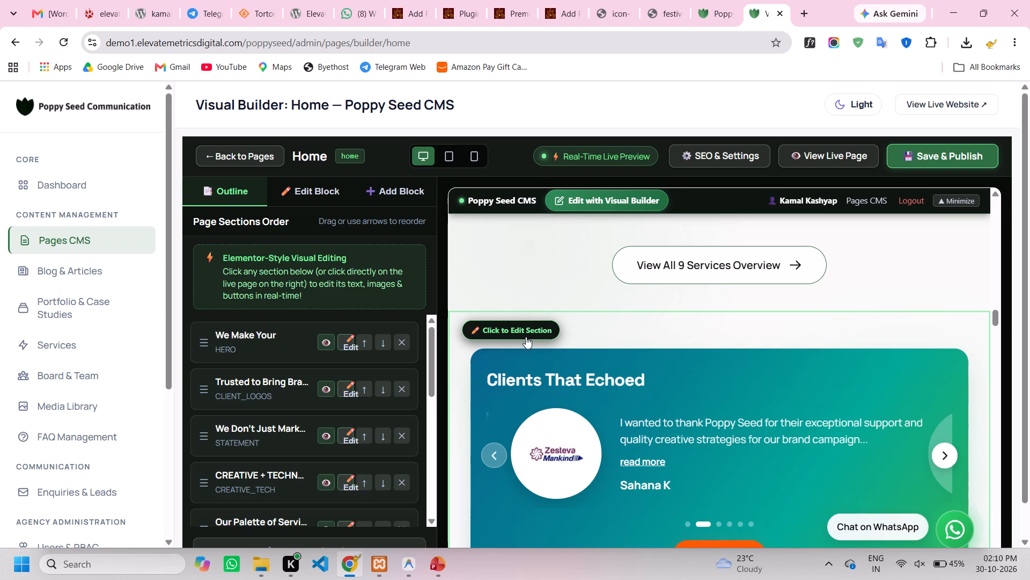
click(520, 328)
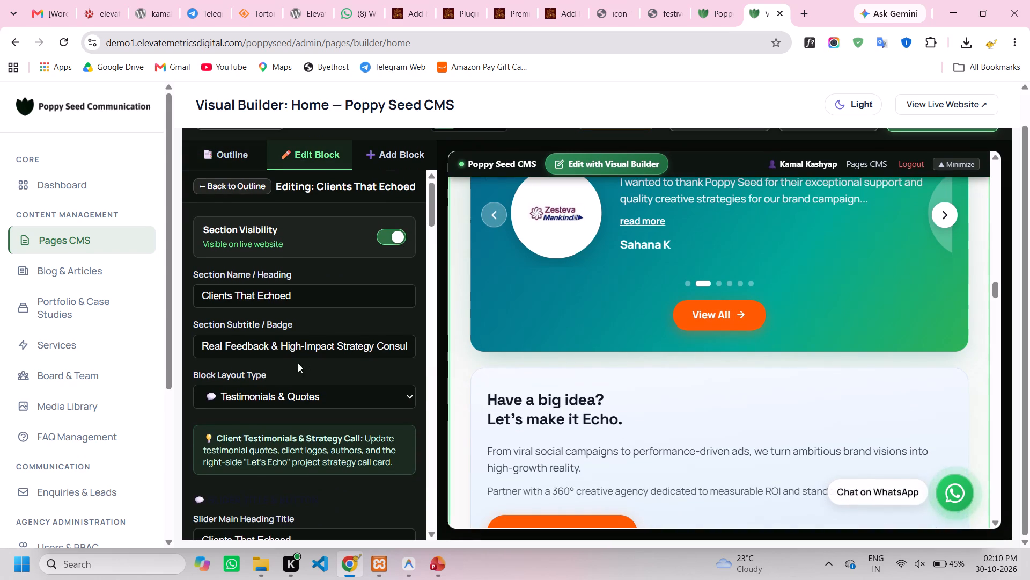
Replace the Testimonial #1 author name with the Idemitsu marketing head's name, copied from slide 1 of Testimonial Slides.pptx in PowerPoint.
scroll(273, 411, down, 5)
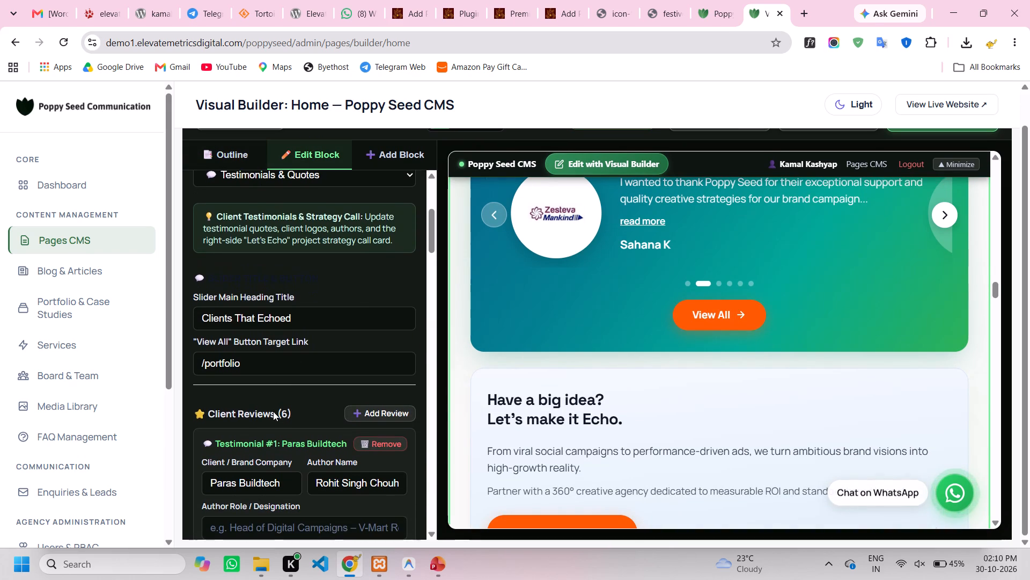
scroll(273, 411, down, 2)
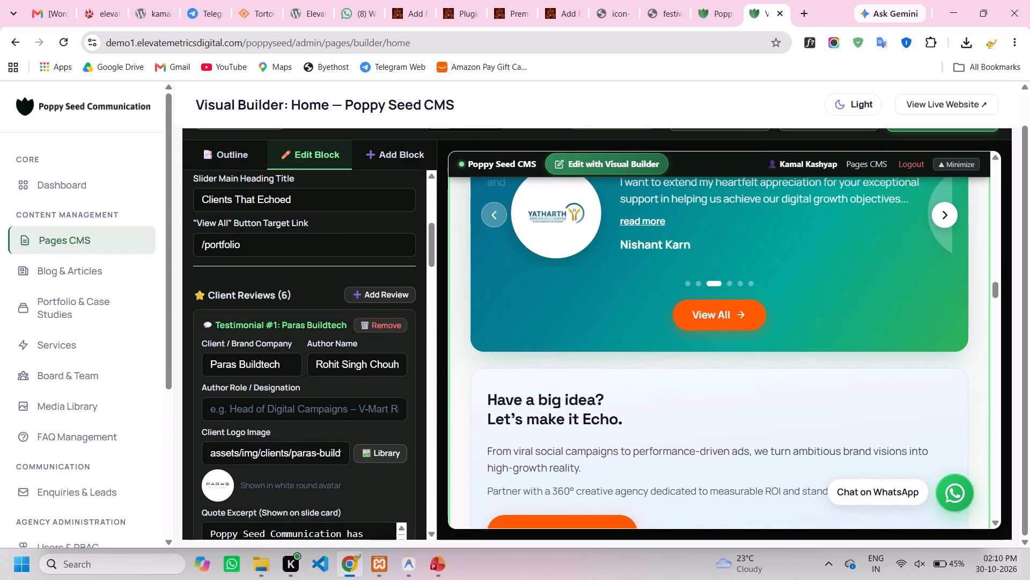
click(433, 578)
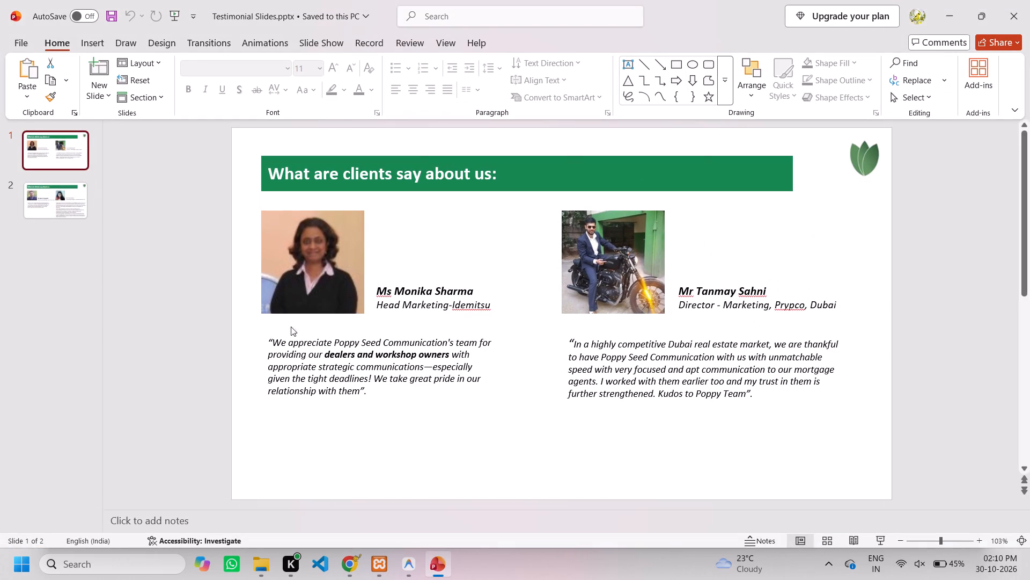
click(30, 141)
drag(379, 285, 421, 285)
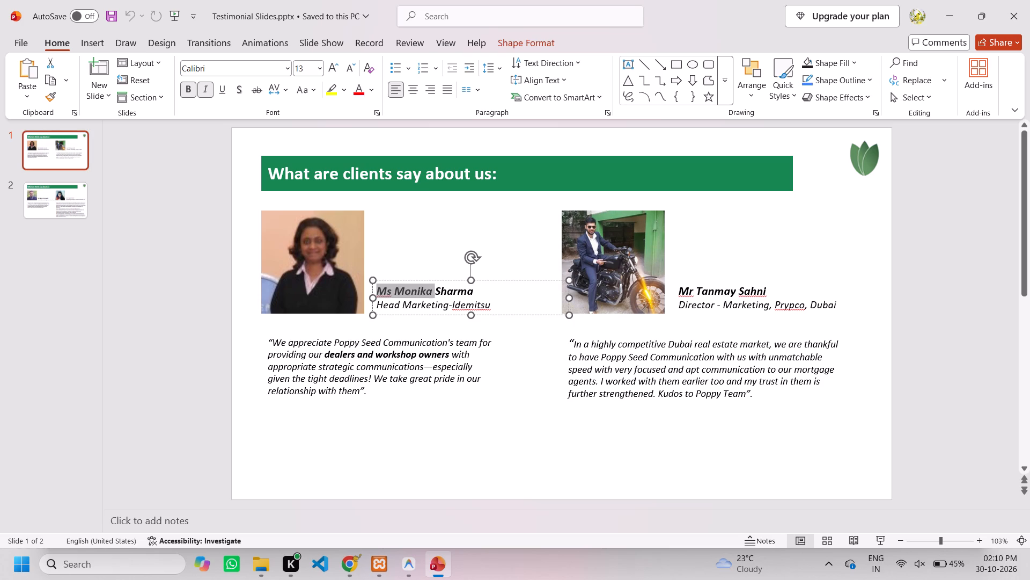
drag(421, 285, 462, 284)
key(ctrl+c)
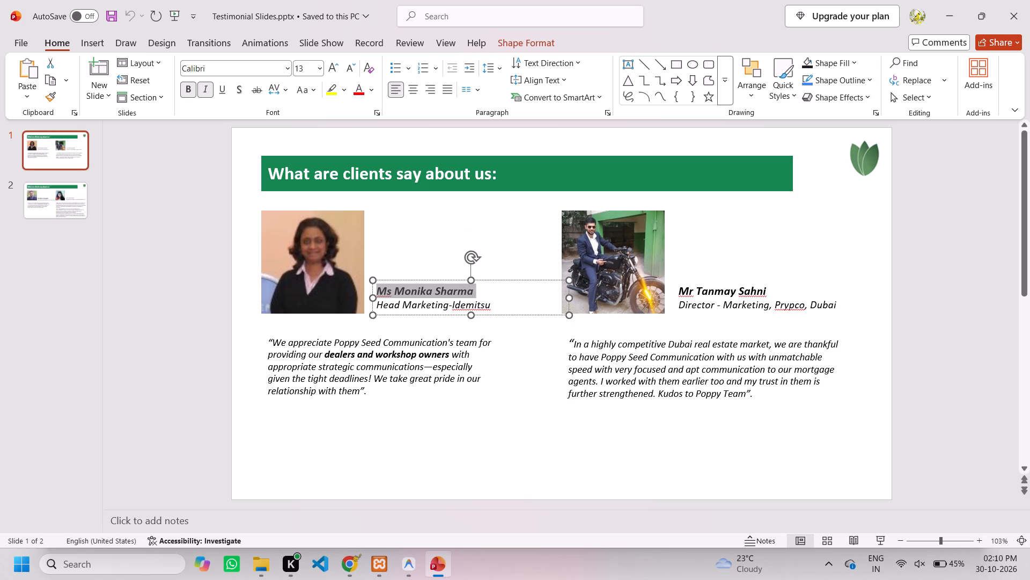
click(351, 549)
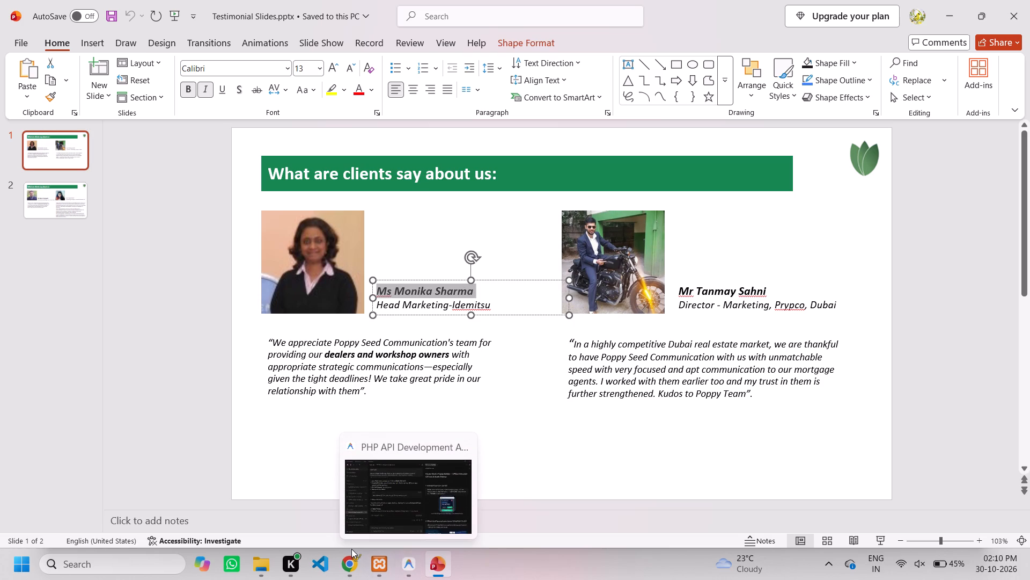
click(351, 558)
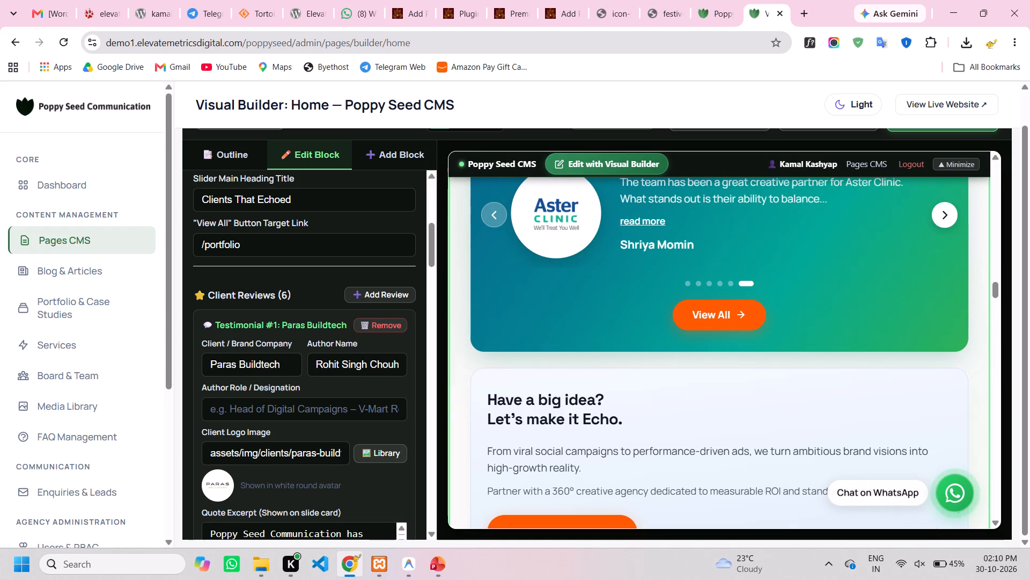
click(320, 363)
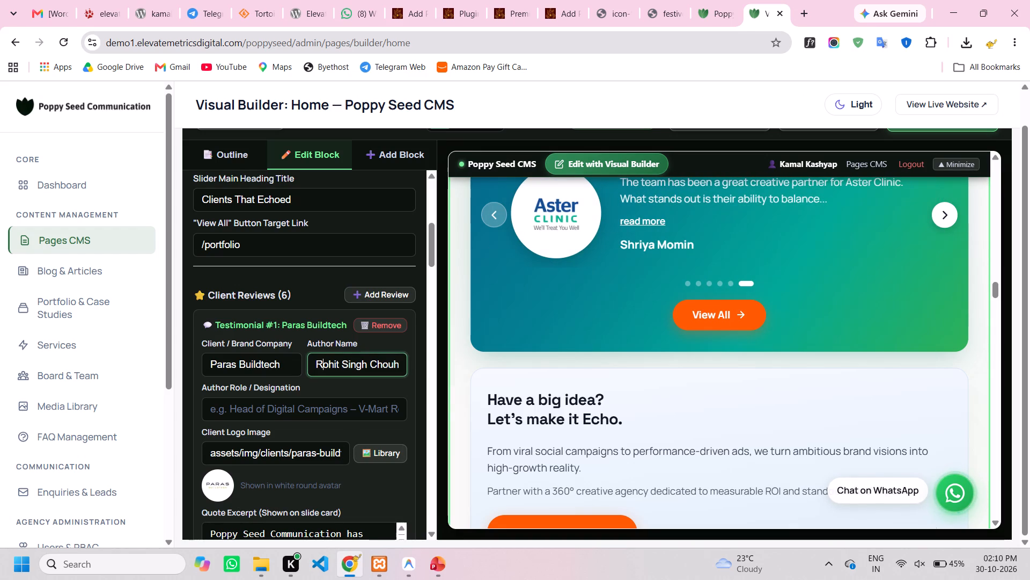
key(ctrl+a)
key(ctrl+v)
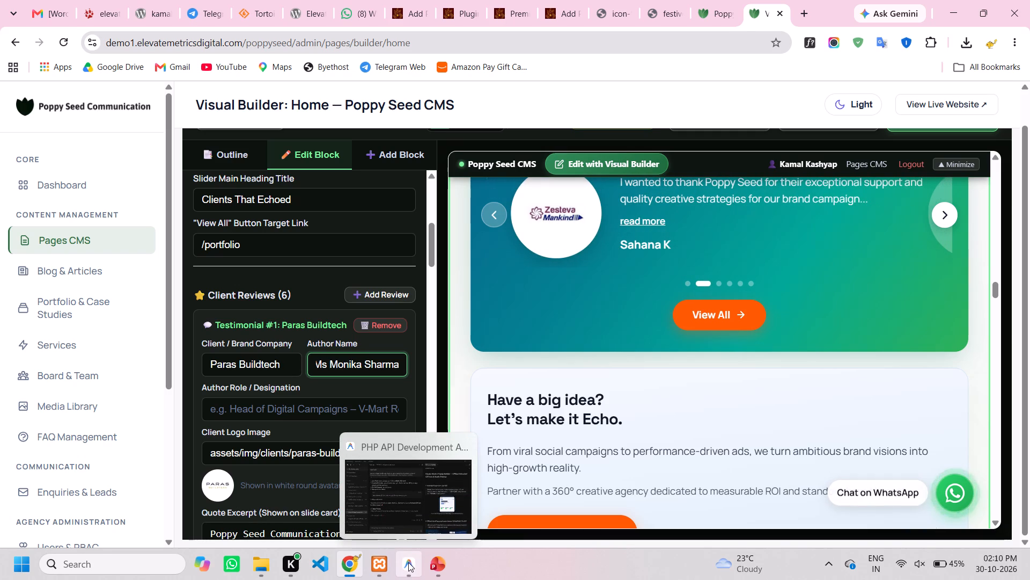
Set the Testimonial #1 client company to Idemitsu, copied from the designation line on the PowerPoint slide.
click(436, 555)
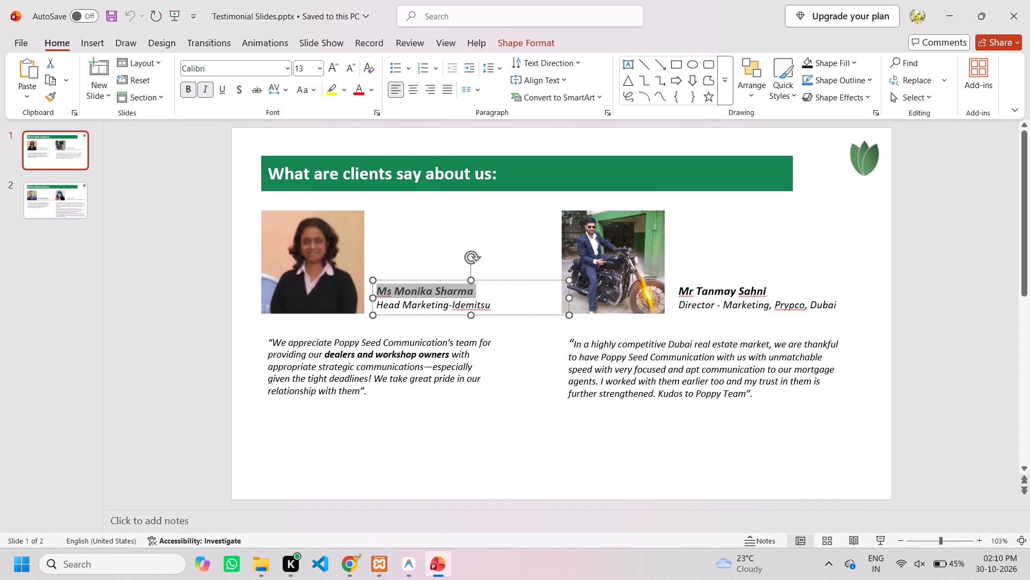
drag(452, 303, 489, 301)
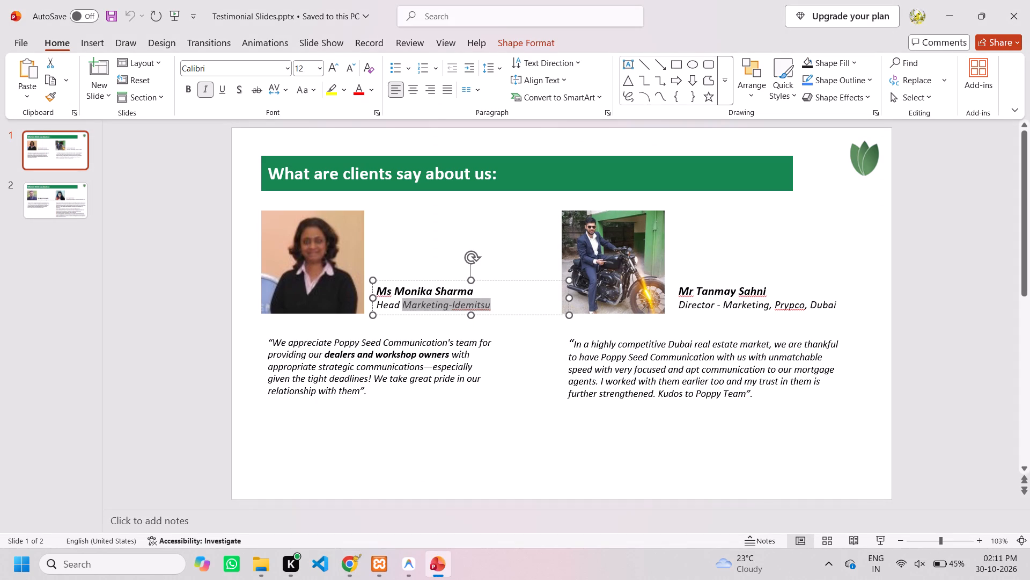
drag(489, 301, 490, 303)
key(ctrl+c)
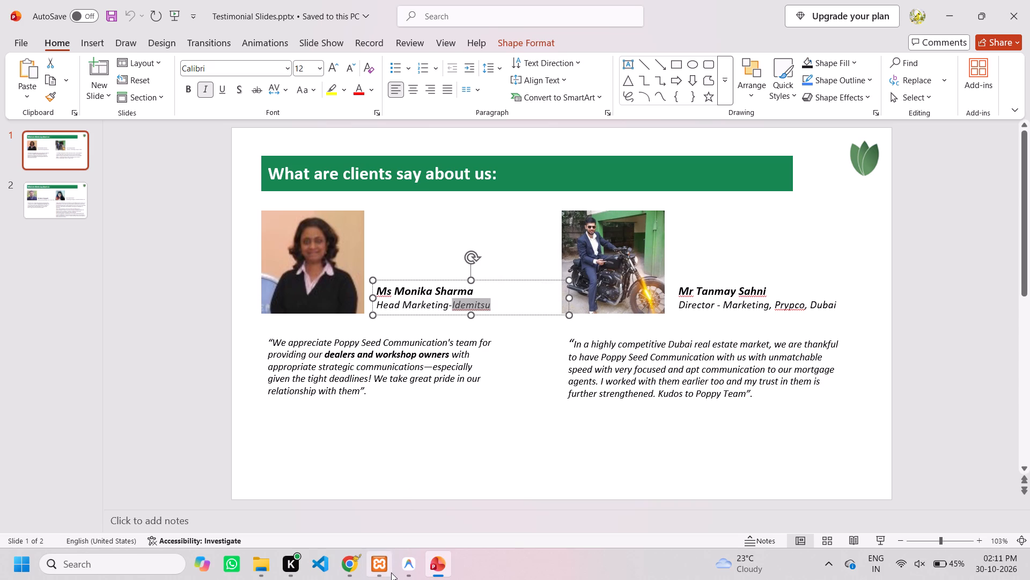
click(358, 560)
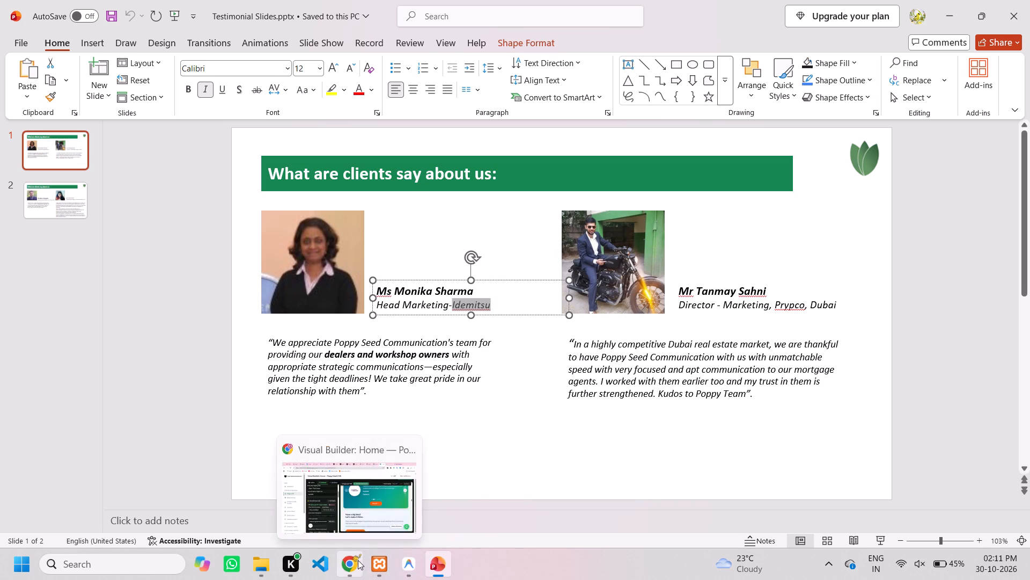
click(247, 364)
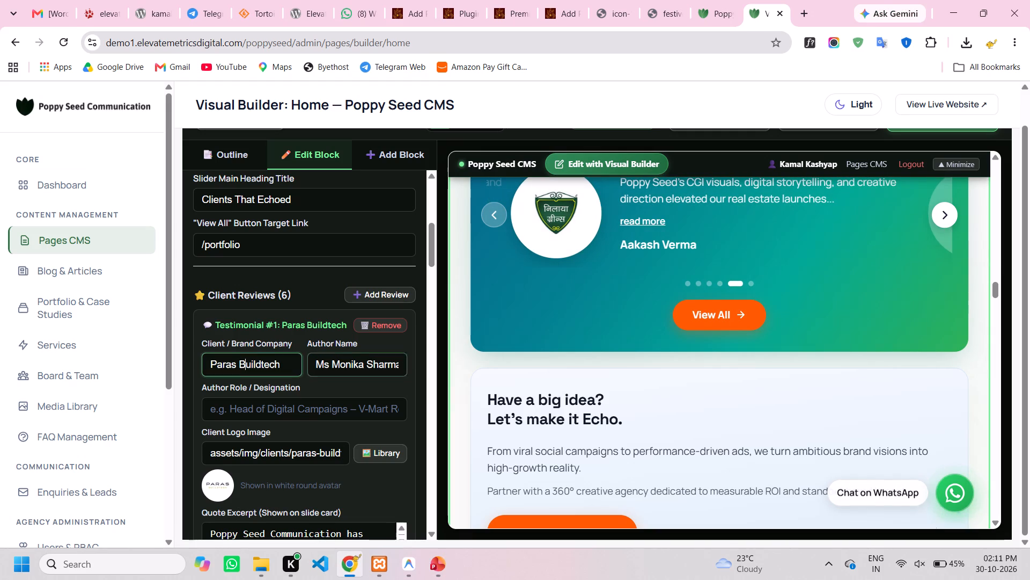
key(ctrl+a)
key(ctrl+v)
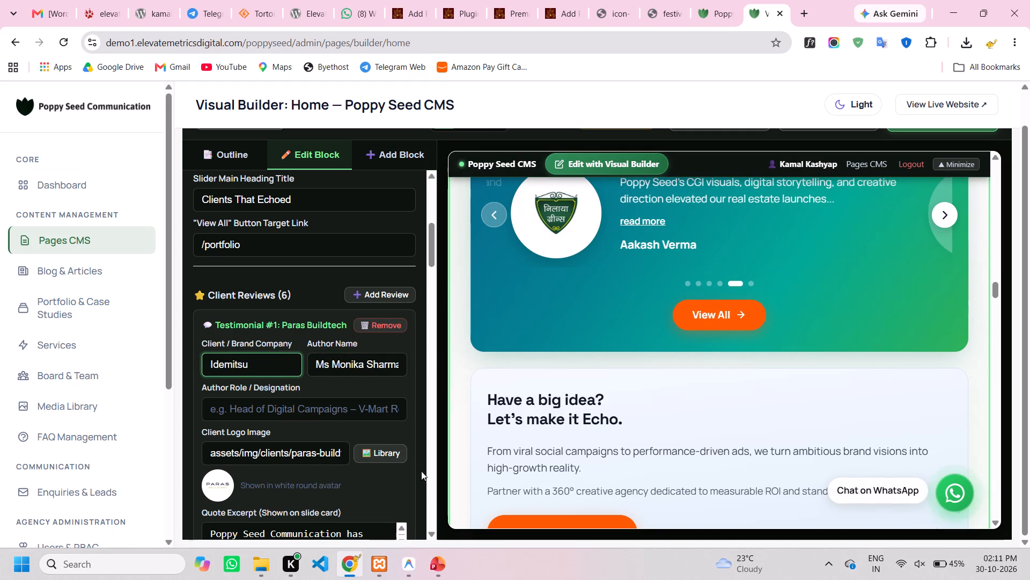
Choose the idemitsu image from the media library as the Testimonial #1 client logo.
click(383, 450)
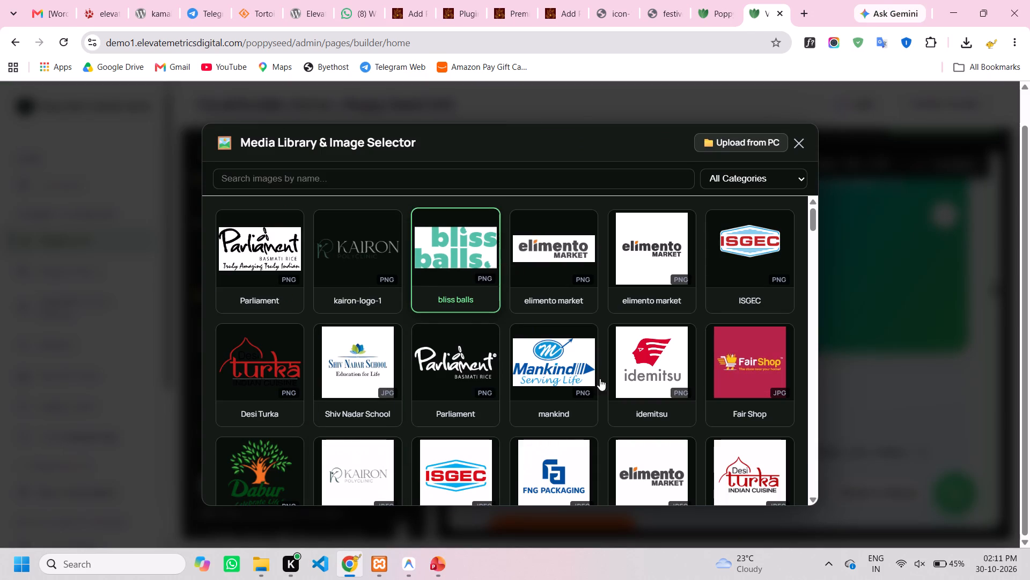
double_click(644, 363)
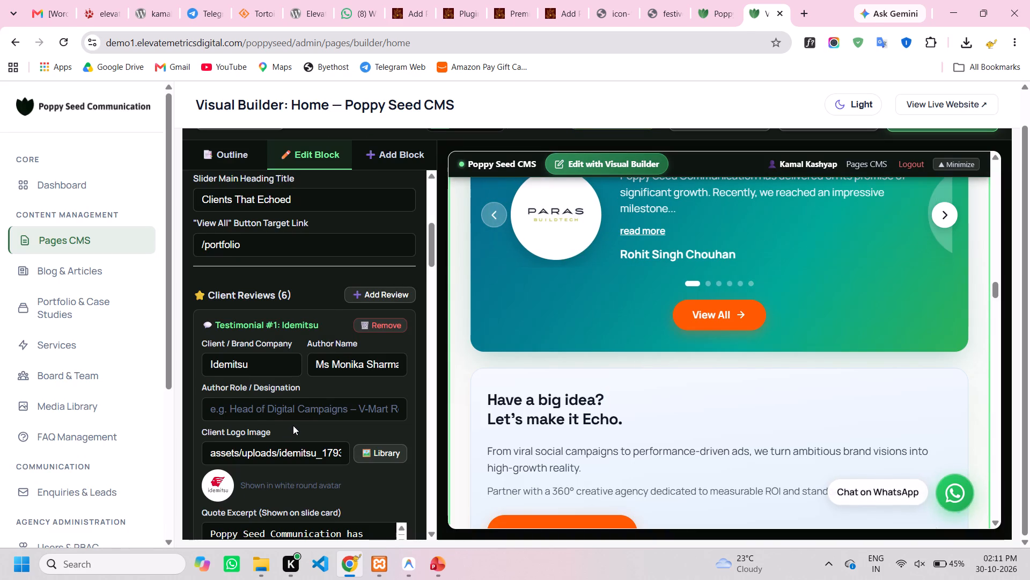
Replace the Testimonial #1 full review with the Idemitsu quote from the PowerPoint slide, remove the trailing line break, and review the pasted text.
scroll(293, 425, down, 2)
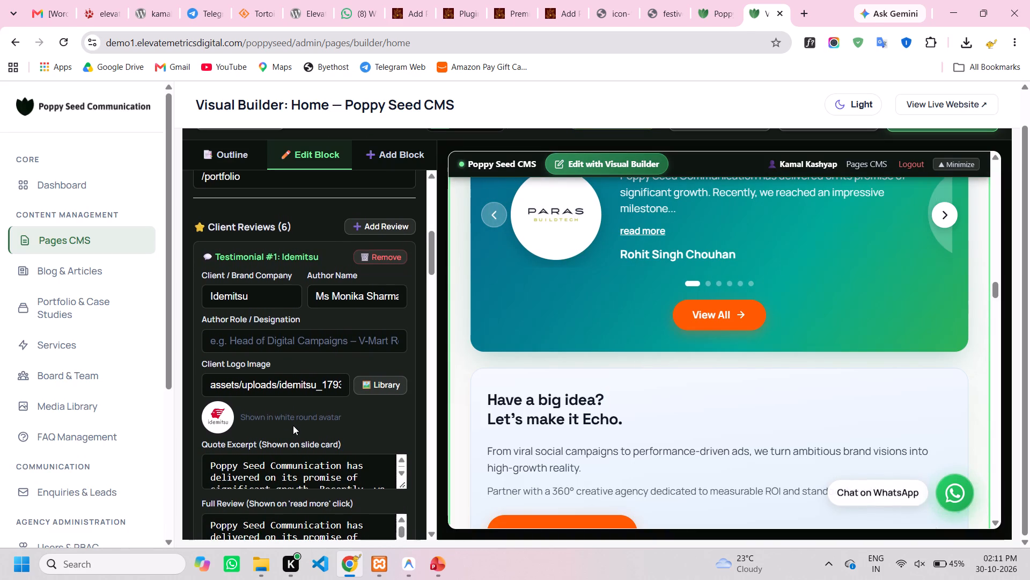
click(435, 574)
click(350, 383)
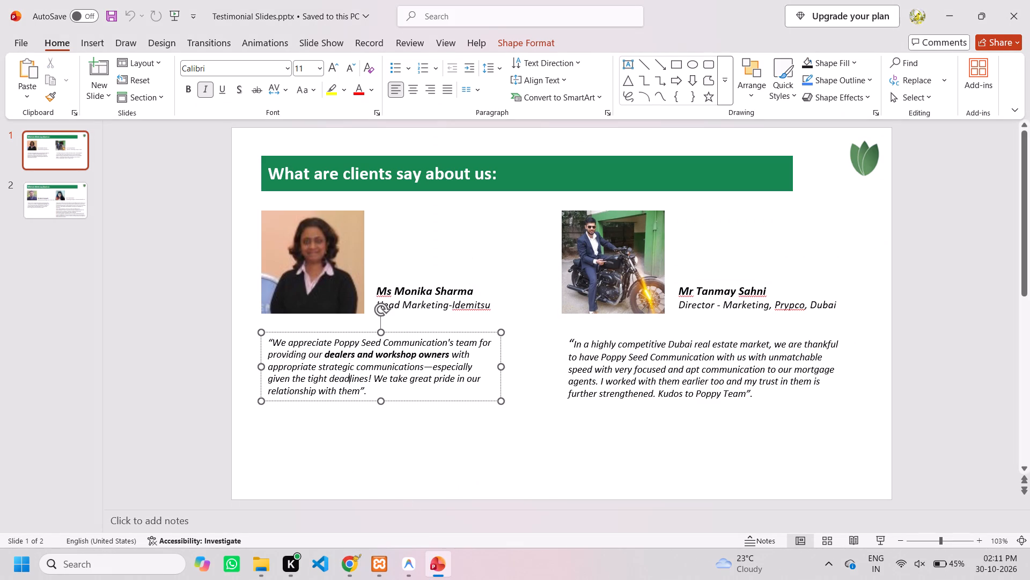
key(ctrl+a)
key(ctrl+c)
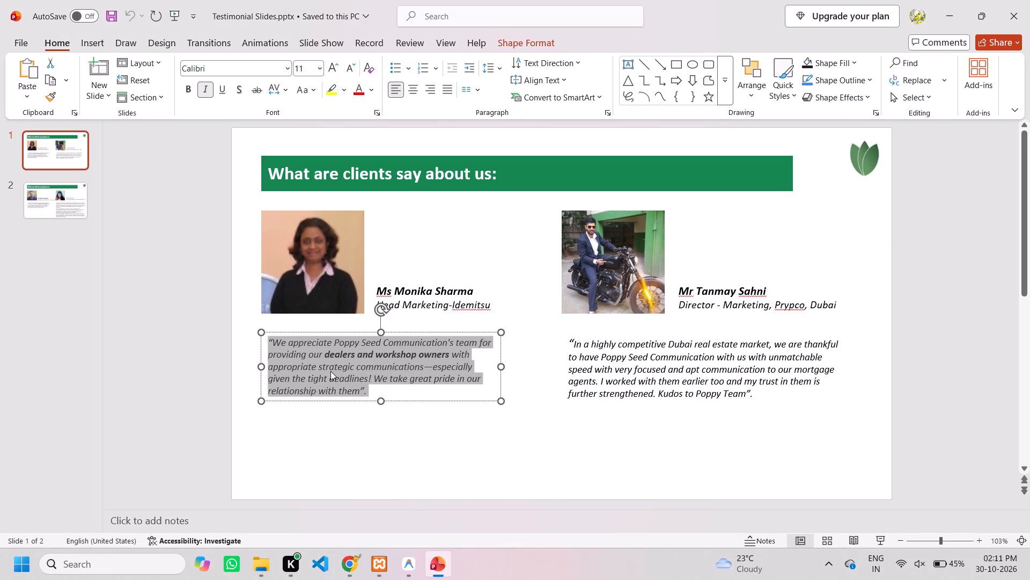
click(356, 564)
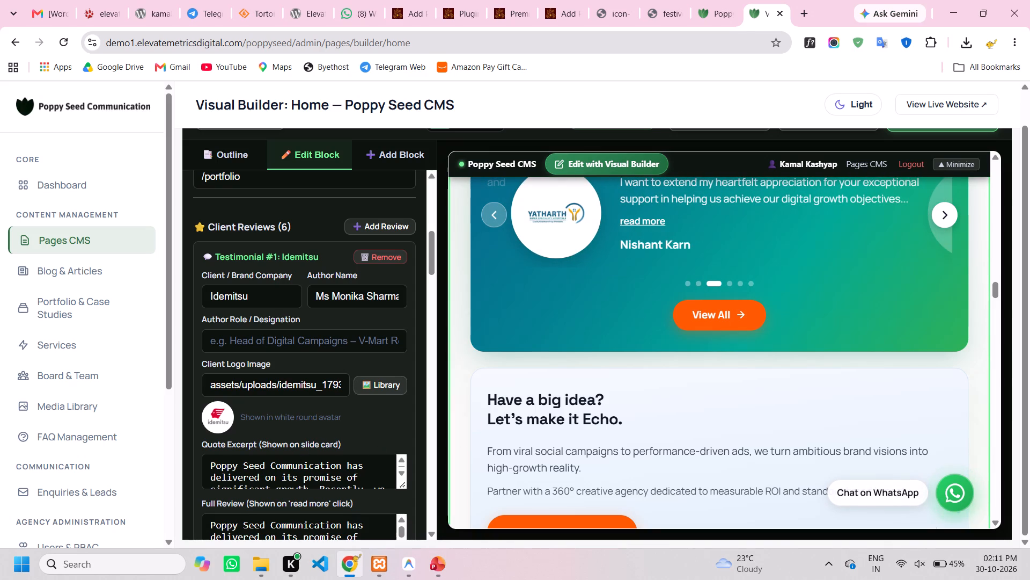
scroll(292, 443, down, 1)
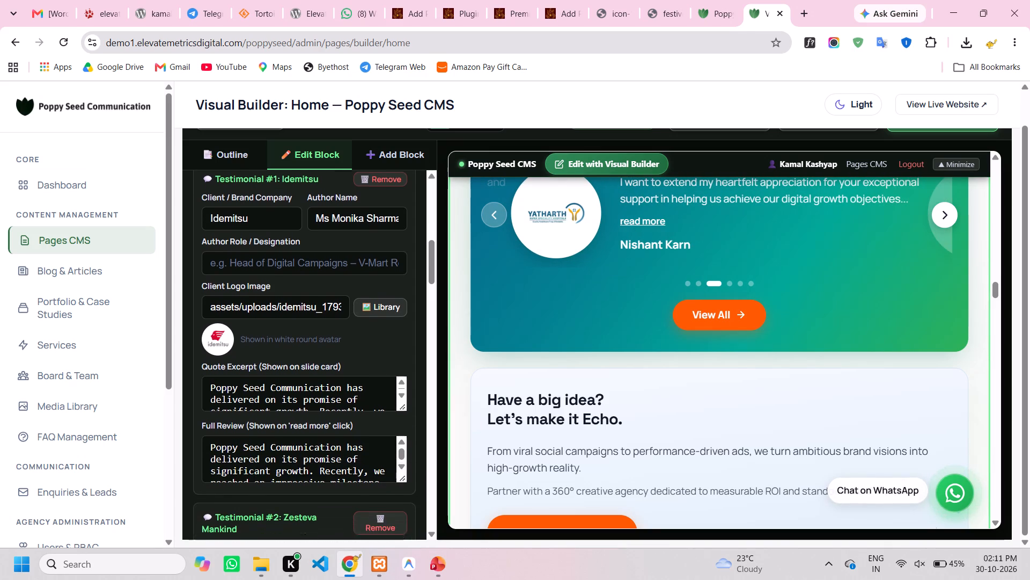
scroll(292, 443, down, 1)
click(285, 450)
key(ctrl+a)
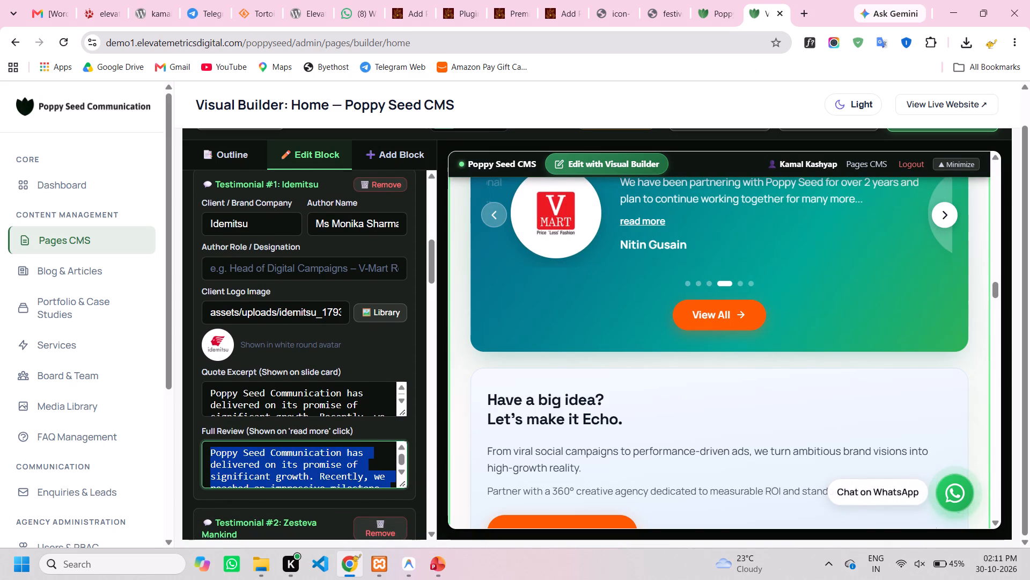
key(ctrl+v)
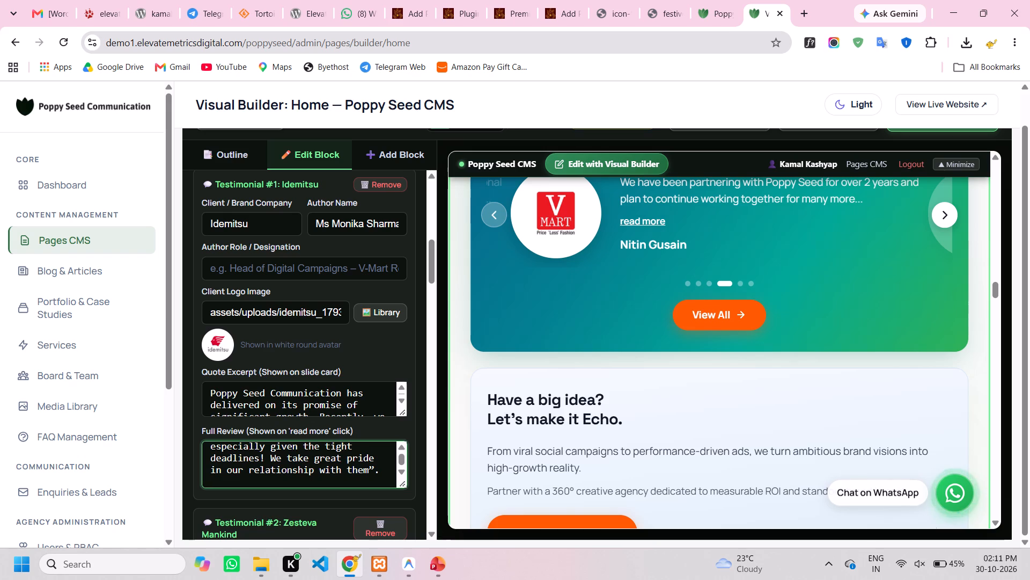
key(BackSpace)
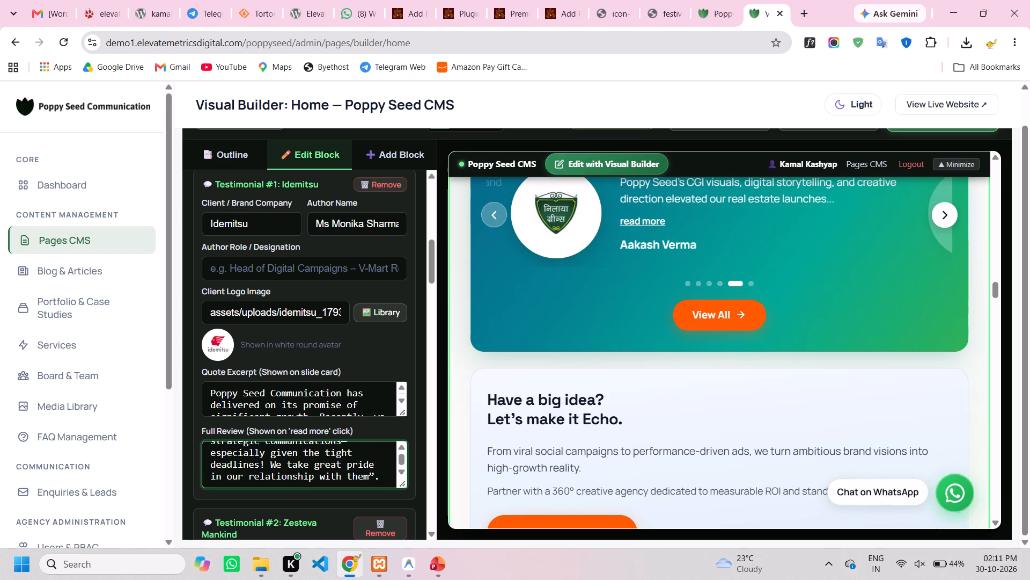
scroll(619, 352, up, 1)
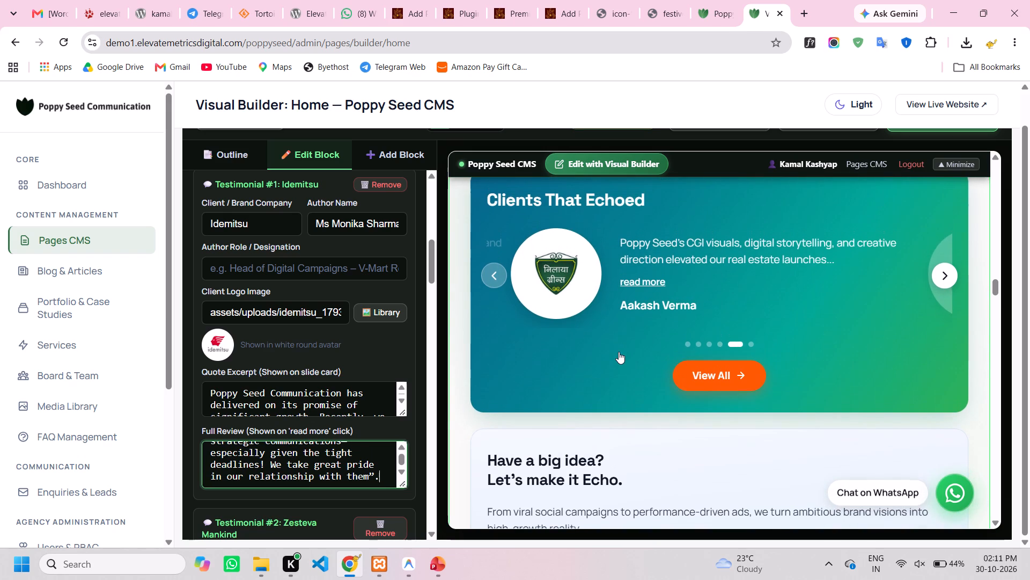
scroll(619, 352, up, 1)
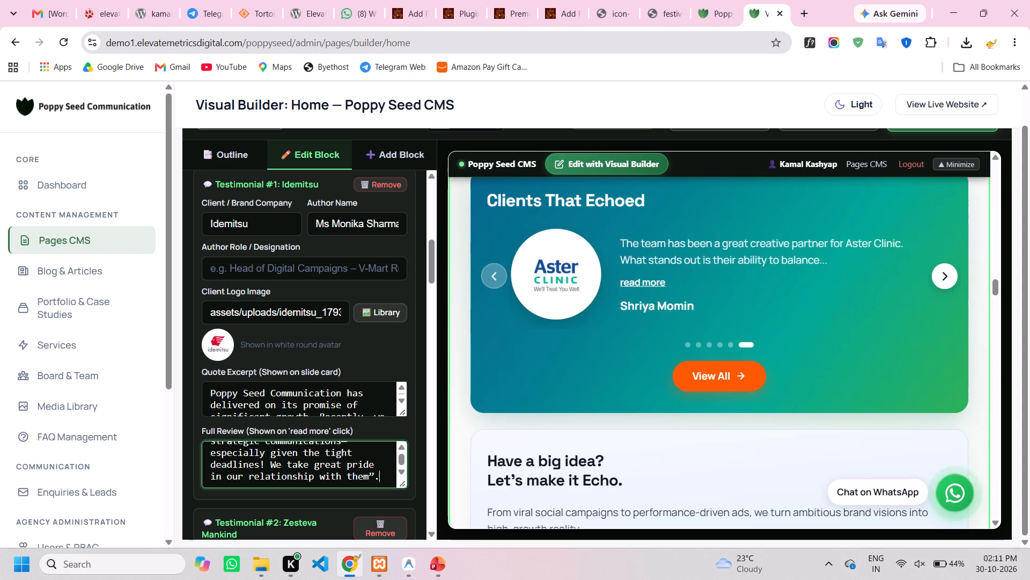
scroll(256, 461, up, 2)
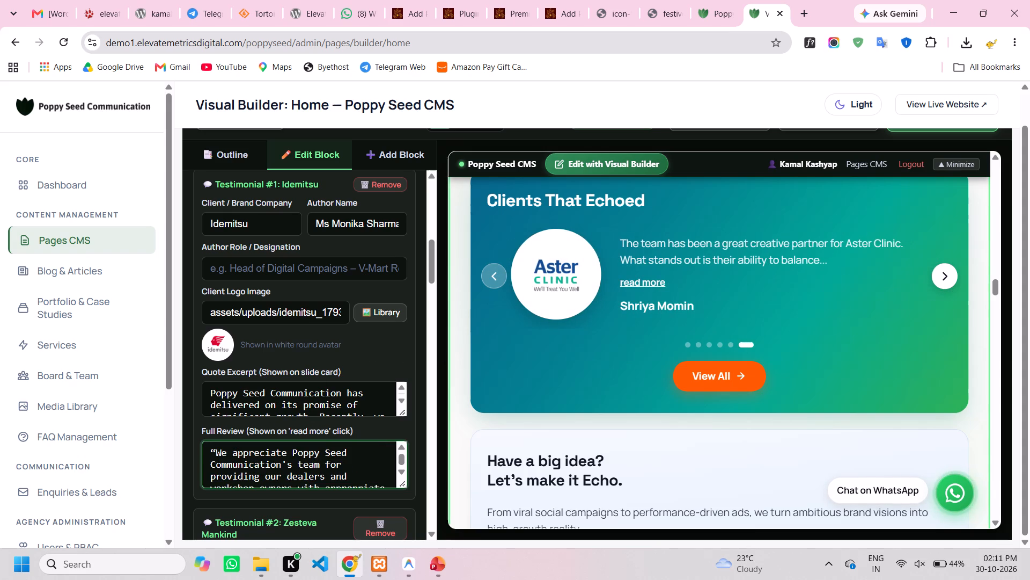
Remove the opening quotation mark from the Testimonial #1 full review.
click(214, 447)
key(BackSpace)
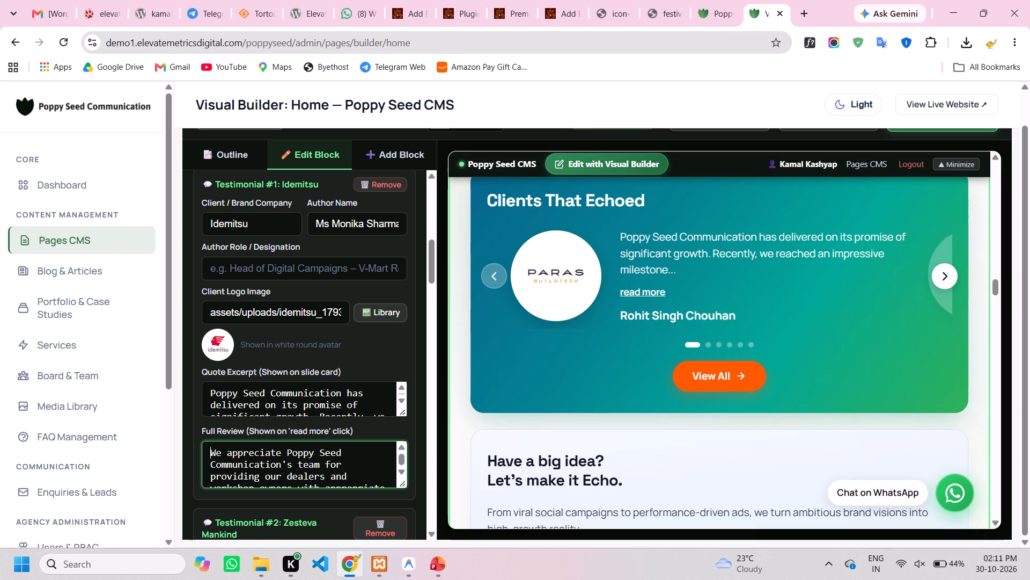
Replace the Testimonial #1 quote excerpt with "We appreciate Poppy Seed Communication's team for providing our...", reusing the opening words of the full review.
drag(206, 451, 338, 459)
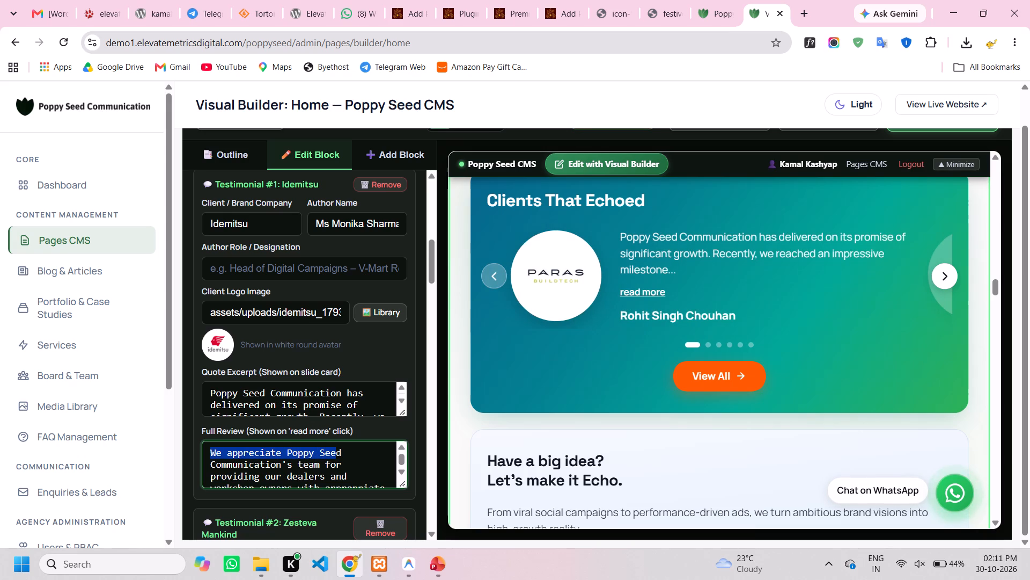
drag(338, 459, 282, 473)
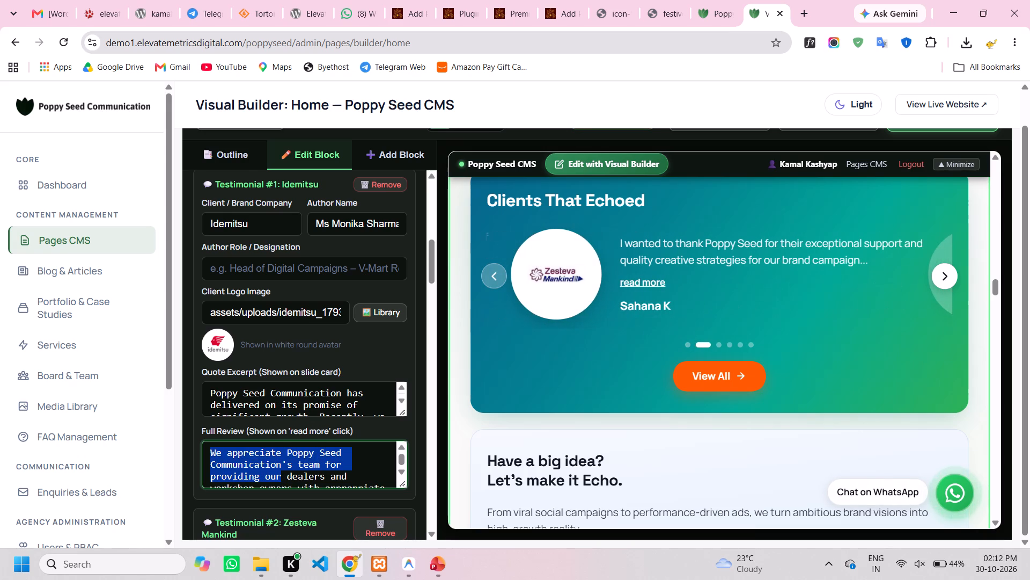
drag(282, 473, 281, 473)
key(ctrl+c)
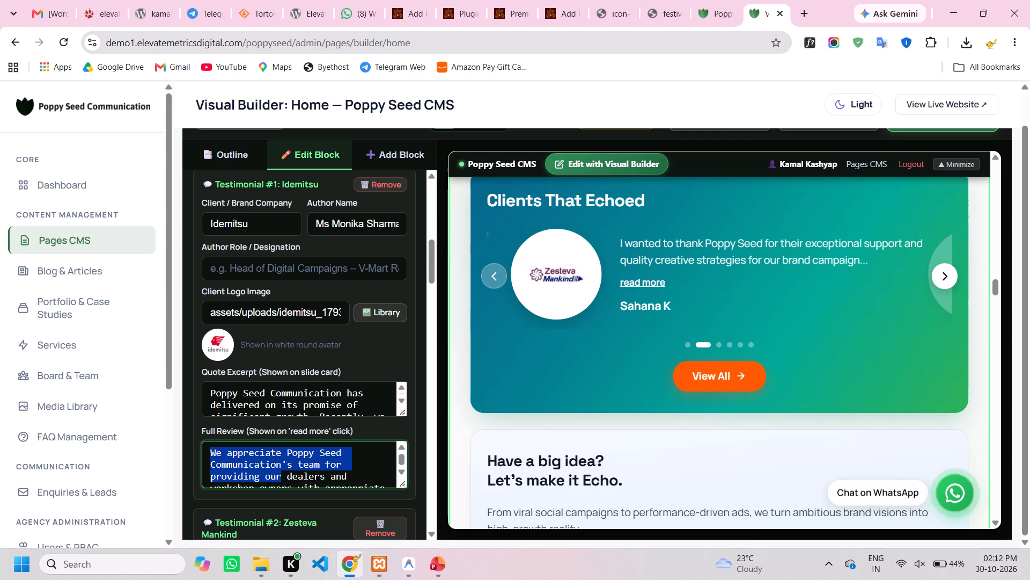
click(279, 405)
key(ctrl+a)
key(ctrl+v)
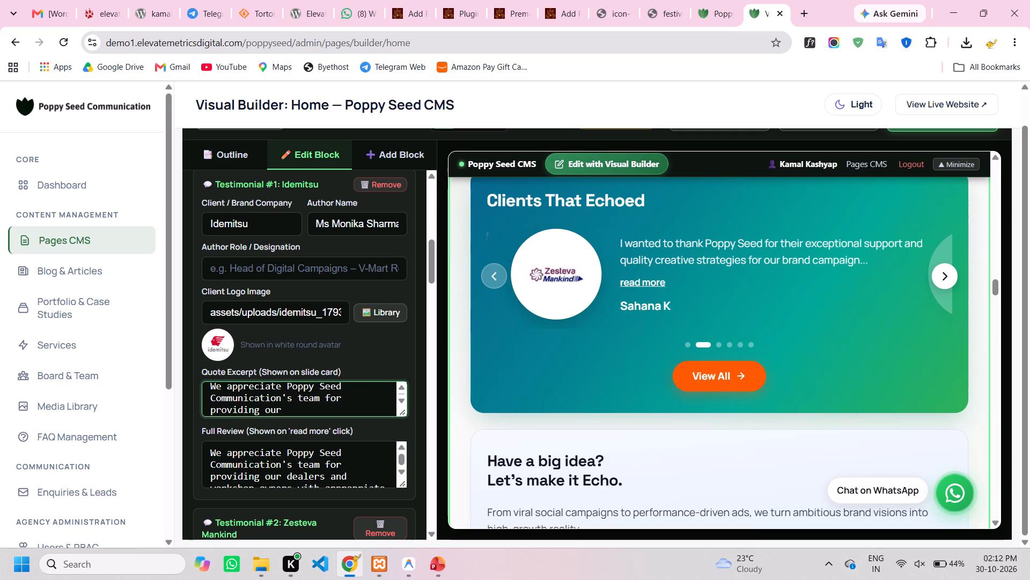
text(...)
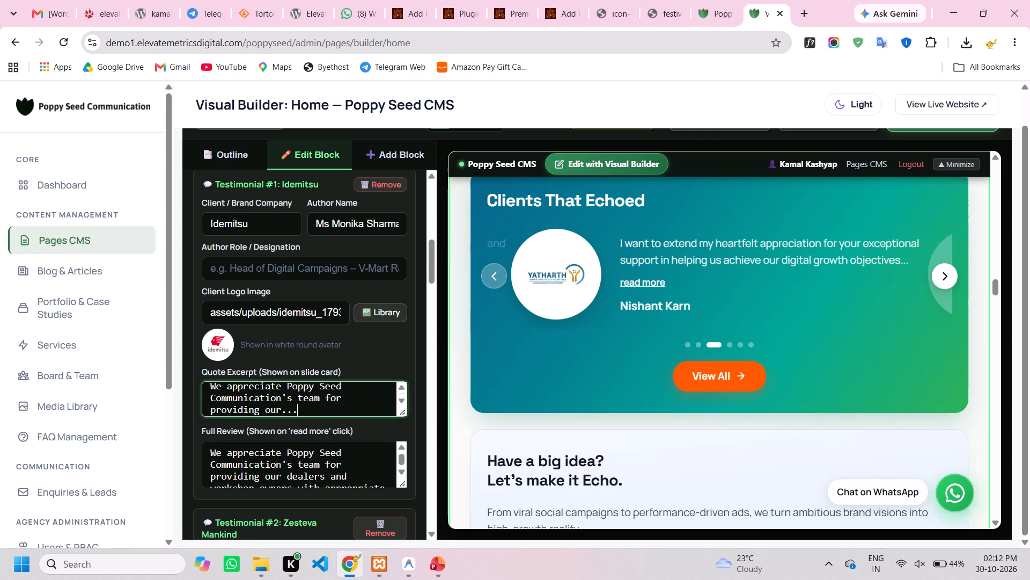
Remove the closing quotation mark at the end of the Testimonial #1 full review.
scroll(297, 426, down, 1)
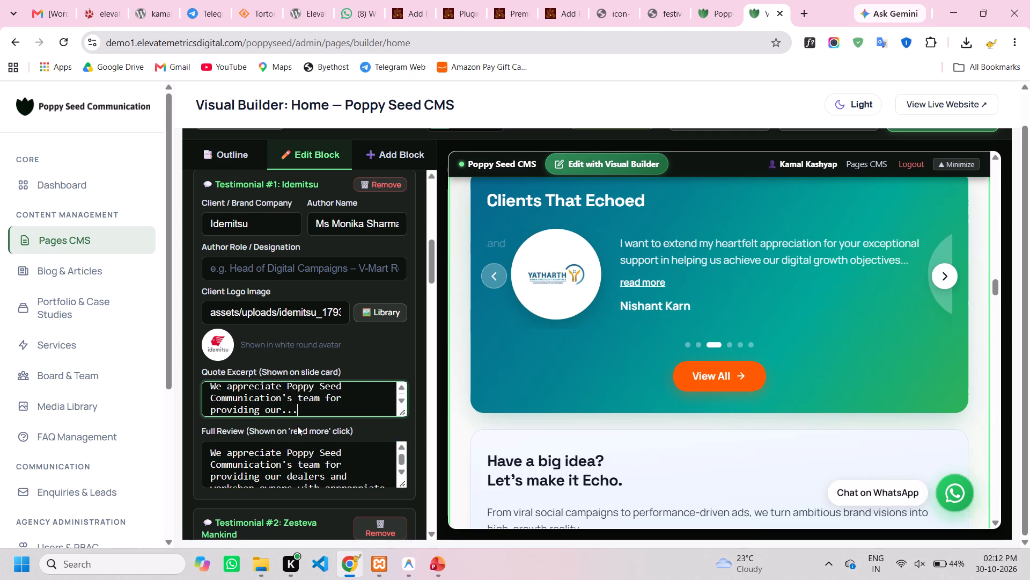
scroll(297, 426, down, 2)
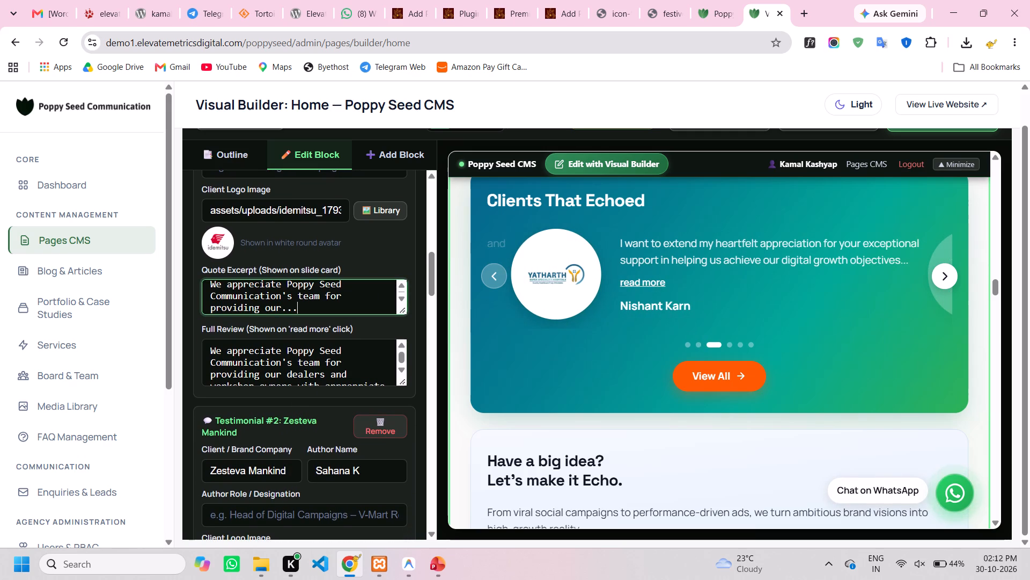
scroll(325, 358, down, 3)
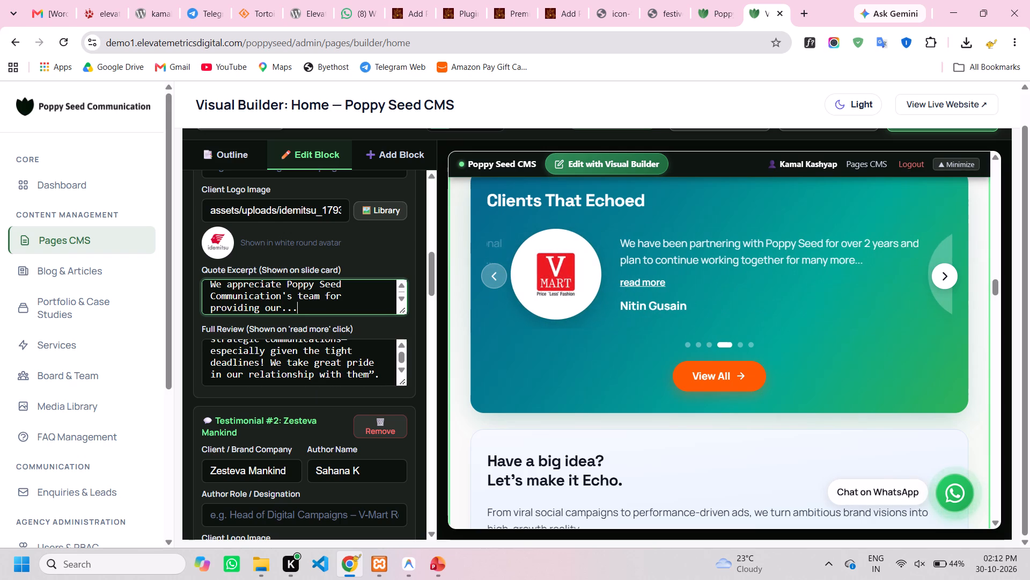
click(374, 372)
key(BackSpace)
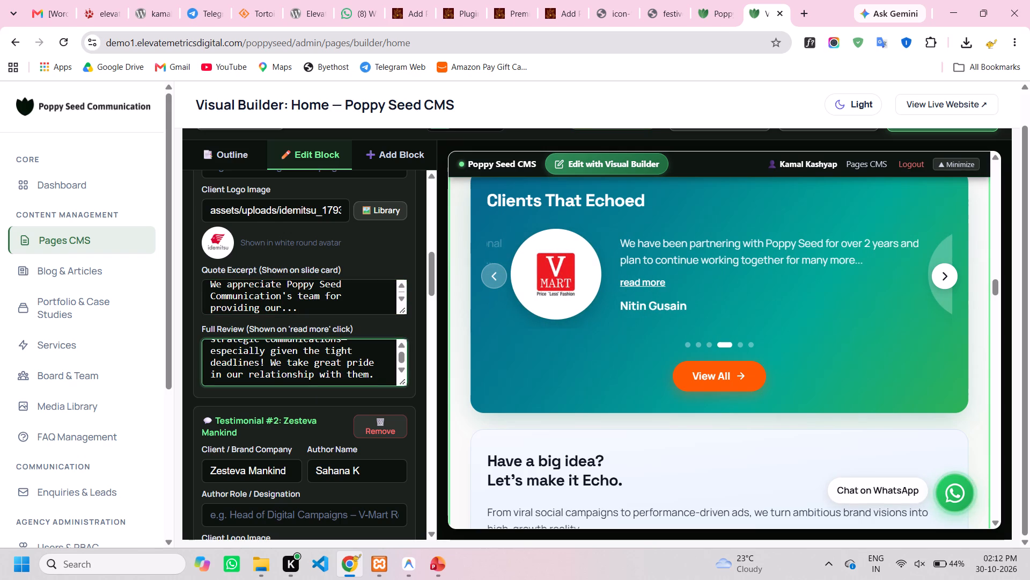
Replace the Testimonial #2 author name with the Prypco marketing director's name, copied from slide 1 of Testimonial Slides.pptx in PowerPoint.
click(429, 564)
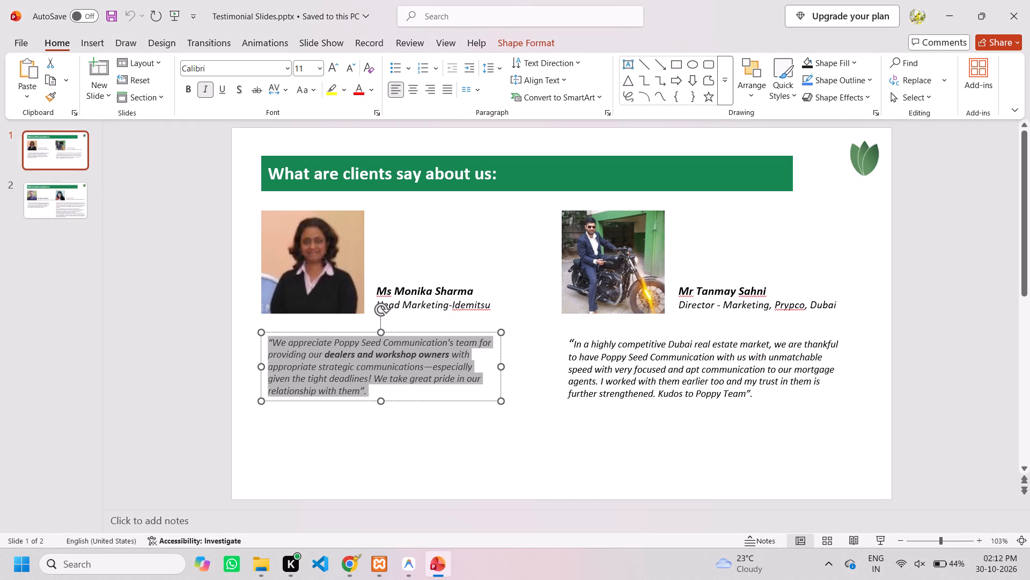
click(681, 292)
drag(681, 292, 760, 286)
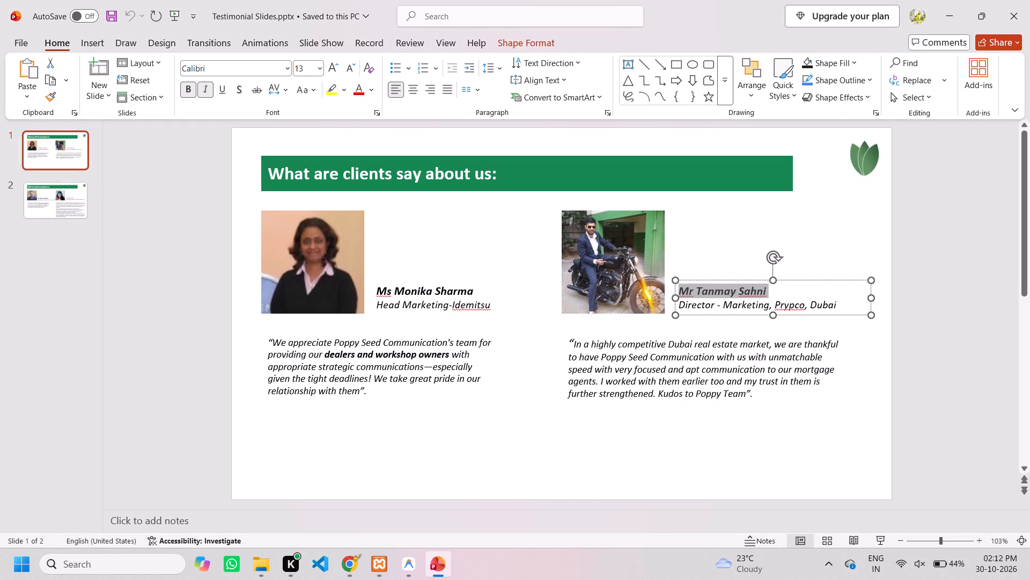
drag(760, 286, 761, 286)
key(ctrl+c)
click(438, 563)
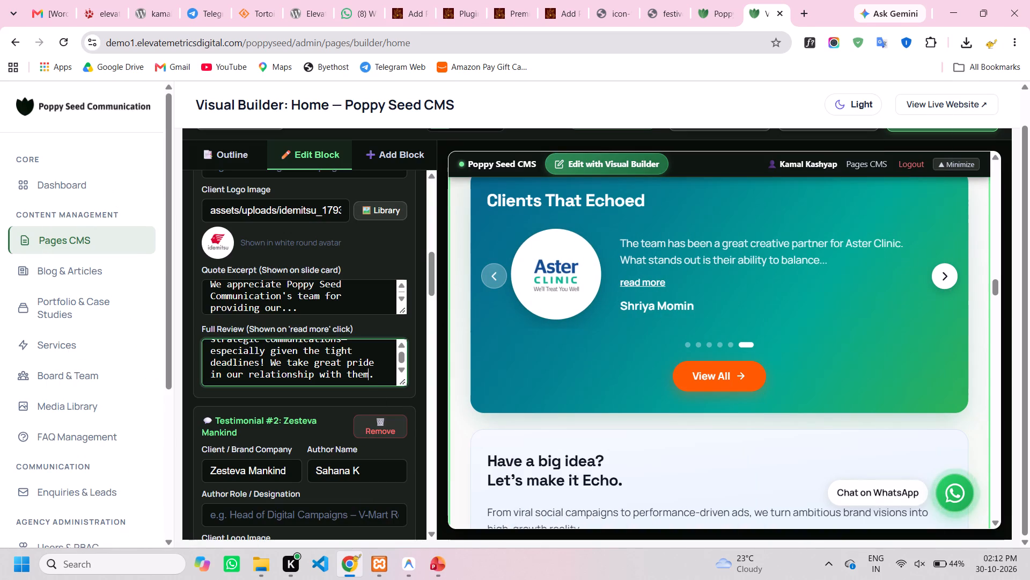
click(252, 465)
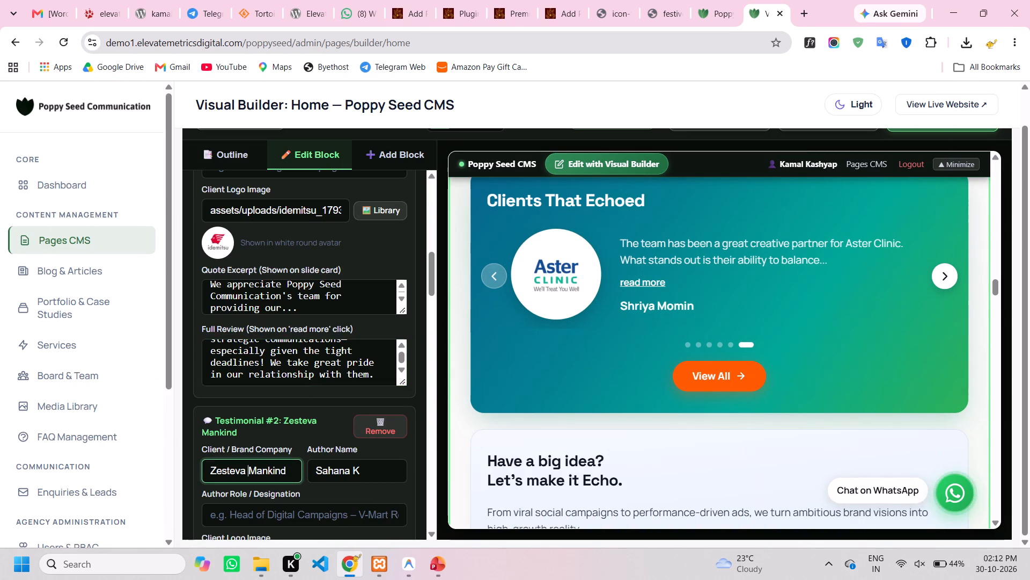
click(341, 472)
key(ctrl+a)
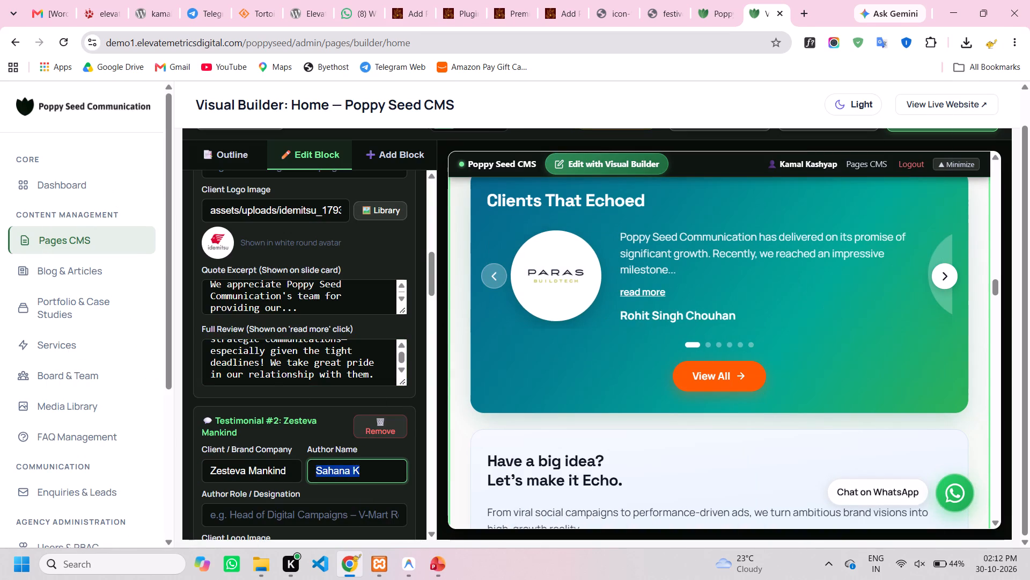
key(ctrl+v)
Copy the company name Prypco from the marketing director's designation line on slide 1 in PowerPoint.
click(431, 570)
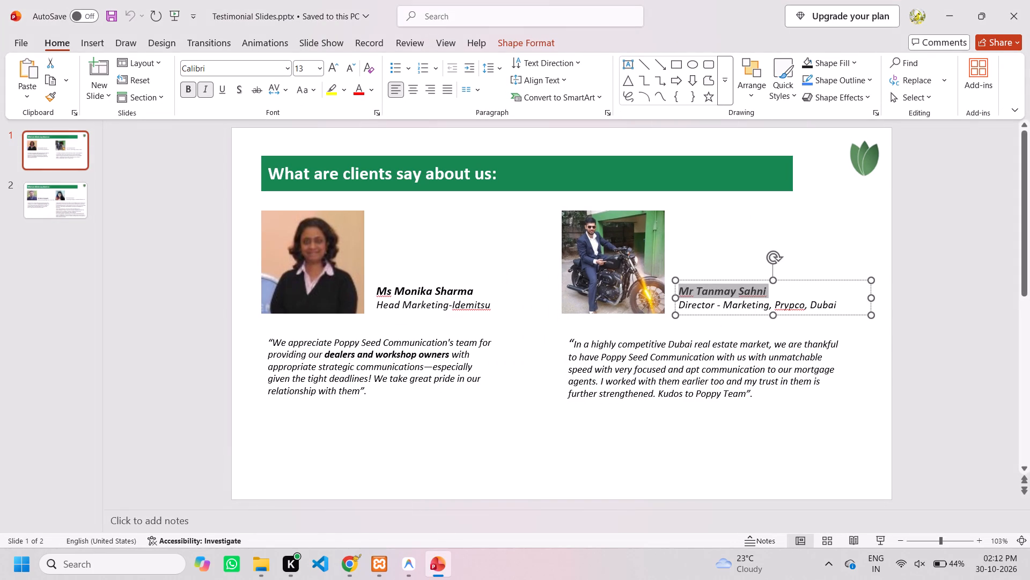
drag(775, 303, 791, 305)
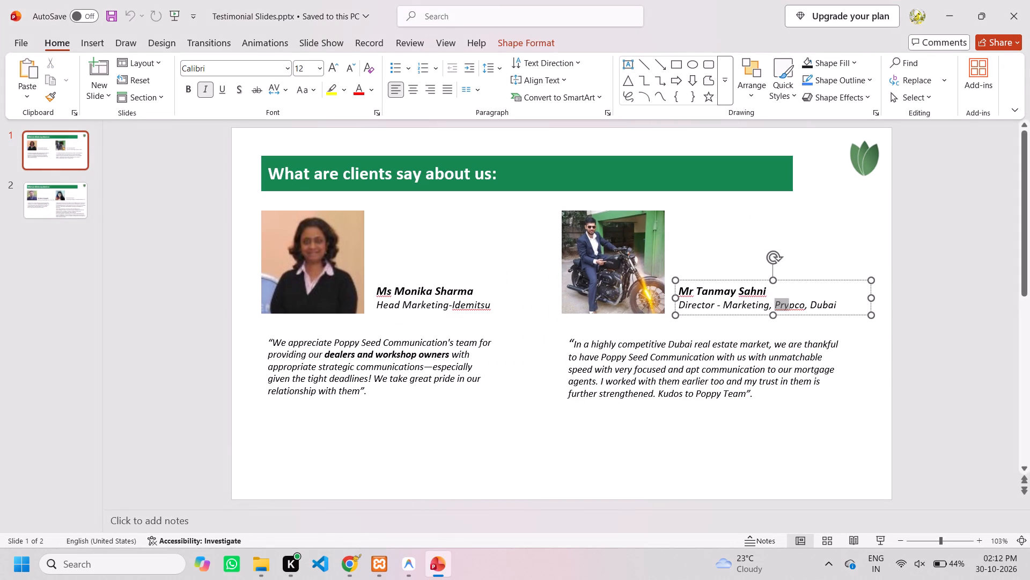
drag(791, 305, 805, 305)
key(ctrl+c)
Replace the Testimonial #2 full review with the Prypco quote from the PowerPoint slide, leaving out its quotation marks.
drag(572, 338, 739, 376)
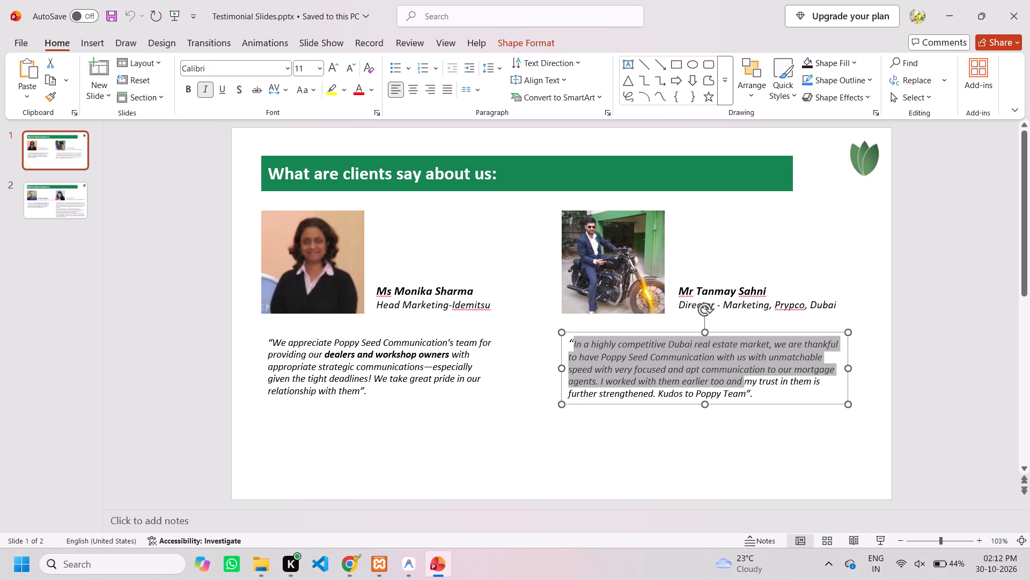
drag(739, 376, 747, 389)
key(ctrl+c)
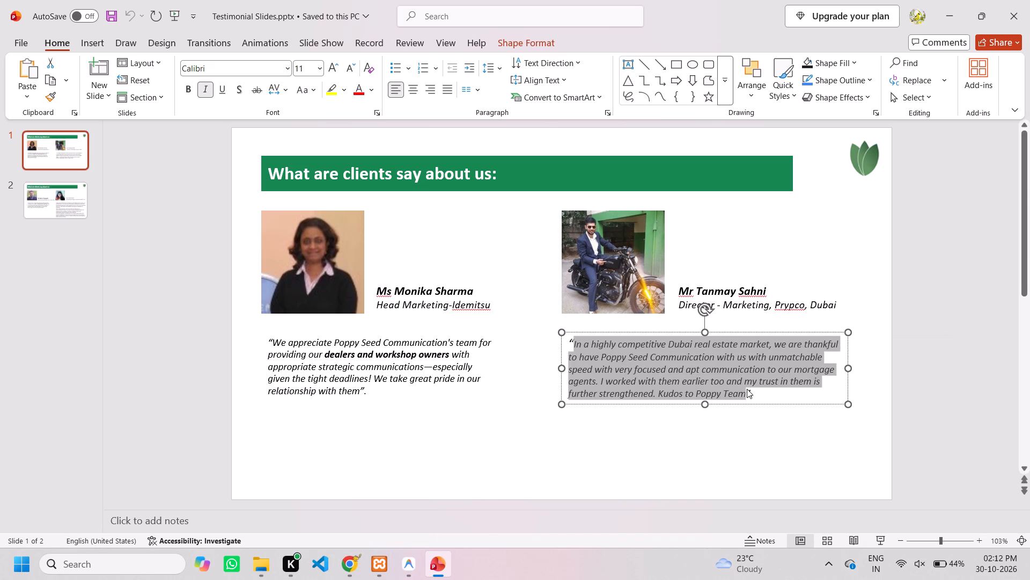
click(355, 570)
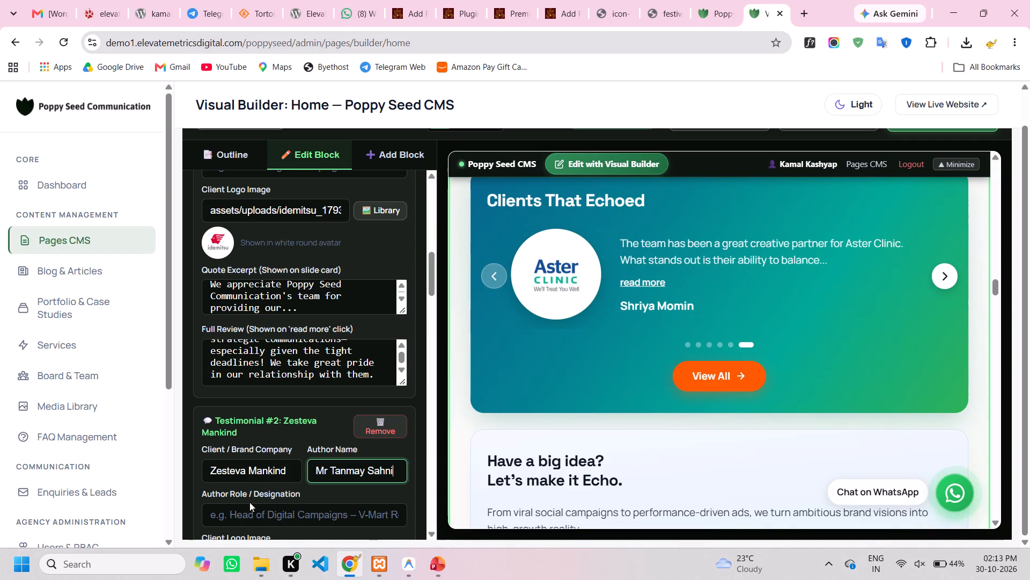
scroll(249, 502, down, 2)
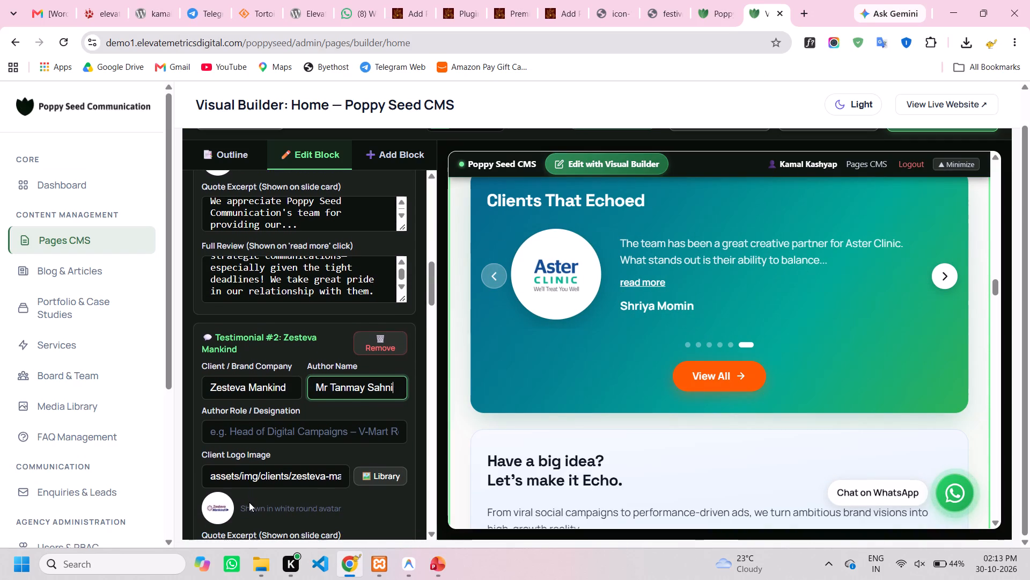
scroll(249, 502, down, 4)
click(249, 502)
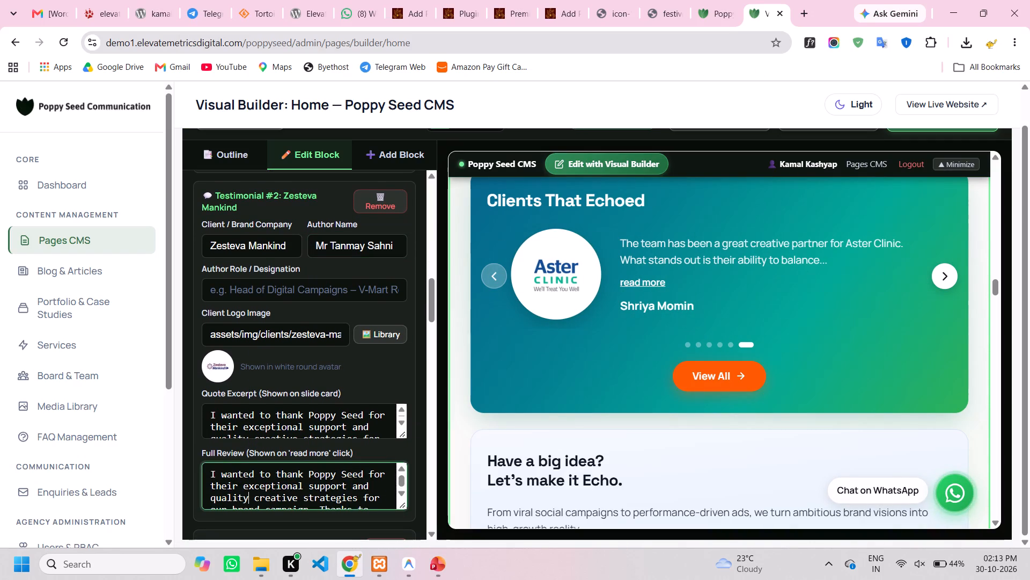
key(ctrl+a)
key(ctrl+v)
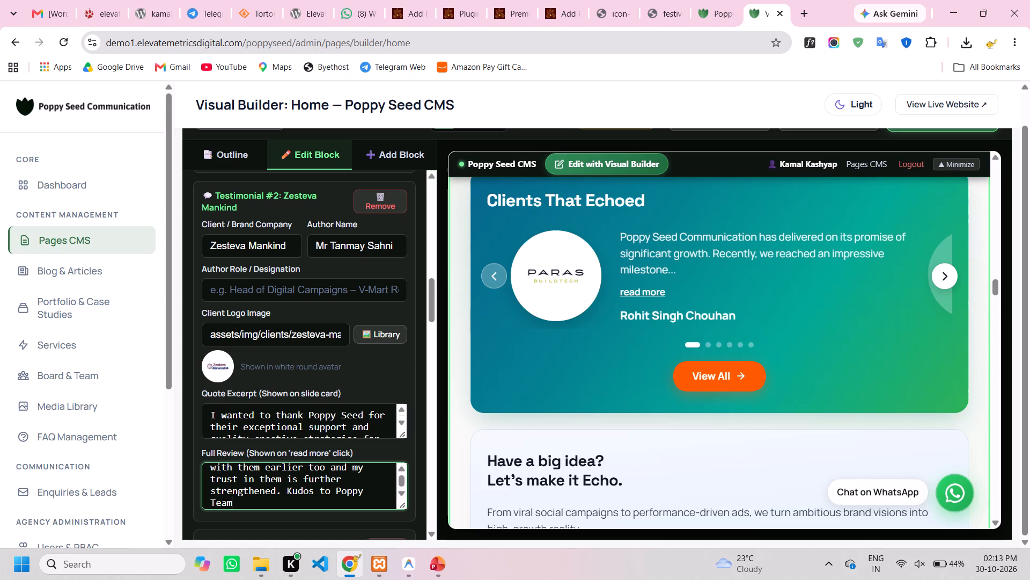
Set the Testimonial #2 client company to Prypco, taken from the earlier copied item in the clipboard history.
scroll(249, 376, up, 1)
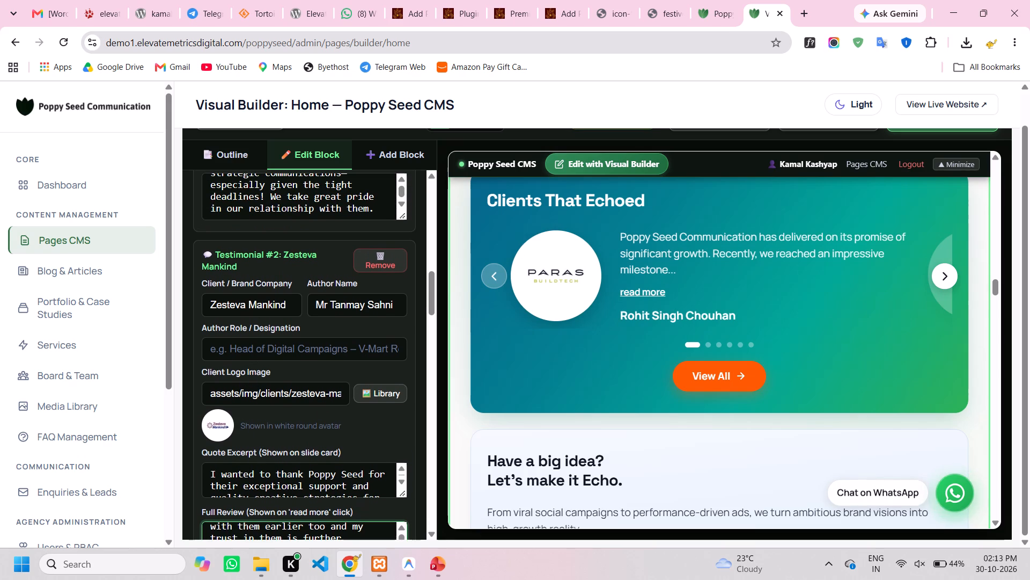
click(255, 302)
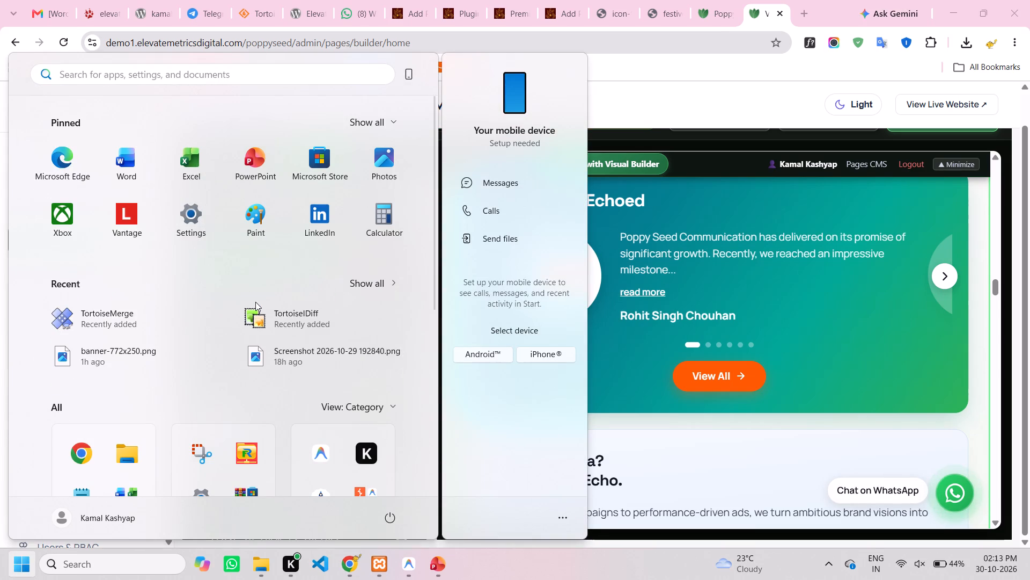
key(Escape)
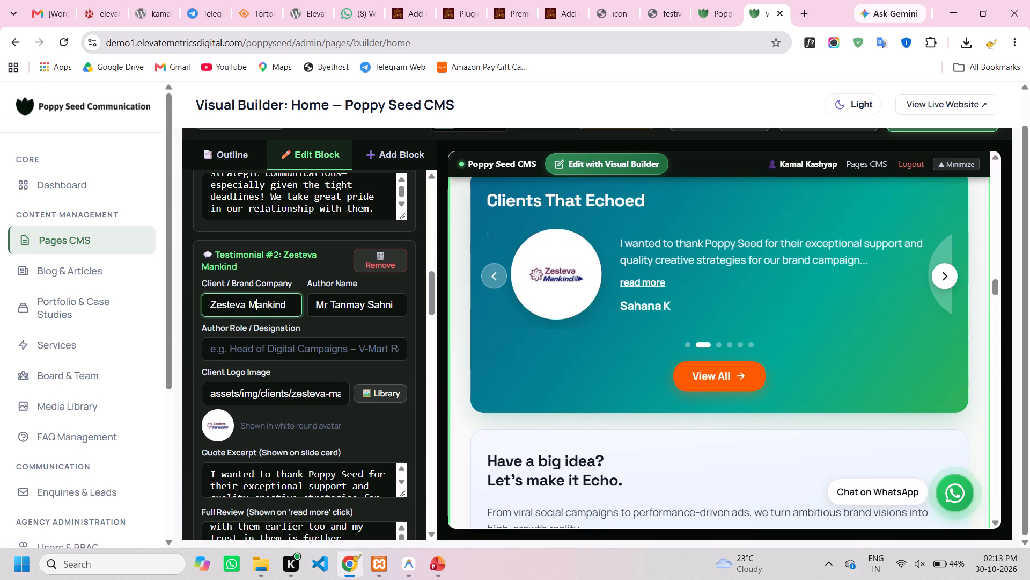
click(255, 302)
key(ctrl+a)
key(super+v)
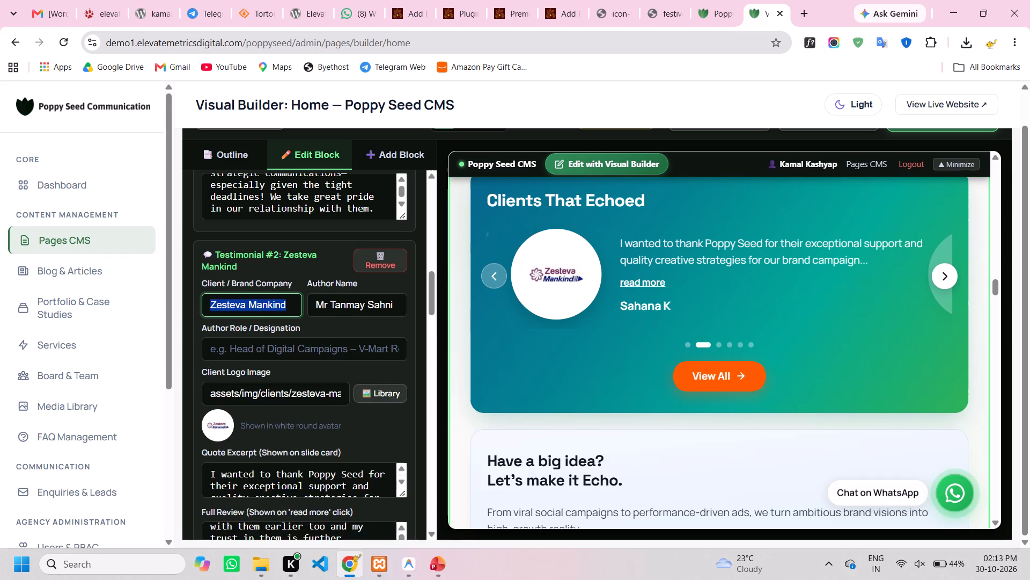
click(270, 482)
key(ctrl+v)
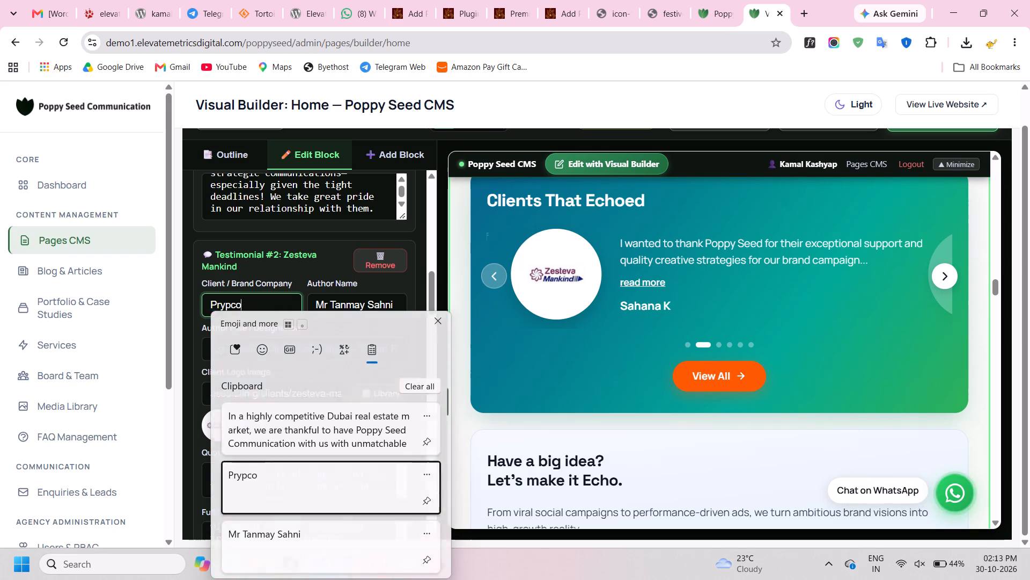
Search the web for "prypco dubai" using the copied company name and open the official prypco.com website.
key(ctrl+a)
key(ctrl+c)
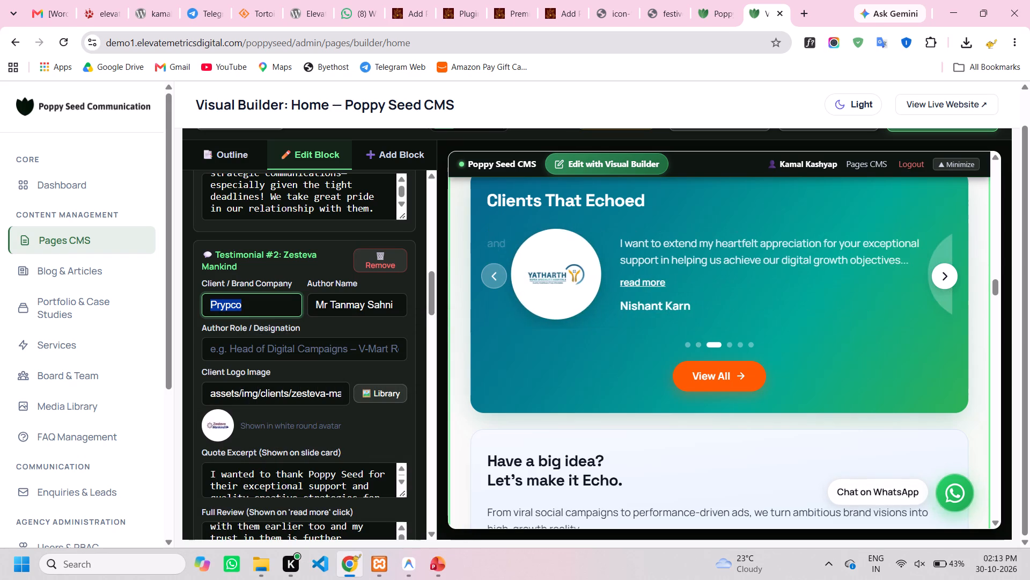
key(ctrl+t)
key(ctrl+v)
key(space)
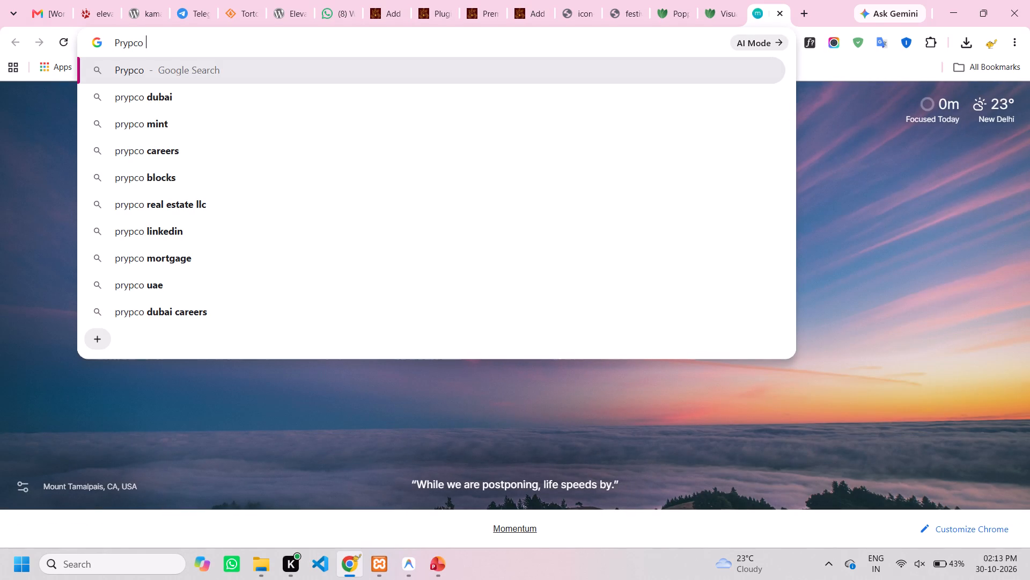
key(Down)
key(Return)
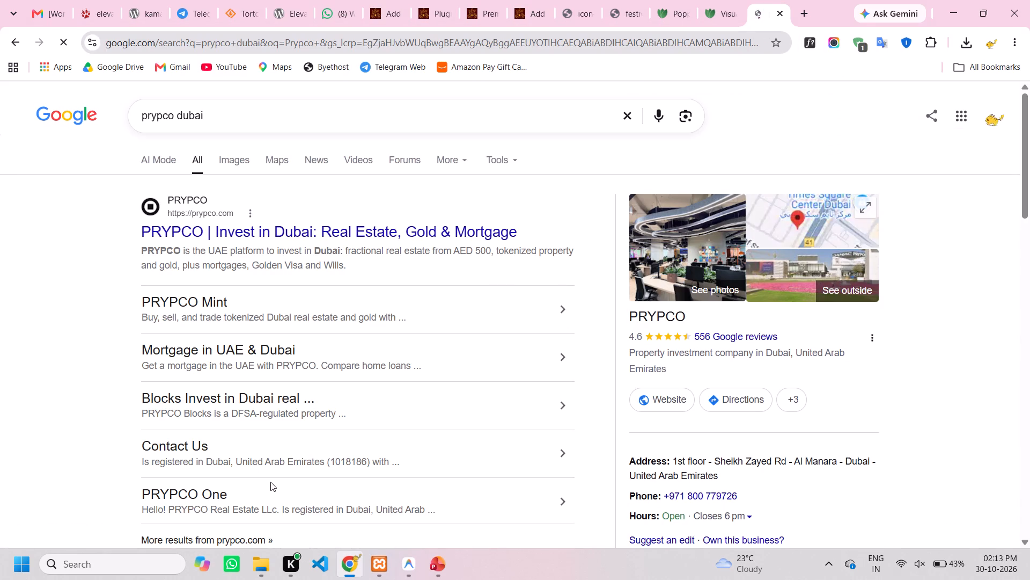
click(245, 162)
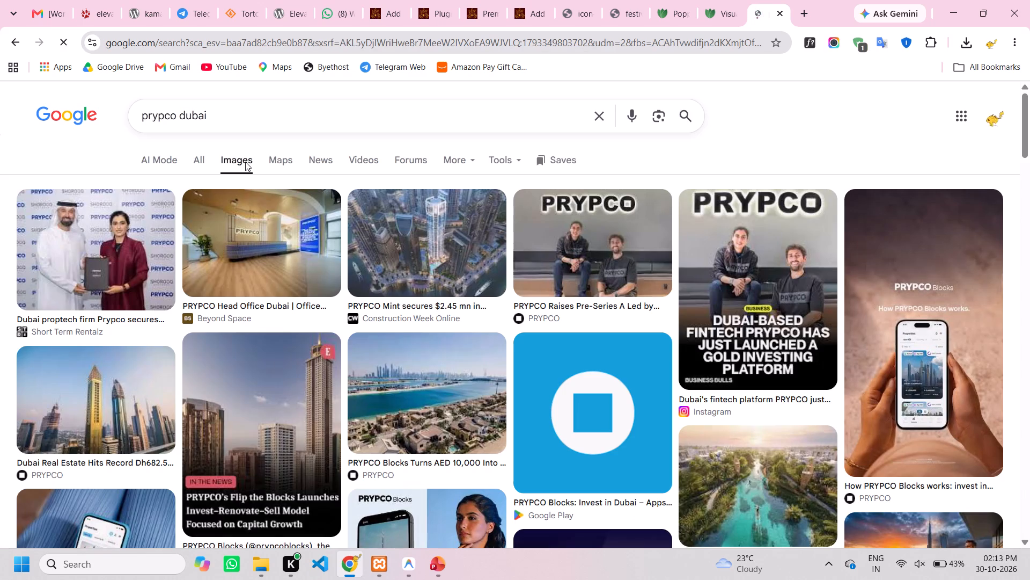
click(200, 155)
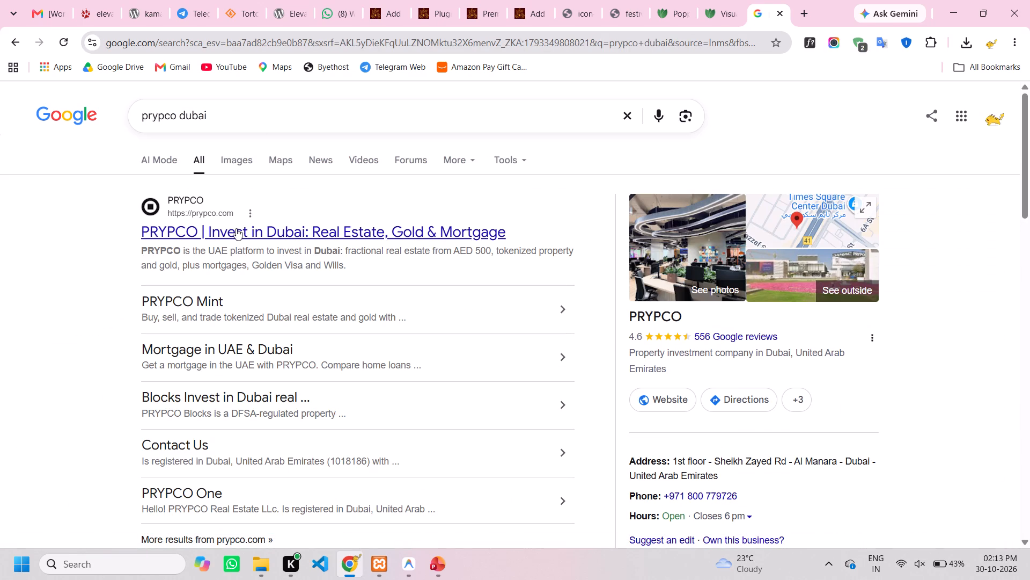
click(235, 229)
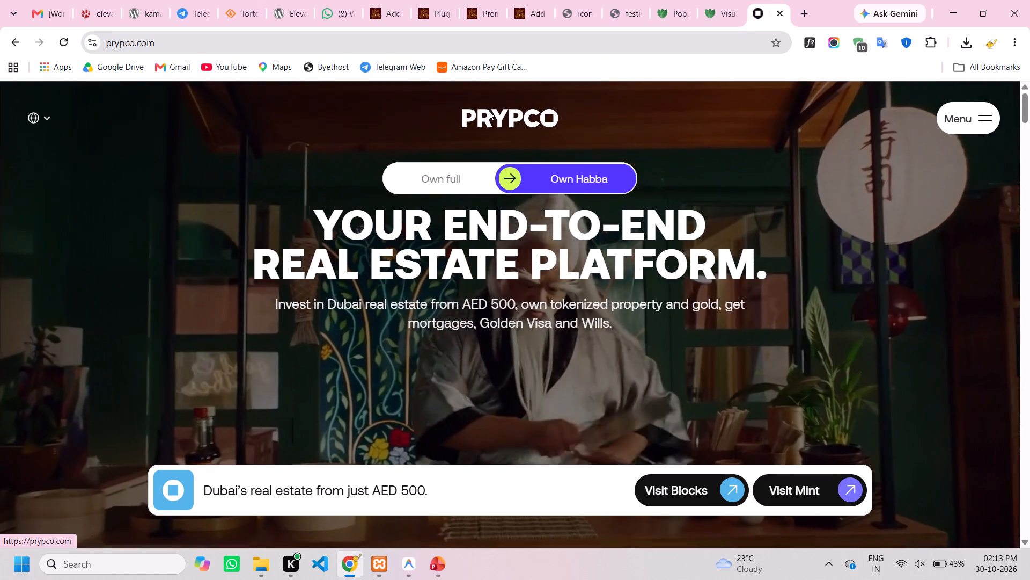
Inspect the PRYPCO logo in the website header and open its background SVG image in a separate tab.
right_click(489, 111)
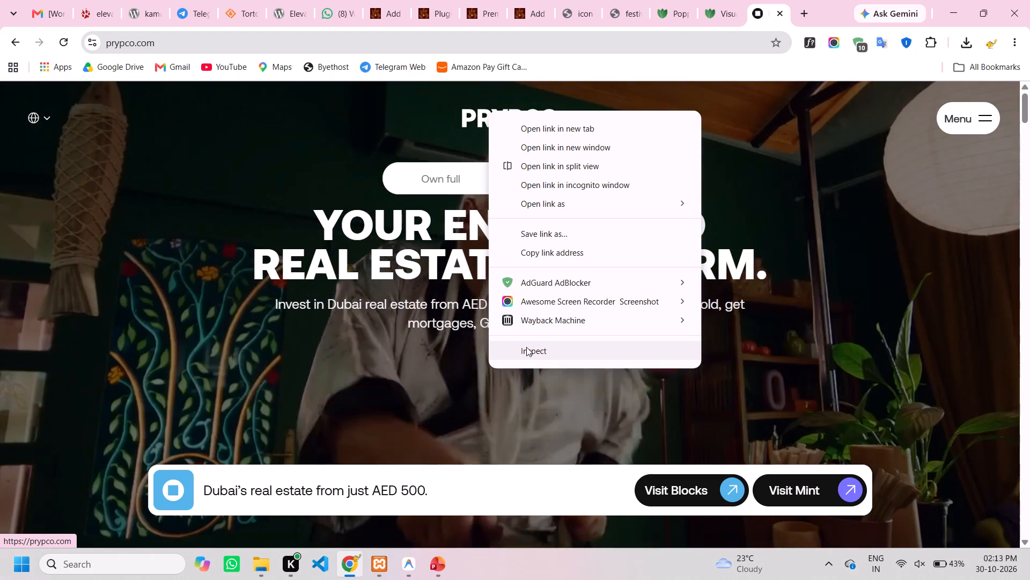
click(526, 347)
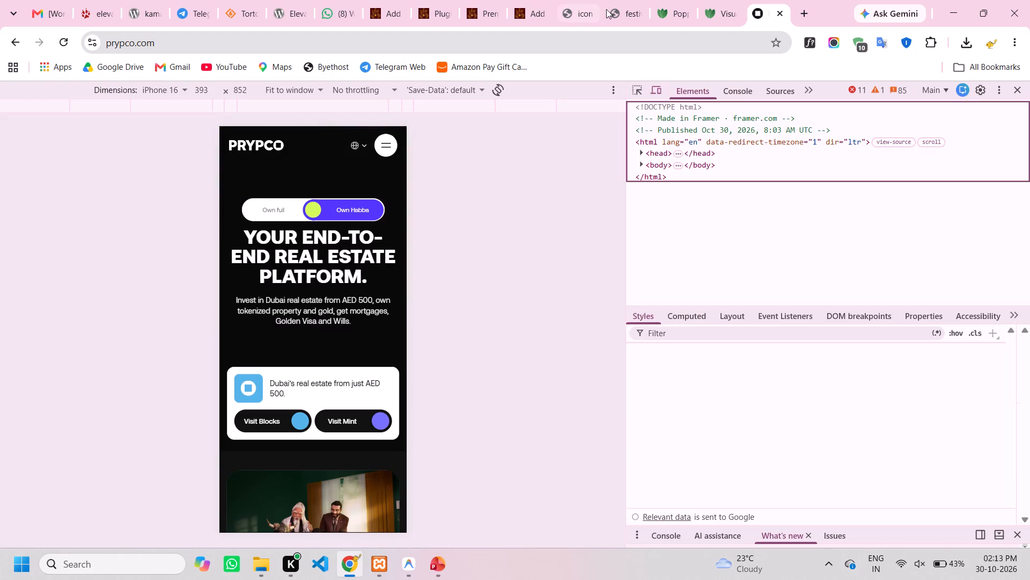
click(657, 94)
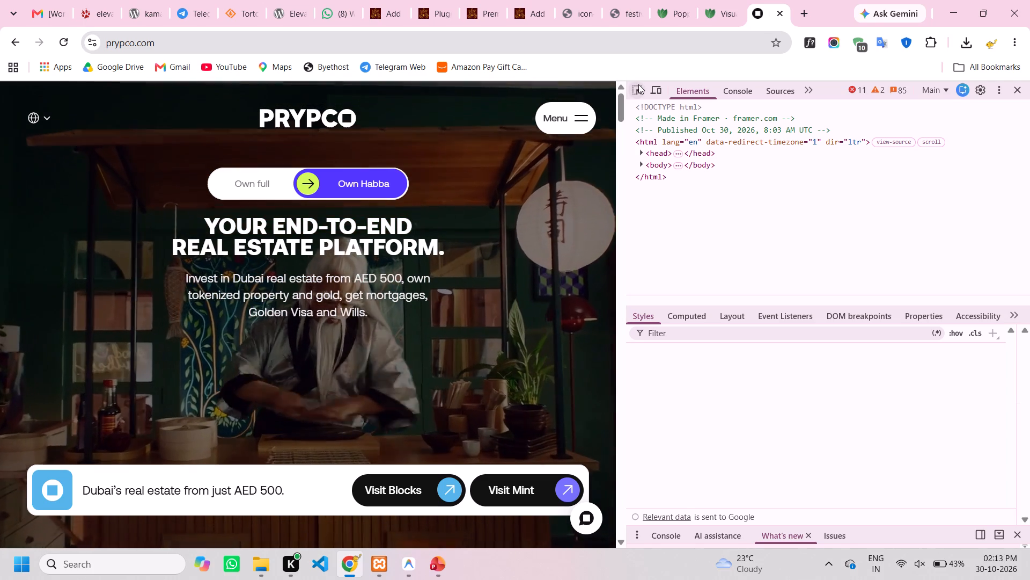
click(638, 84)
click(301, 125)
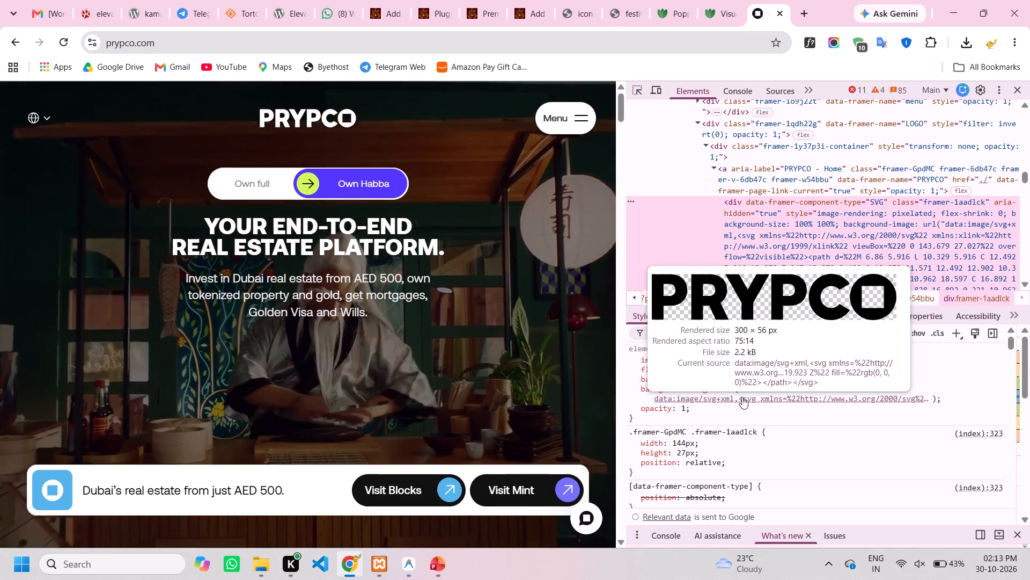
click(760, 371)
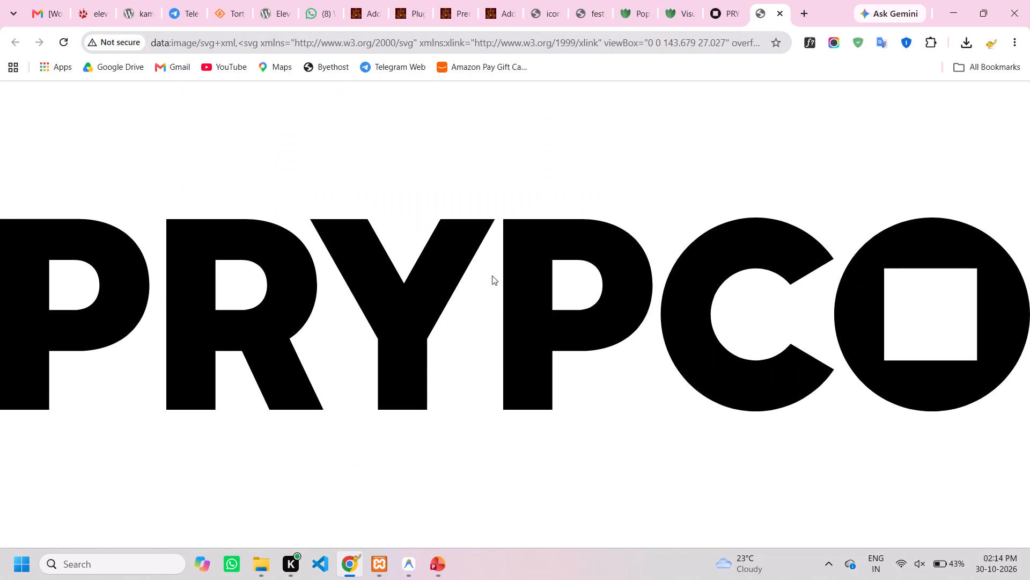
Save the PRYPCO logo as an SVG file in the Downloads folder.
right_click(445, 247)
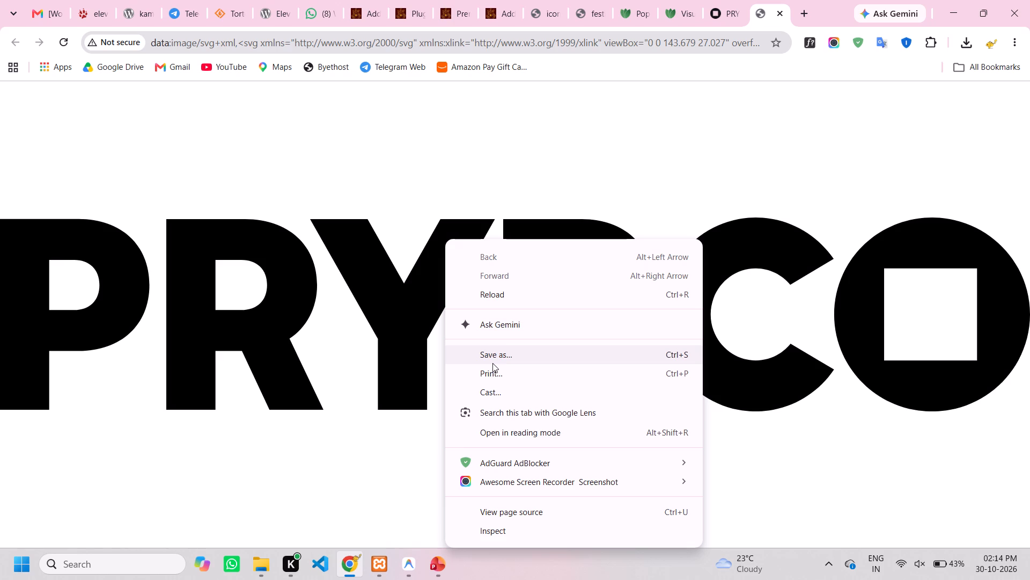
right_click(342, 244)
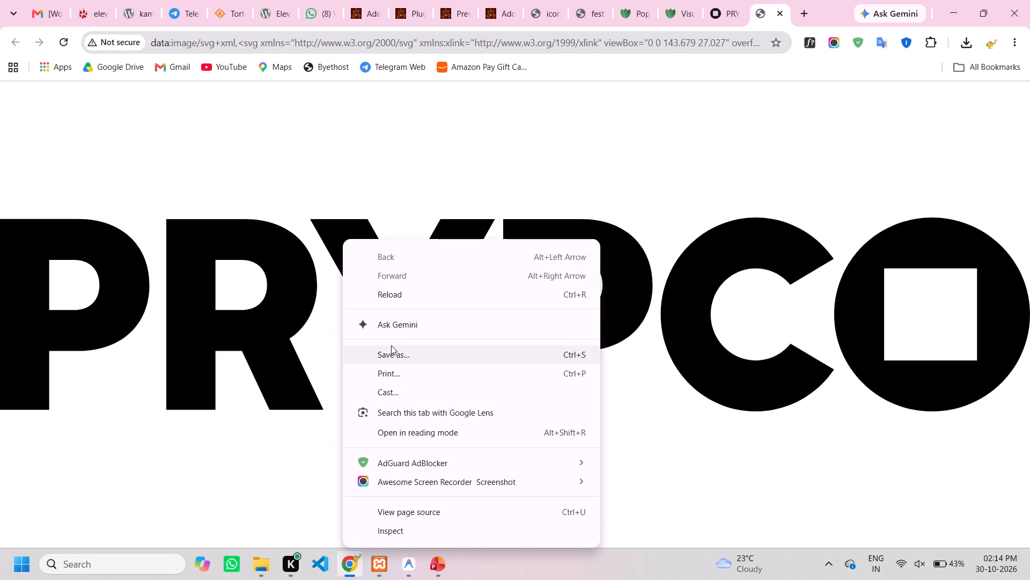
click(391, 346)
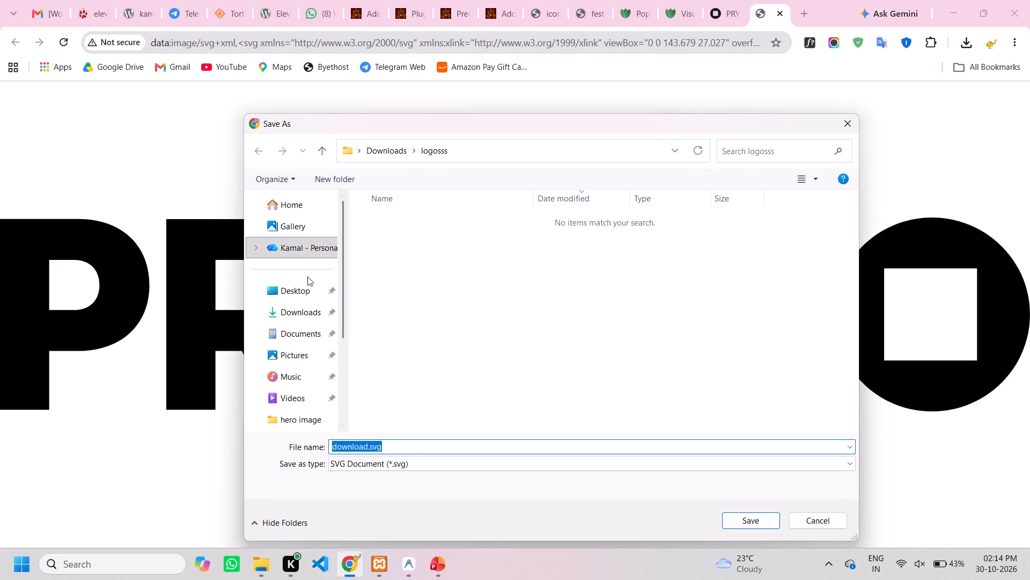
click(293, 307)
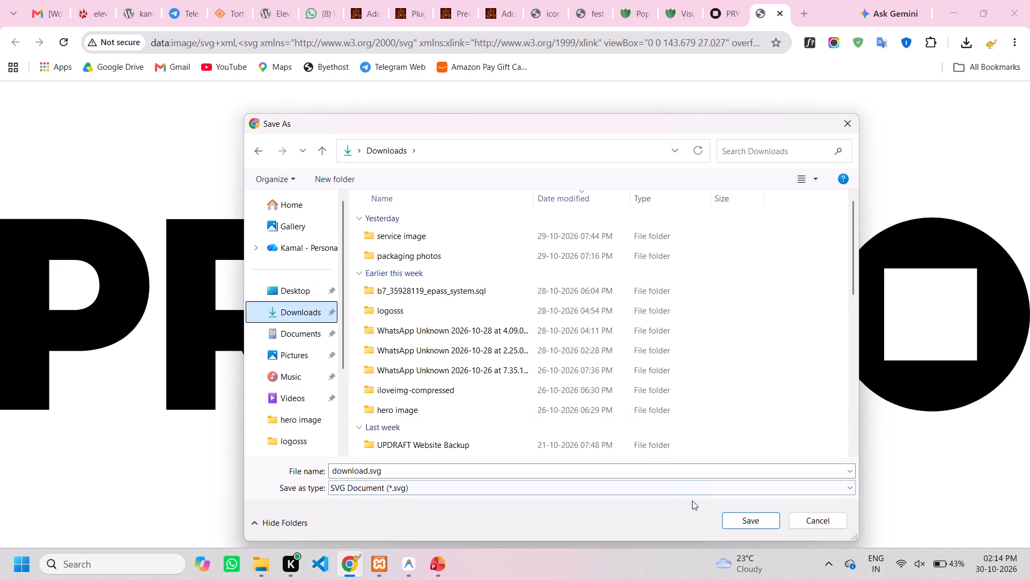
click(733, 519)
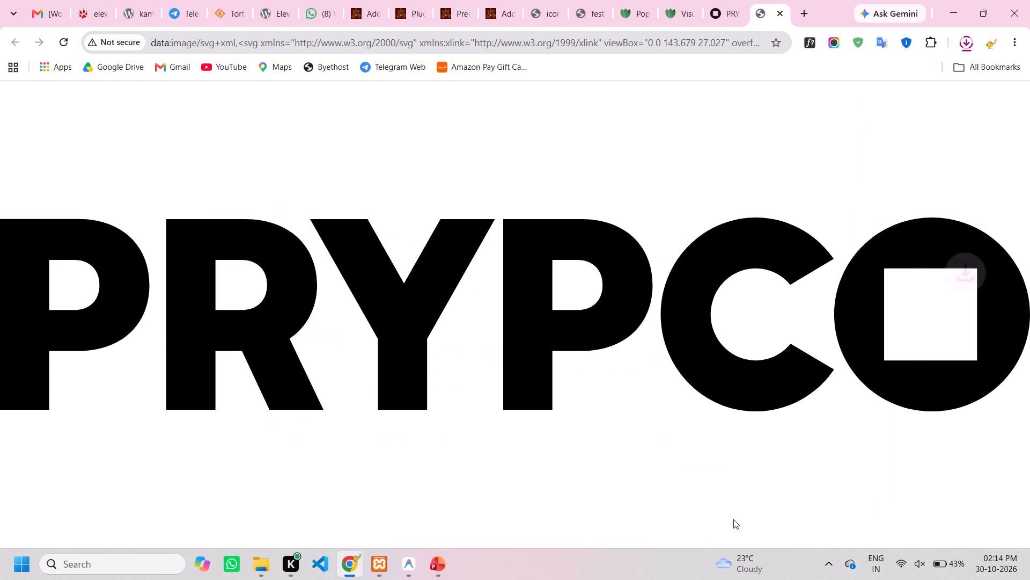
Search for "svg to png", convert download.svg from Downloads to PNG with CloudConvert, and download the converted image.
click(803, 8)
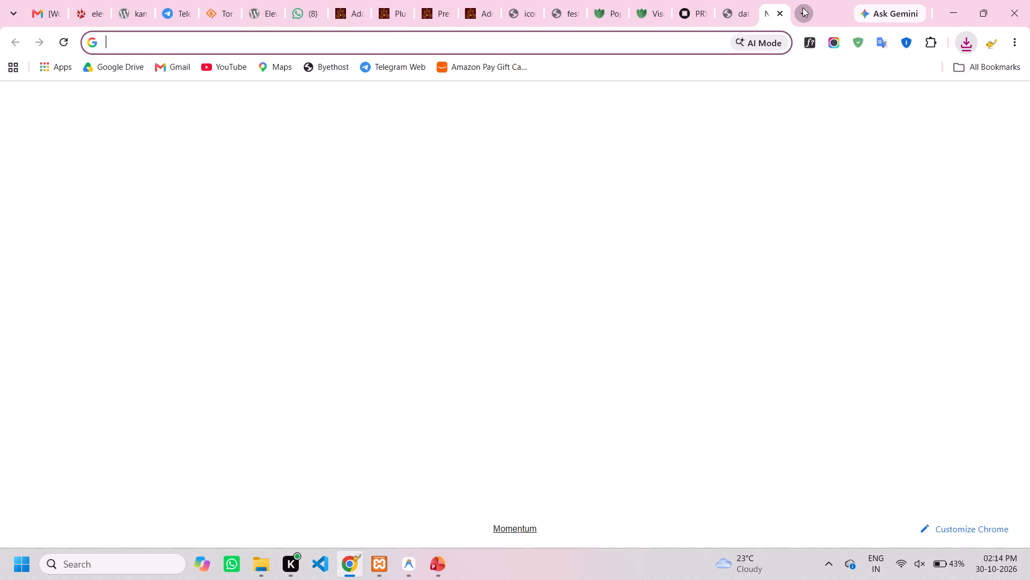
text(svg to png)
key(Return)
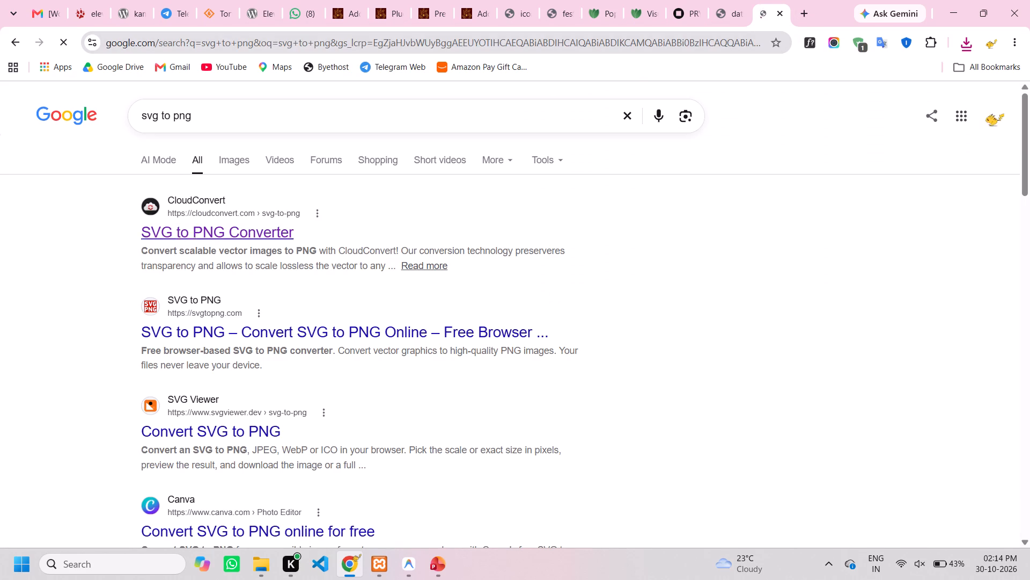
click(223, 235)
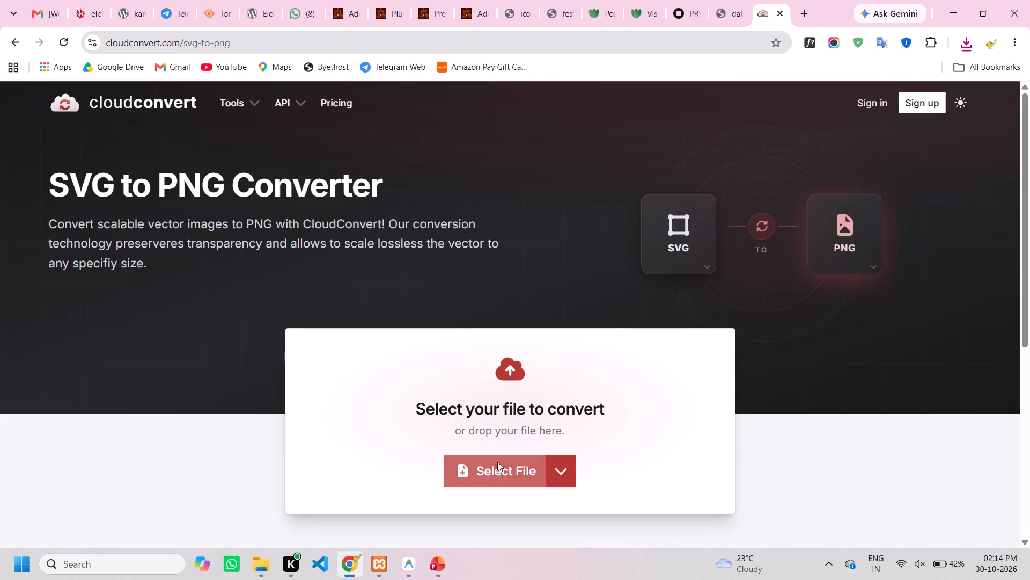
click(496, 464)
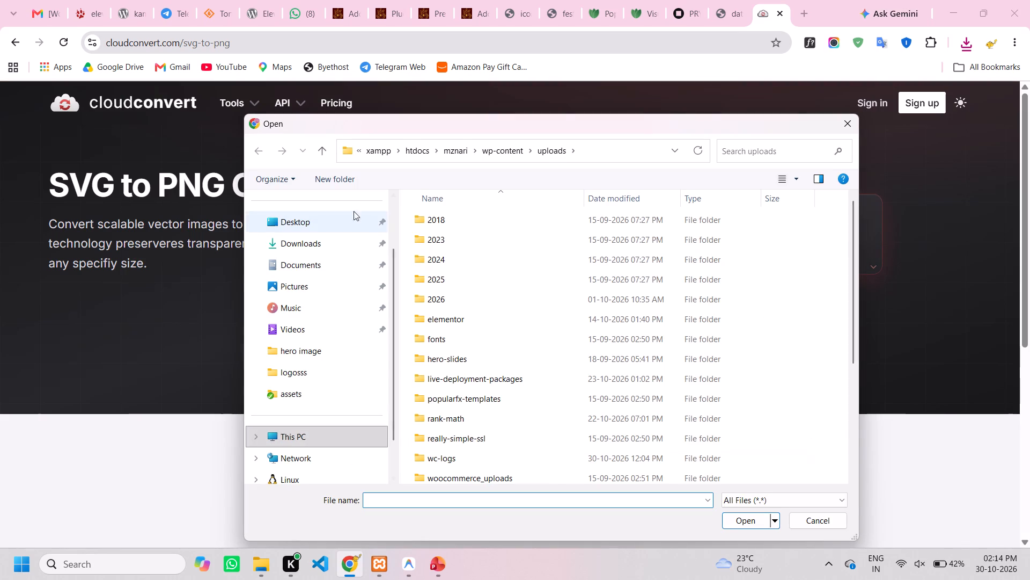
click(300, 243)
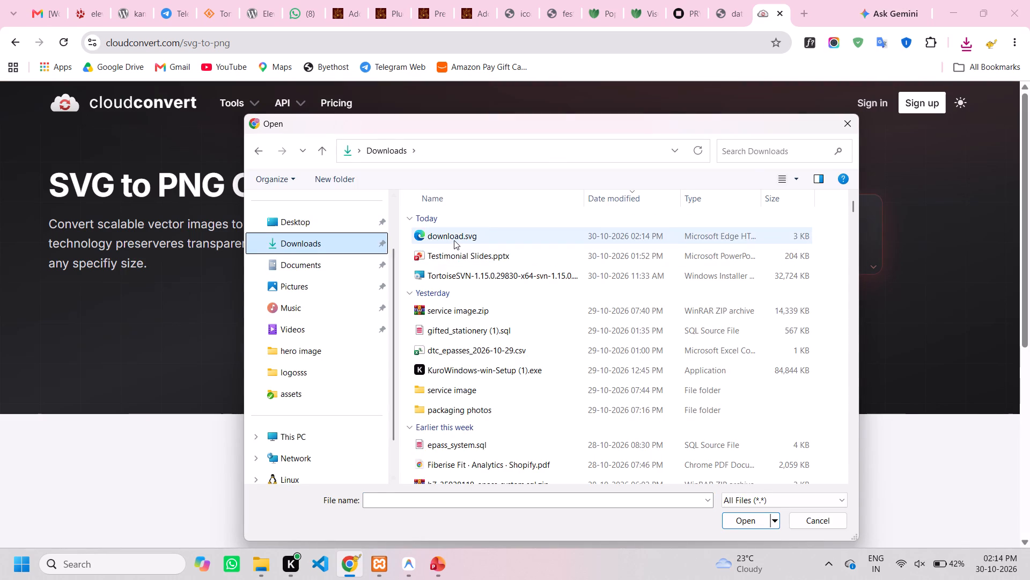
double_click(454, 240)
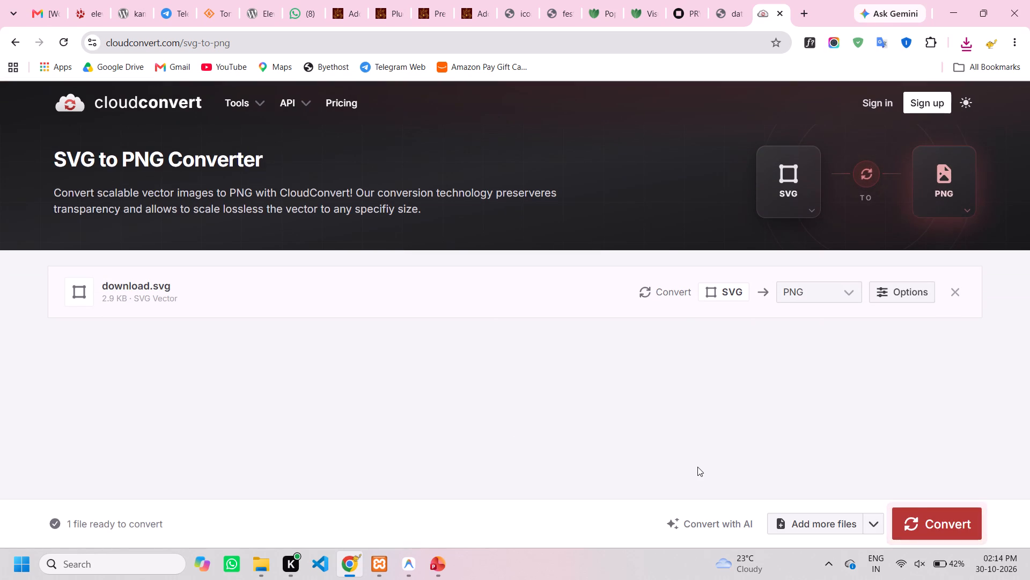
click(927, 516)
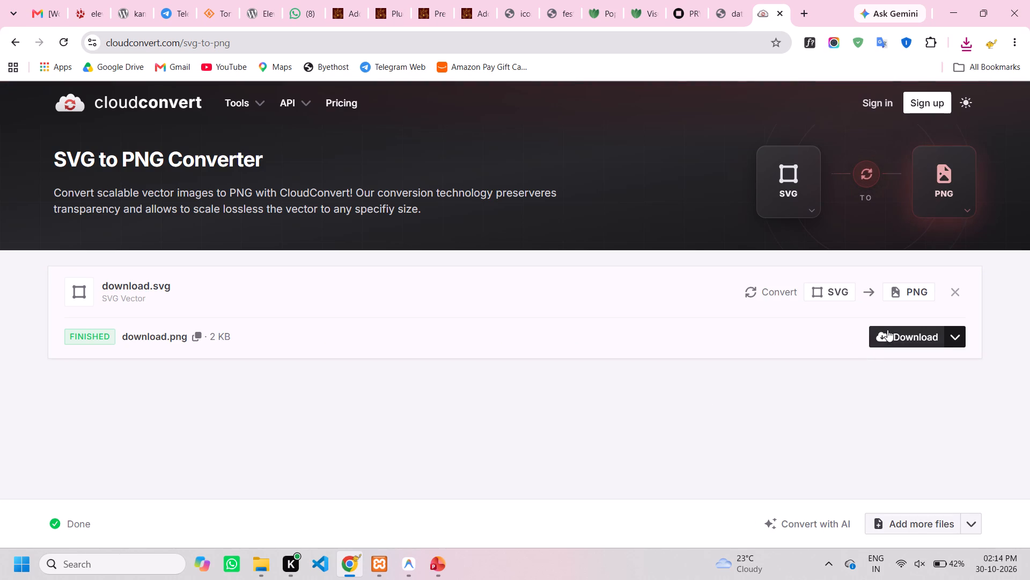
click(887, 330)
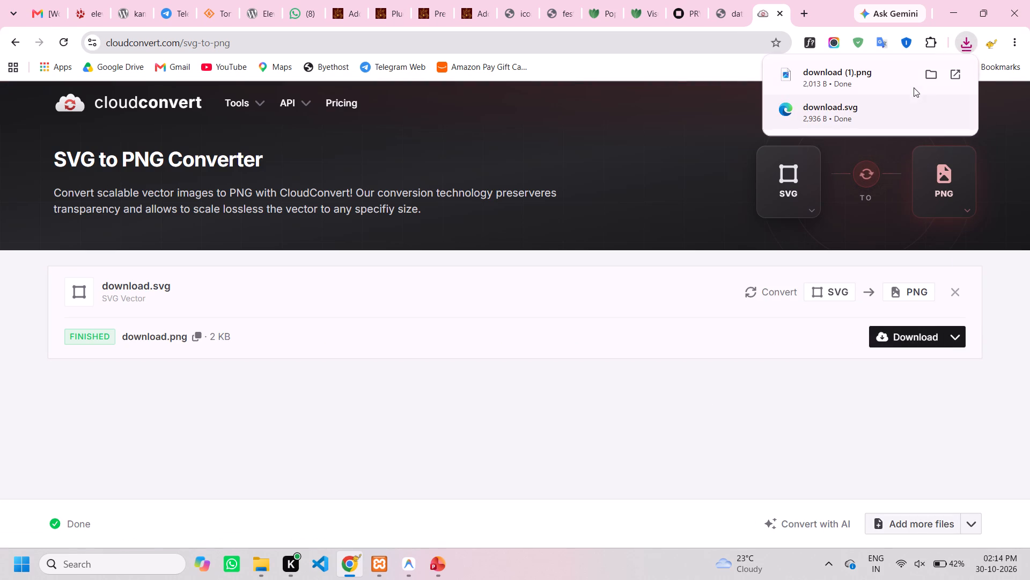
Show the converted PNG in the Downloads folder and rename it Prypco.png using the copied company name.
click(930, 73)
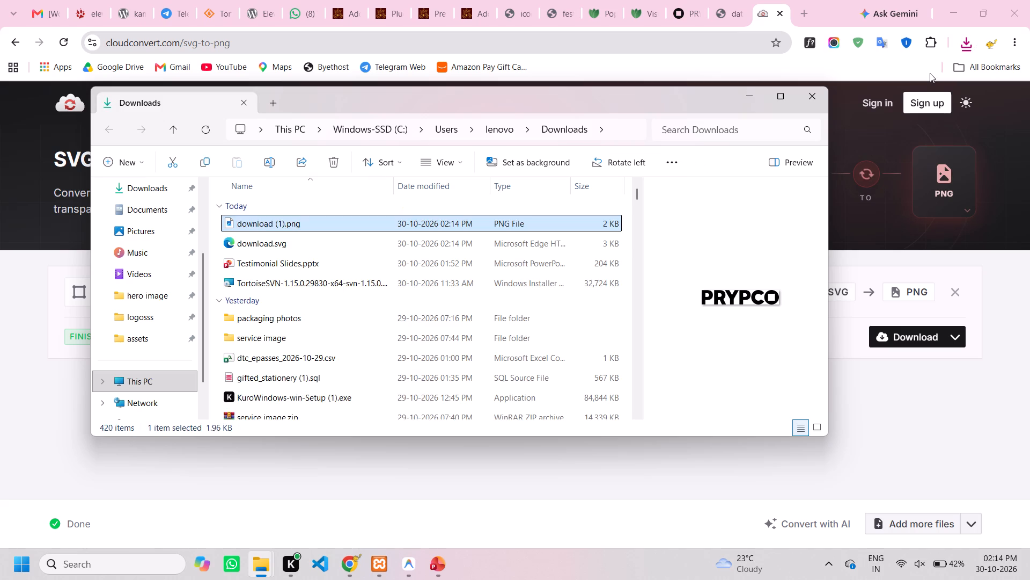
key(F2)
key(super+v)
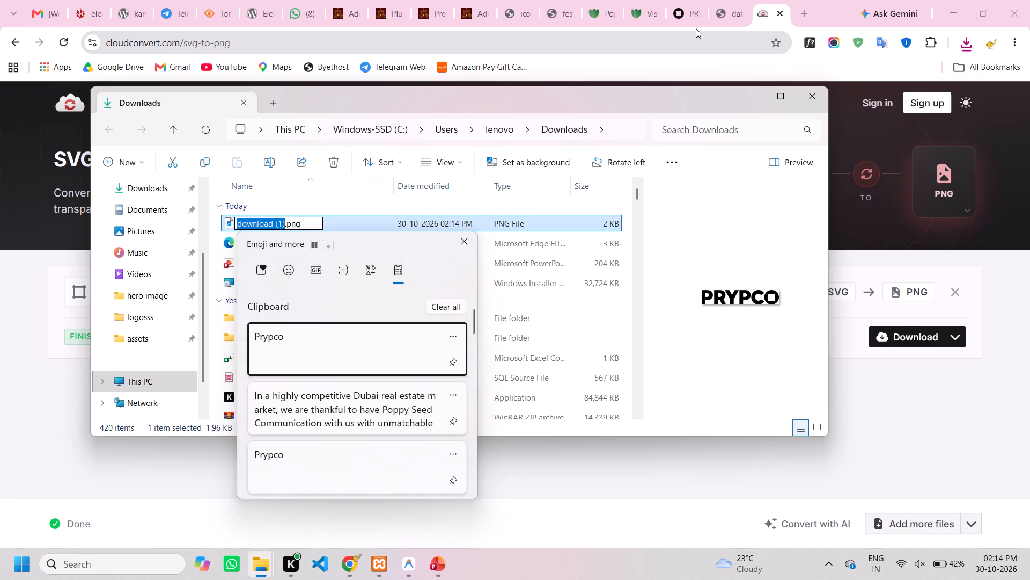
click(373, 362)
key(ctrl+v)
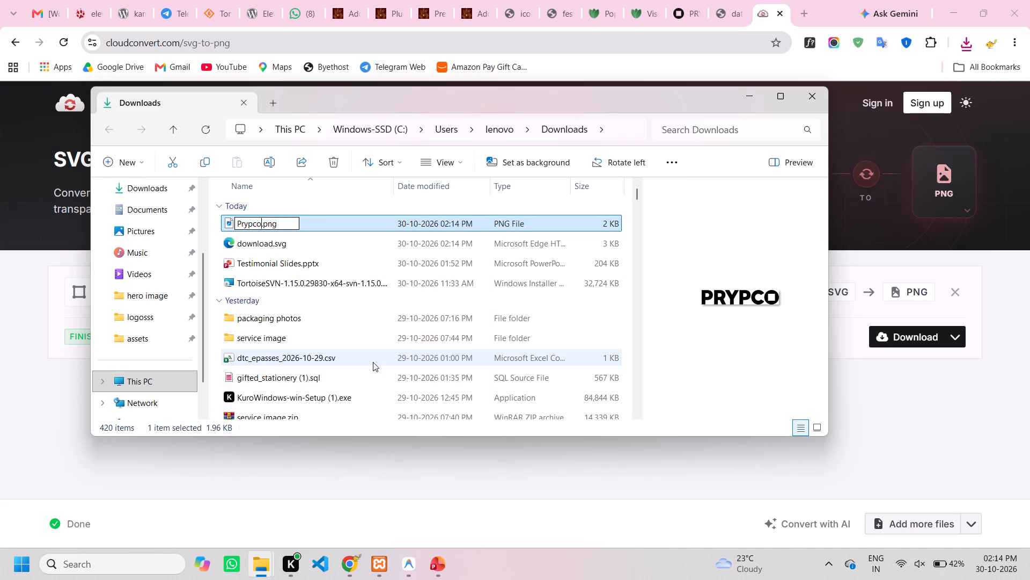
key(Return)
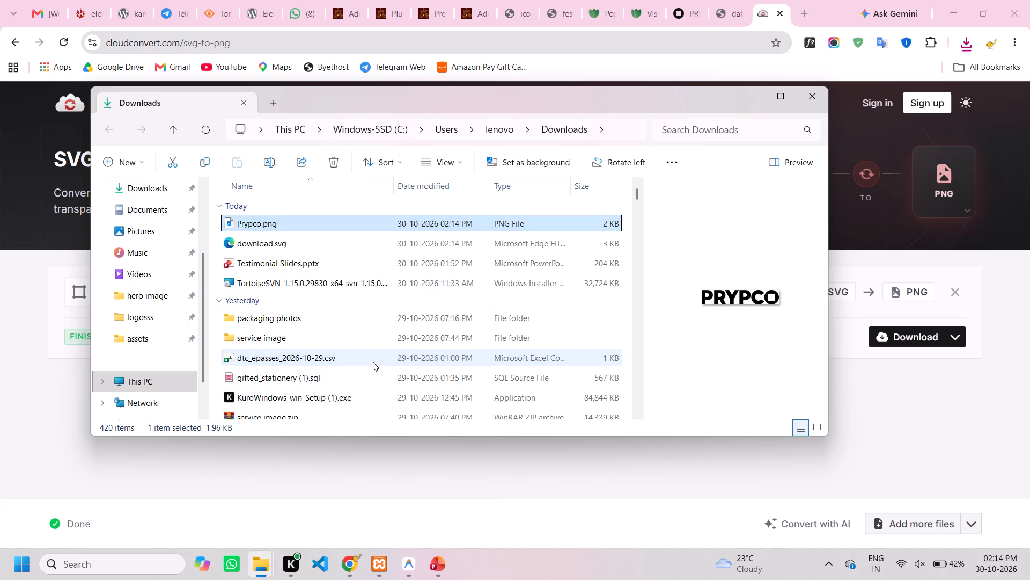
click(797, 105)
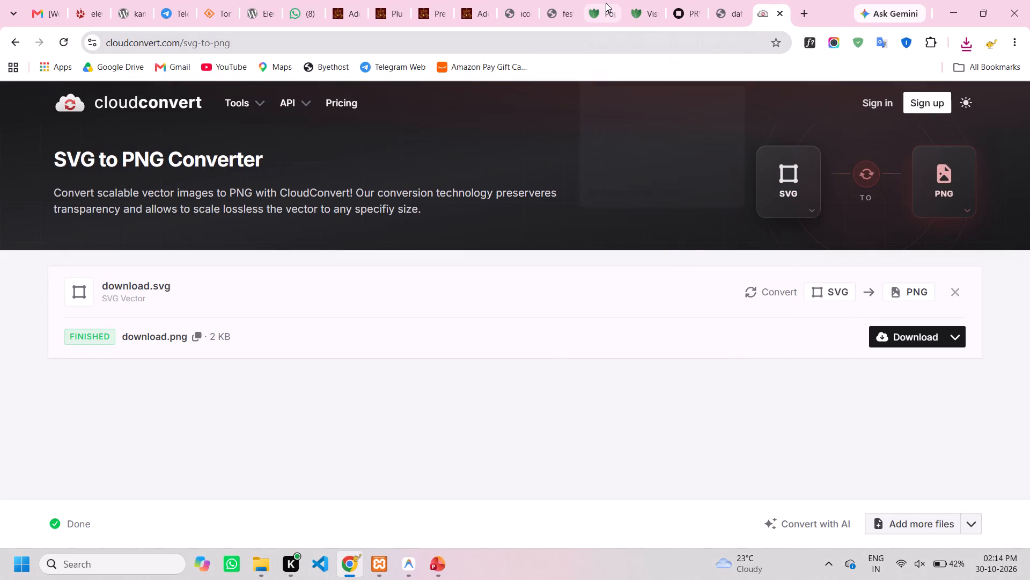
Upload Prypco.png to the media library in the Visual Builder and set it as the Testimonial #2 client logo.
click(606, 3)
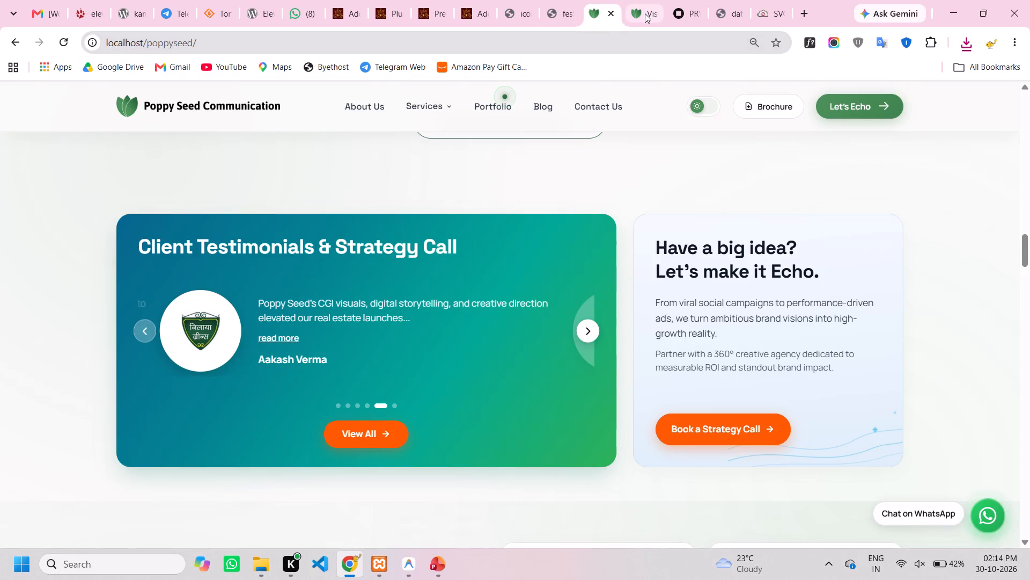
click(645, 13)
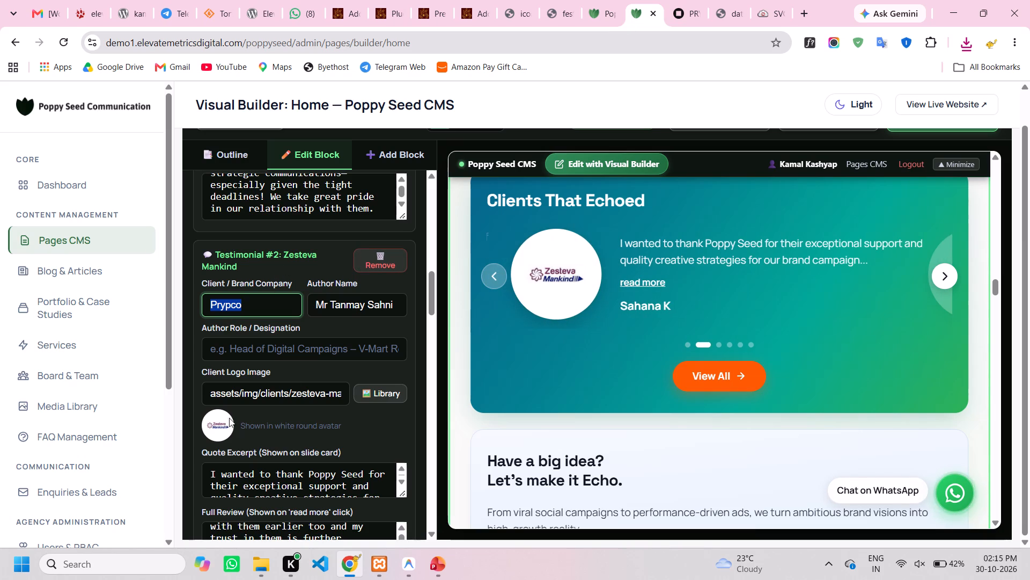
click(371, 393)
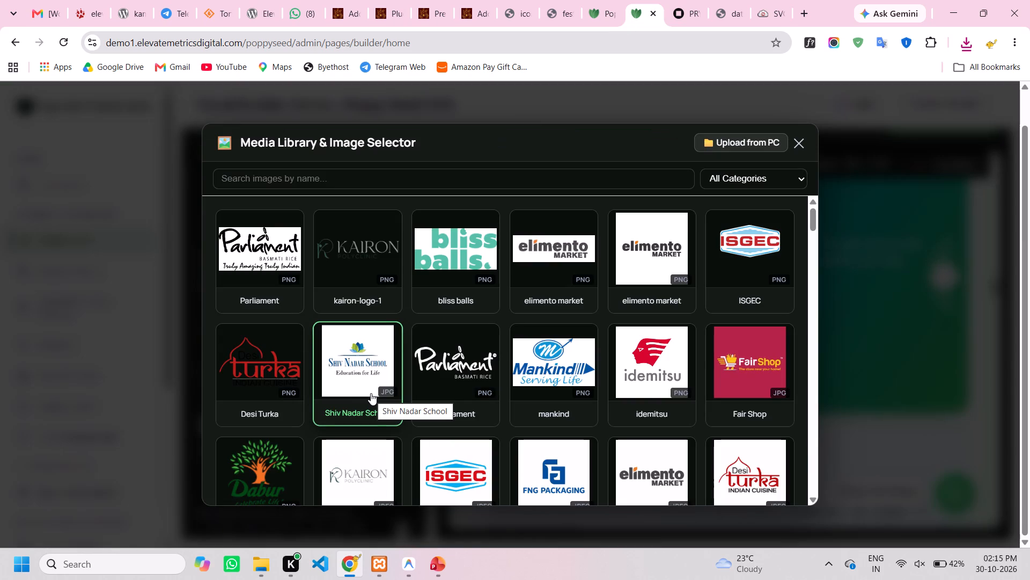
click(729, 135)
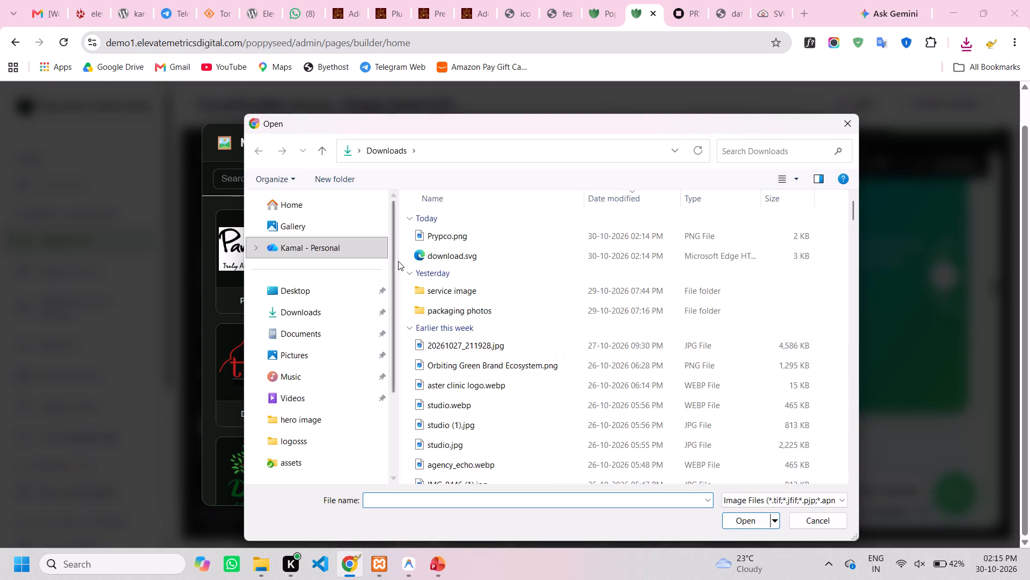
double_click(440, 236)
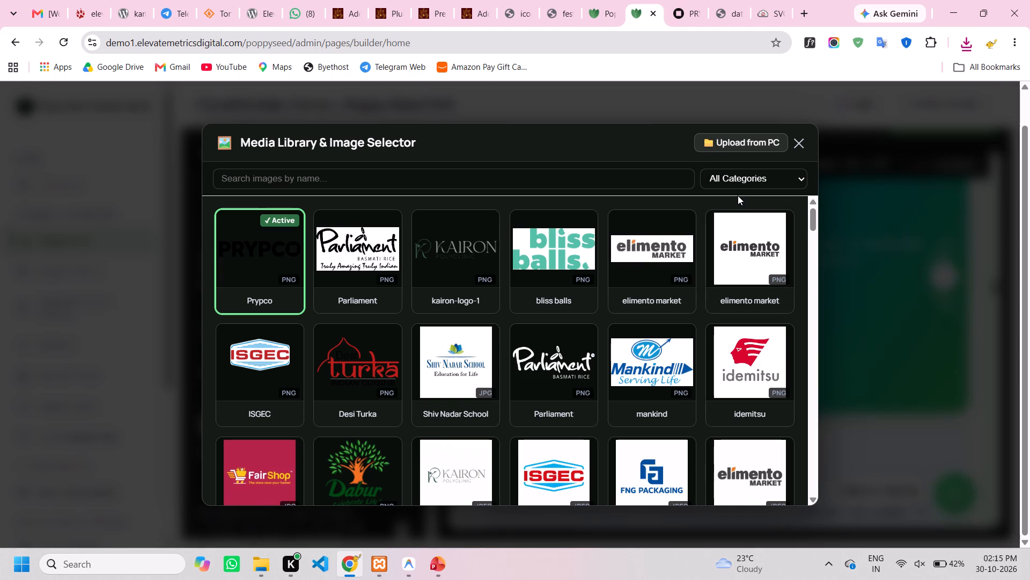
click(257, 252)
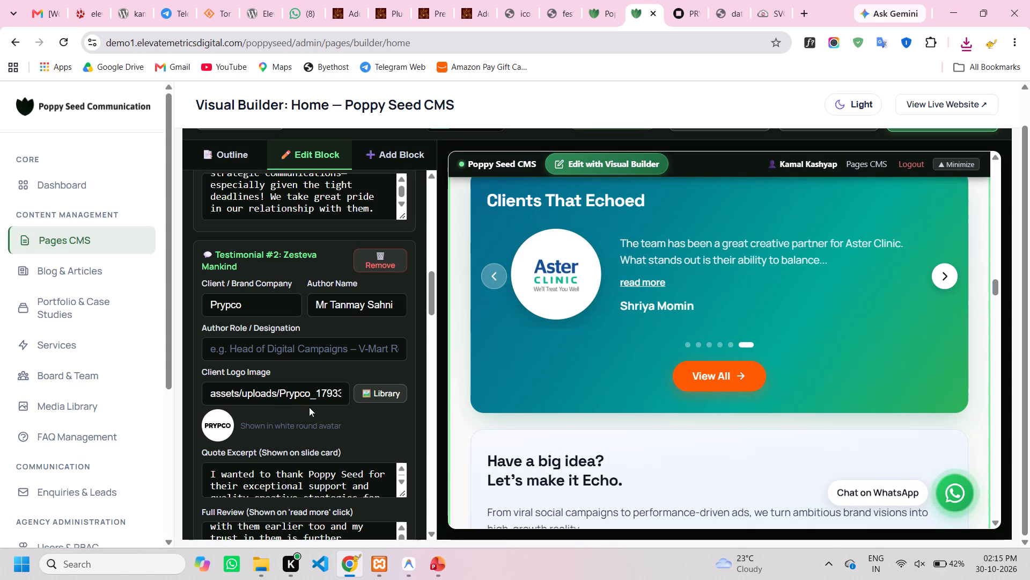
Replace Testimonial #2's quote excerpt with the Prypco review's opening from the PowerPoint slides, through "Poppy Seed Communication with", ending in "...".
click(442, 565)
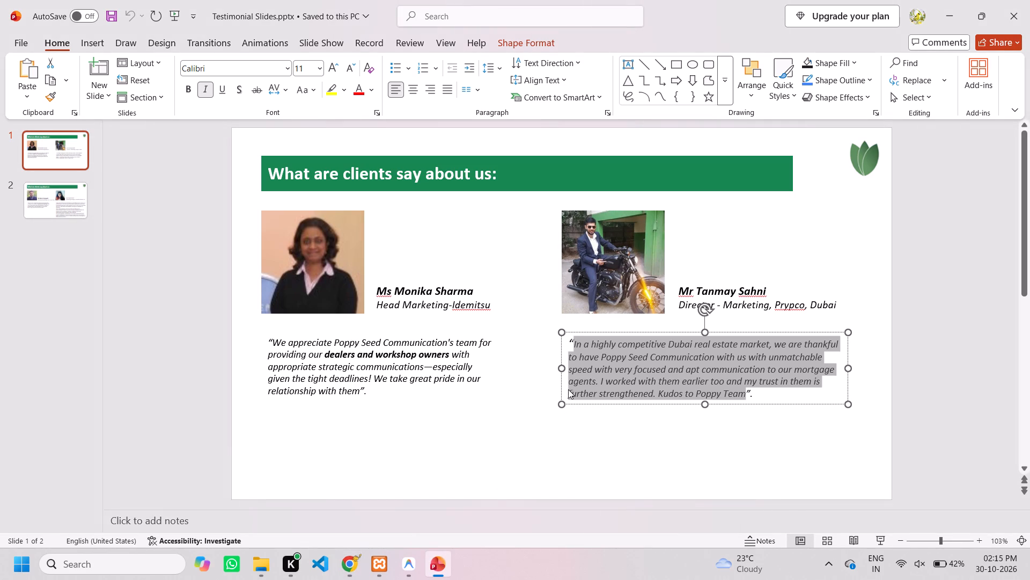
click(578, 354)
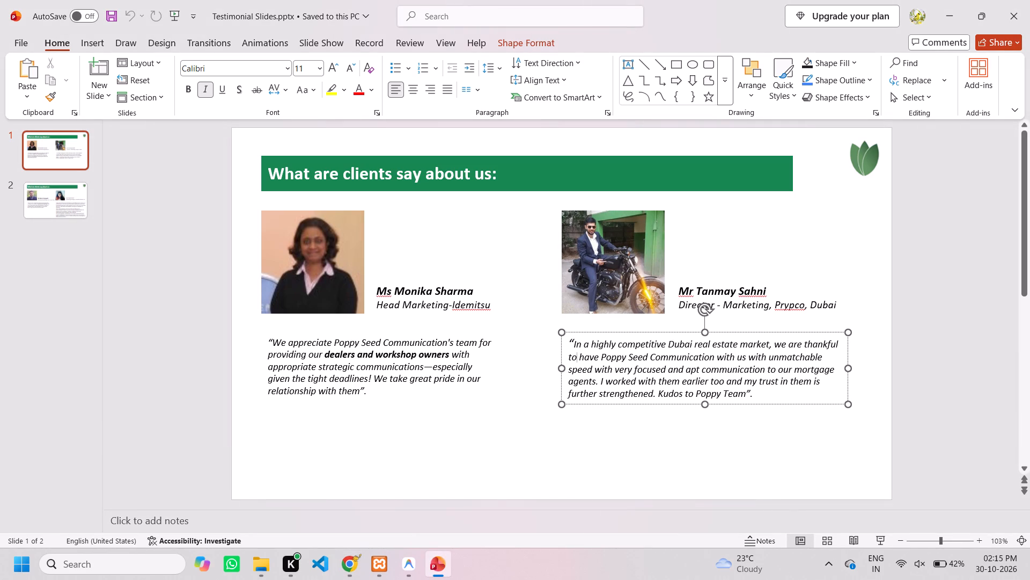
drag(574, 344, 745, 328)
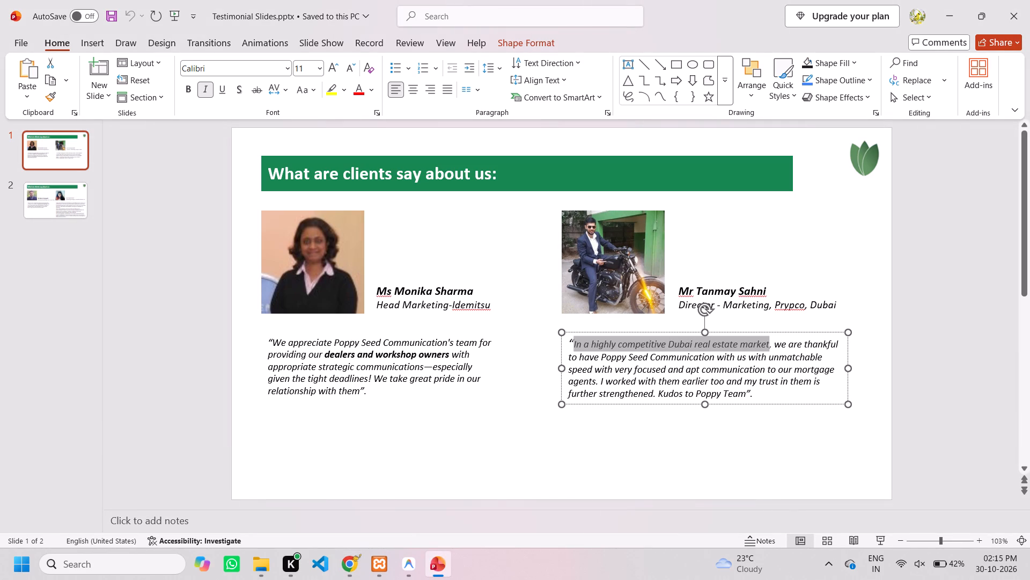
drag(745, 328, 672, 350)
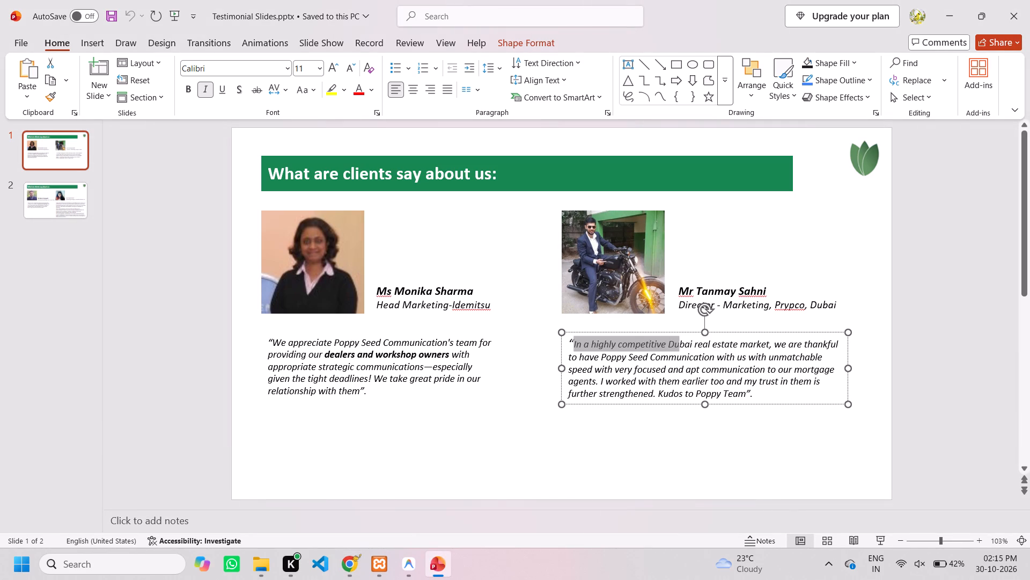
drag(672, 350, 646, 354)
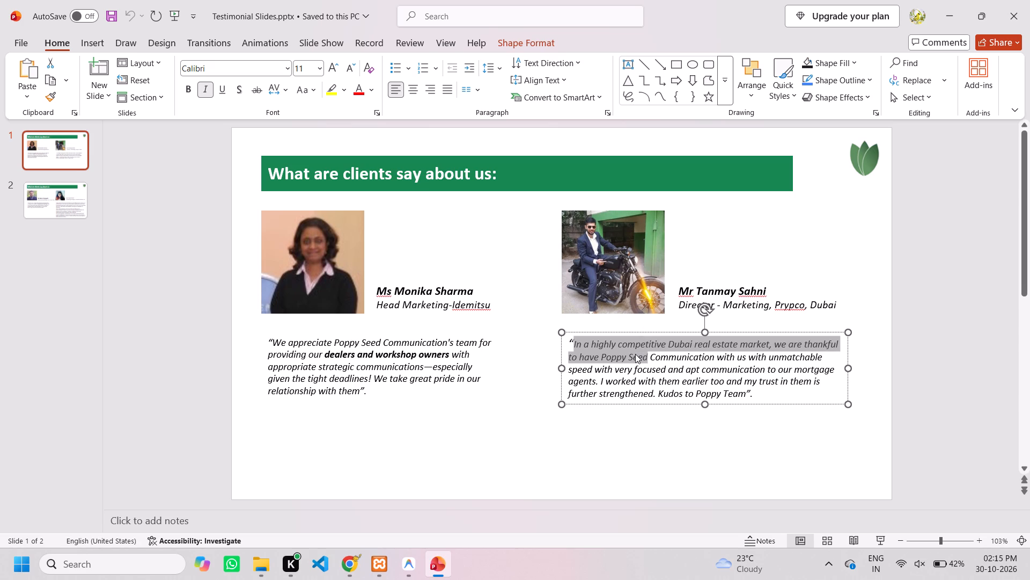
click(610, 352)
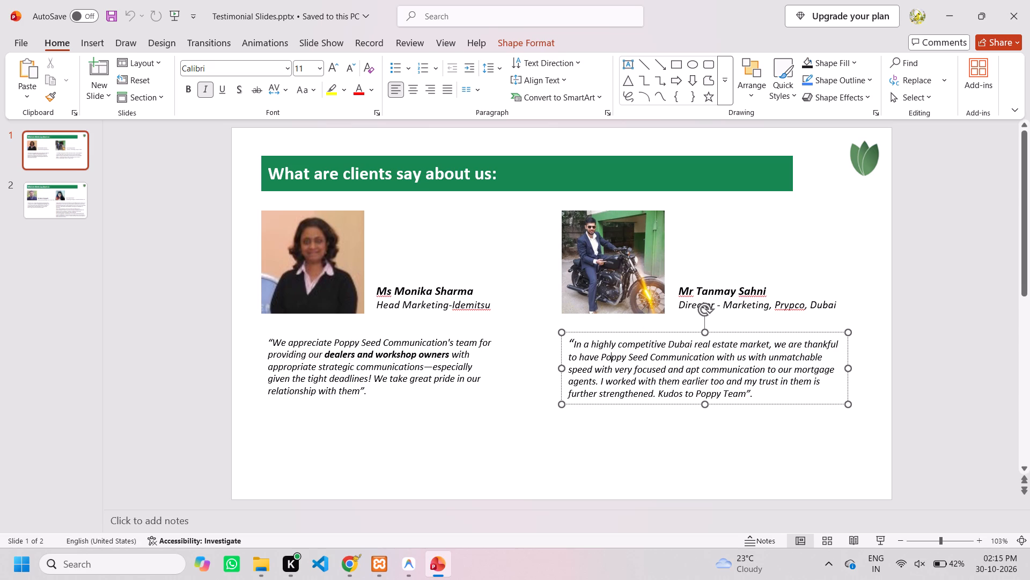
drag(573, 343, 714, 349)
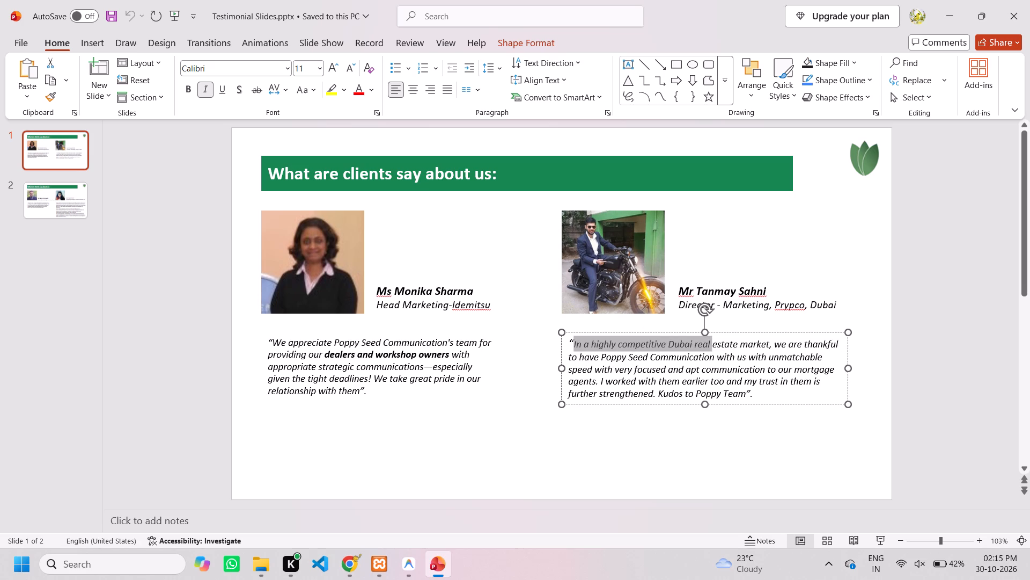
drag(714, 349, 732, 352)
key(ctrl+c)
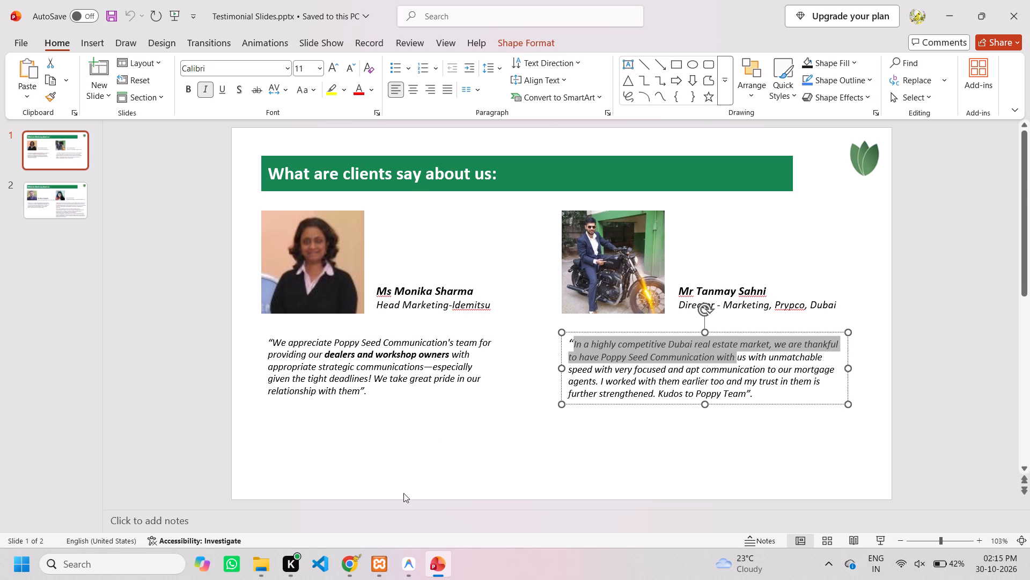
click(348, 554)
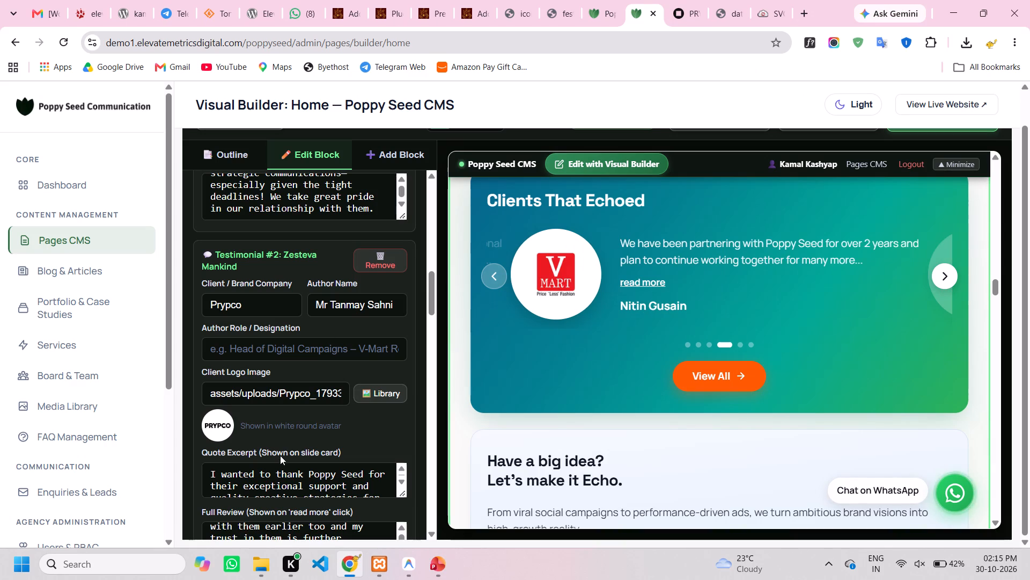
scroll(282, 453, down, 1)
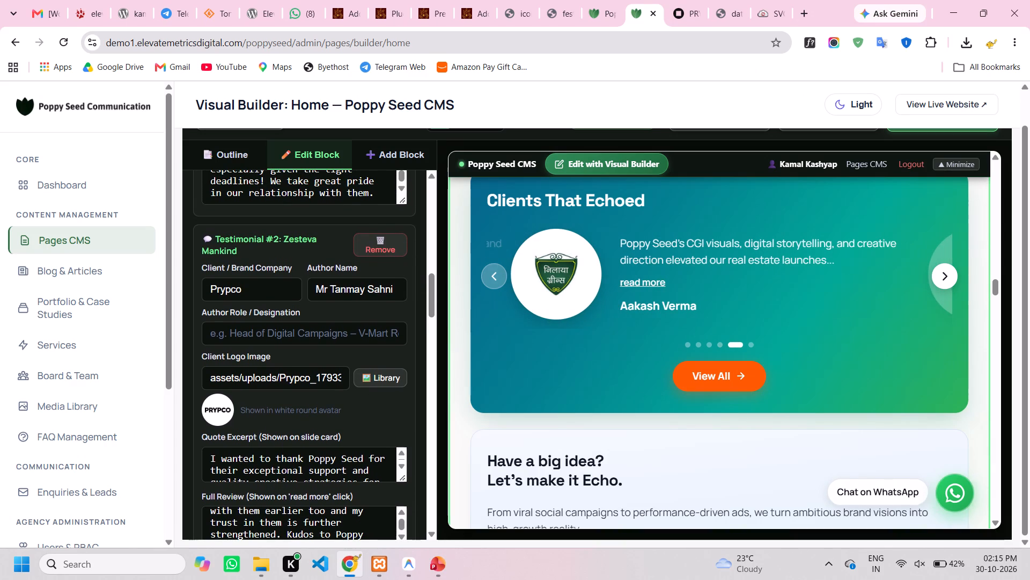
click(274, 462)
key(ctrl+a)
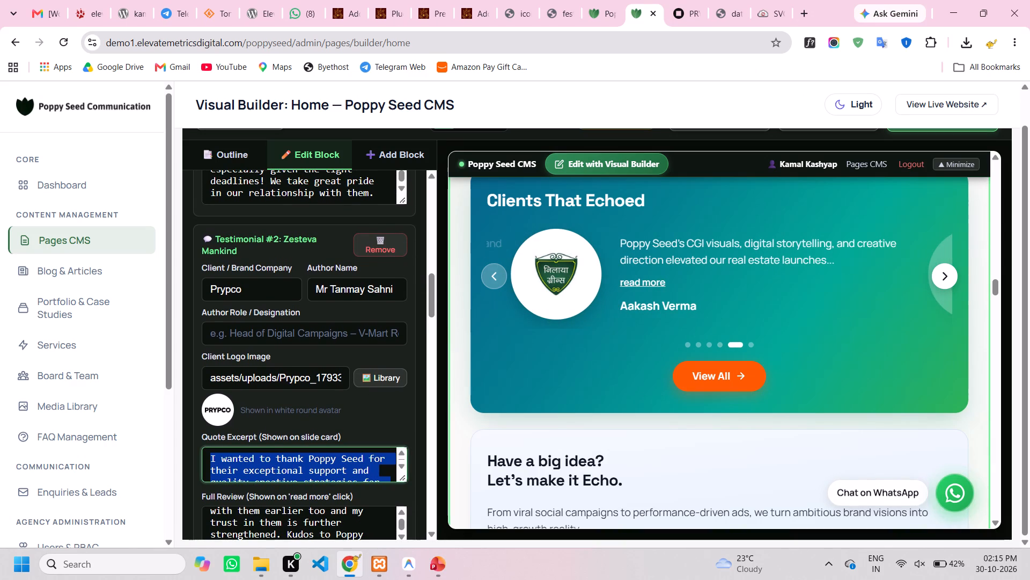
key(ctrl+v)
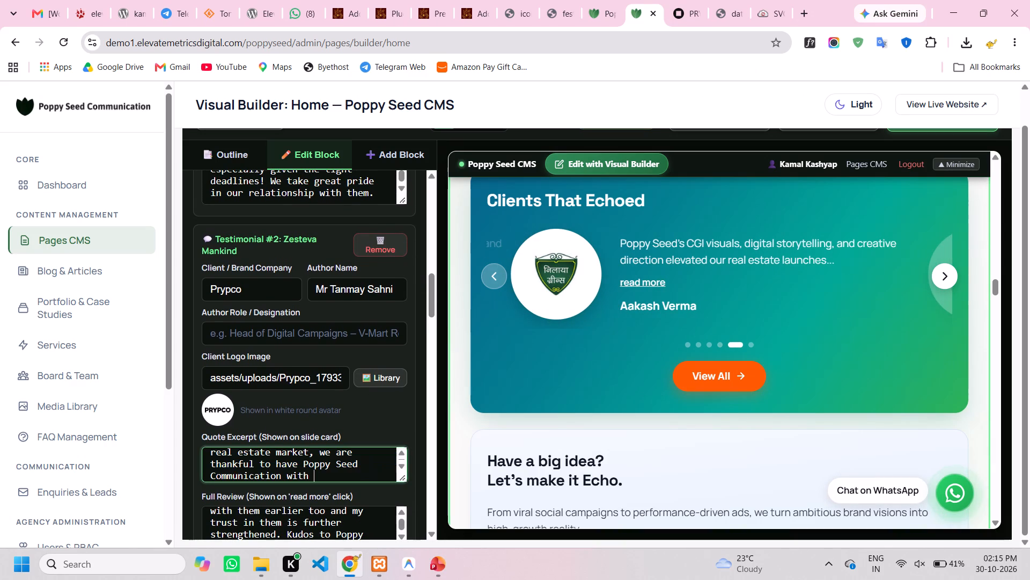
key(BackSpace)
text(...)
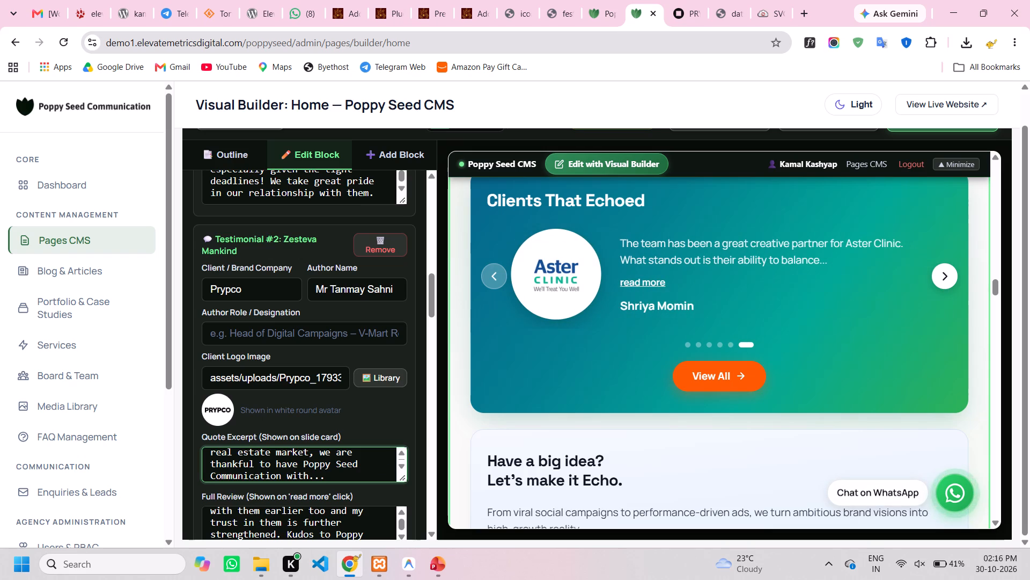
Replace Testimonial #3's author name with the Hi9 – Skin Care Head of Marketing's name, copied from slide 2 of the PowerPoint deck.
scroll(290, 402, down, 2)
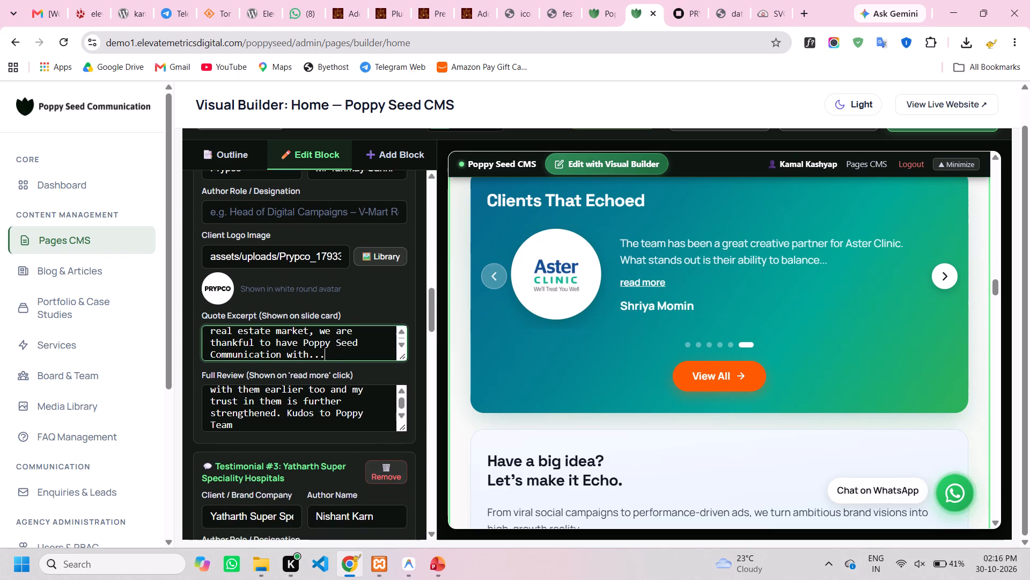
scroll(290, 402, down, 2)
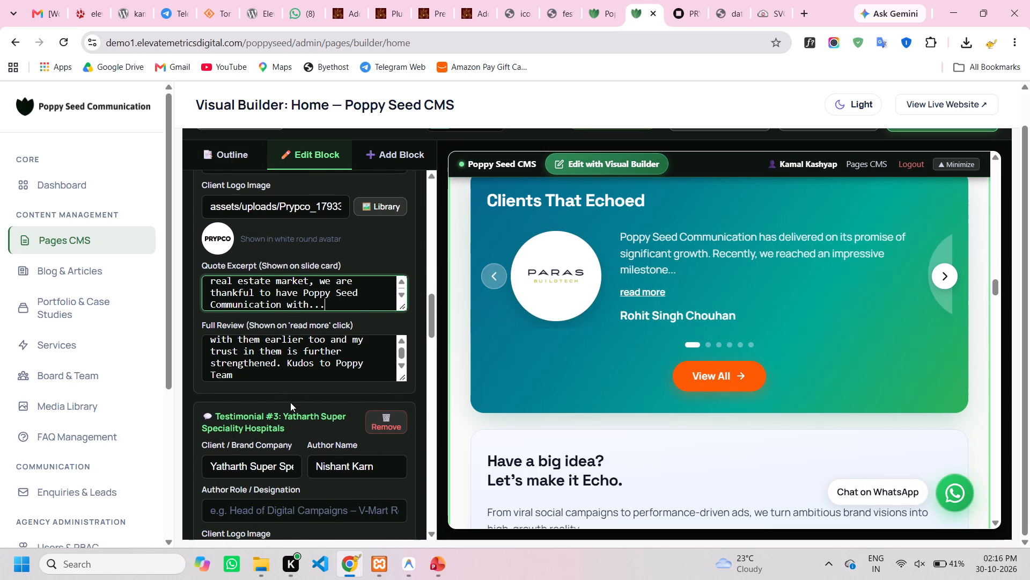
click(434, 568)
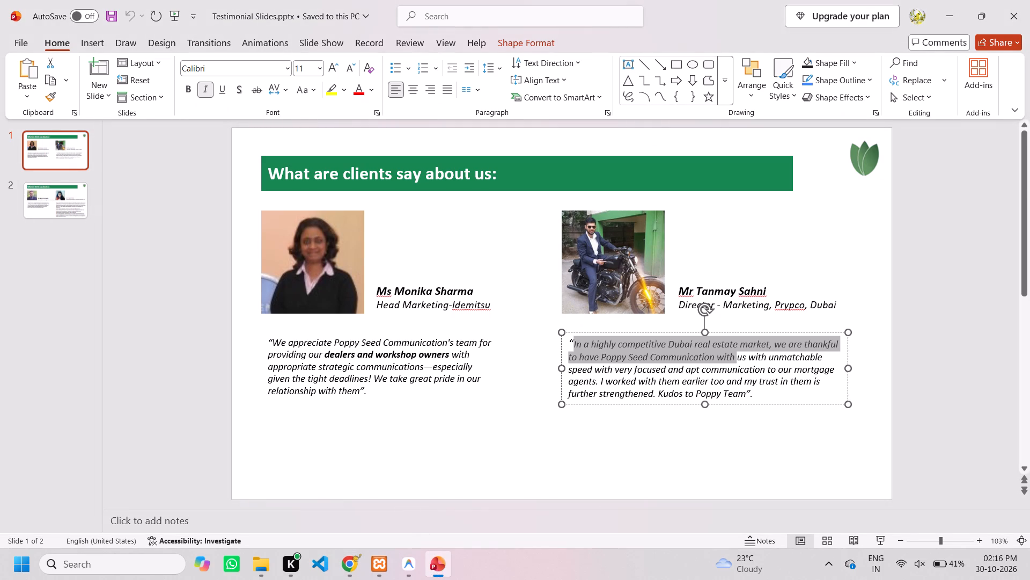
click(58, 198)
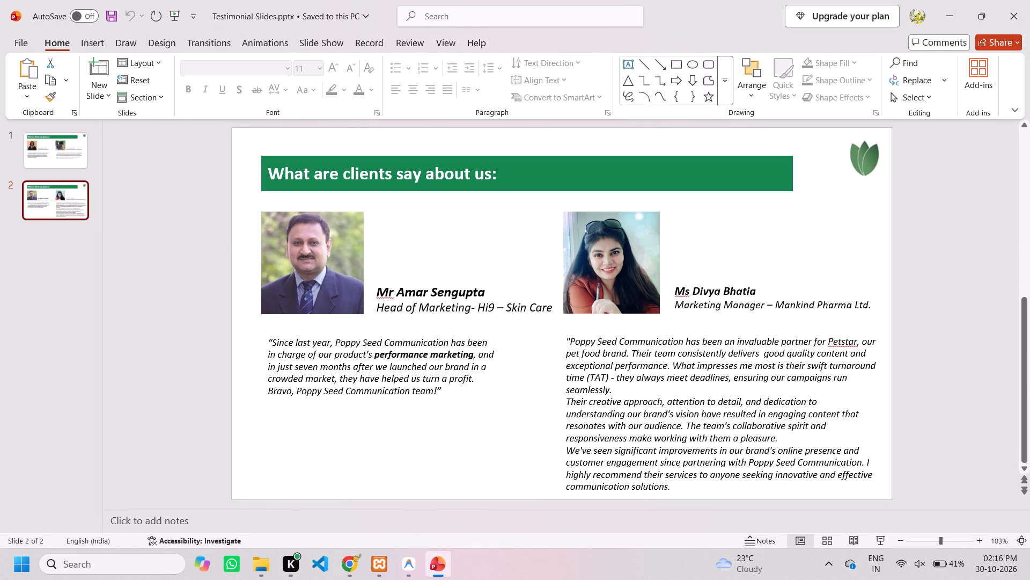
drag(376, 289, 461, 289)
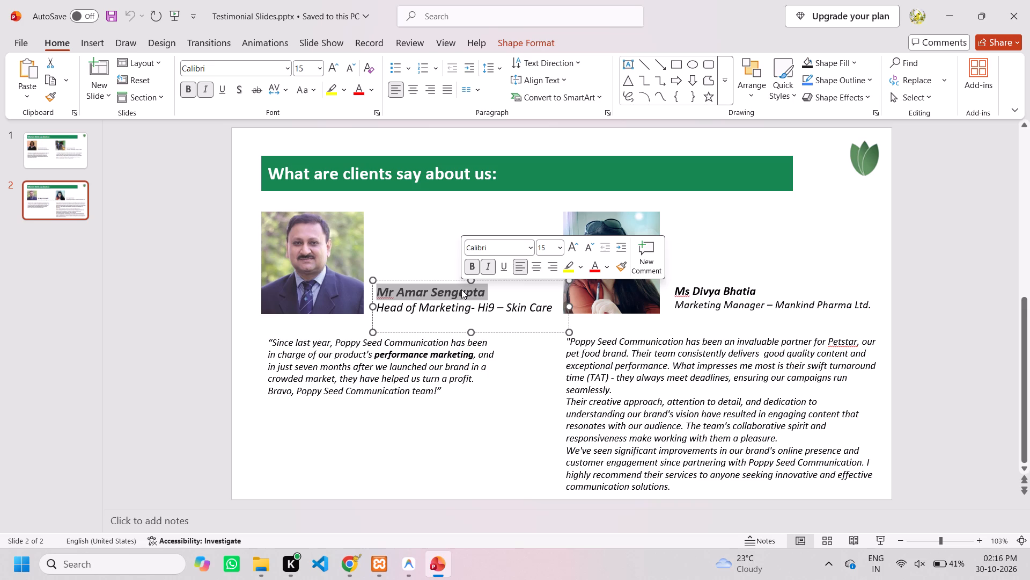
key(ctrl+c)
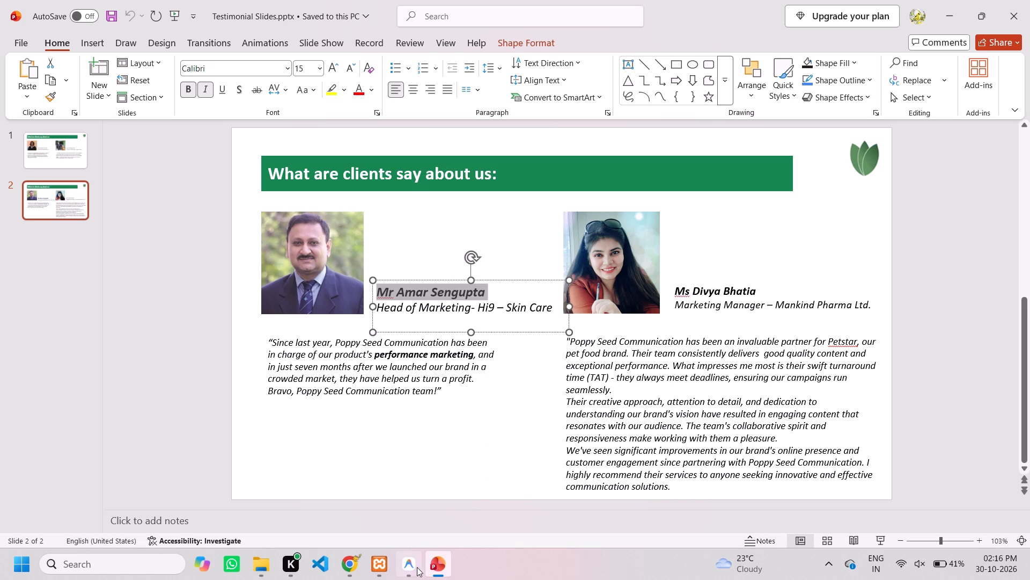
click(343, 557)
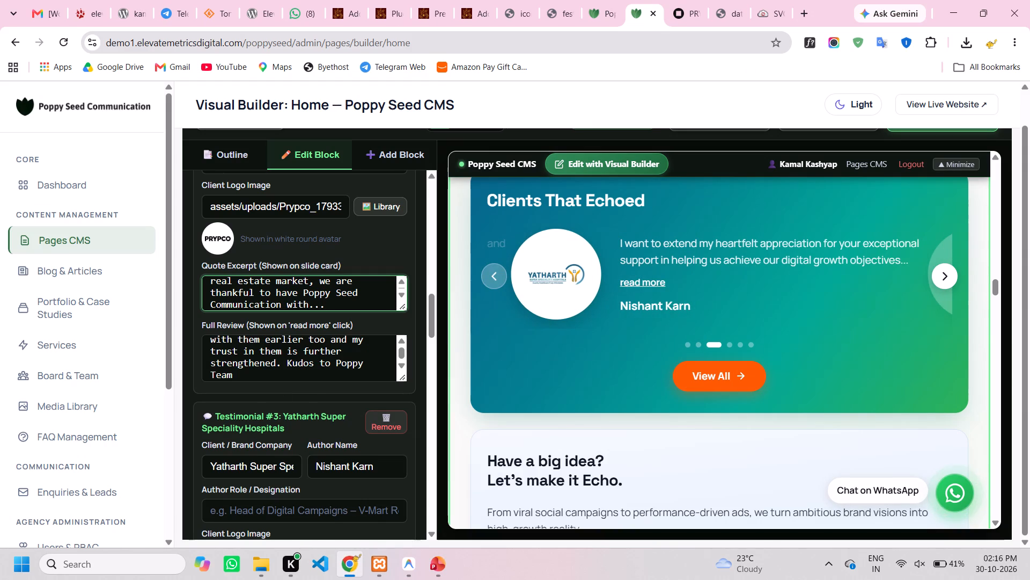
click(329, 463)
key(ctrl+a)
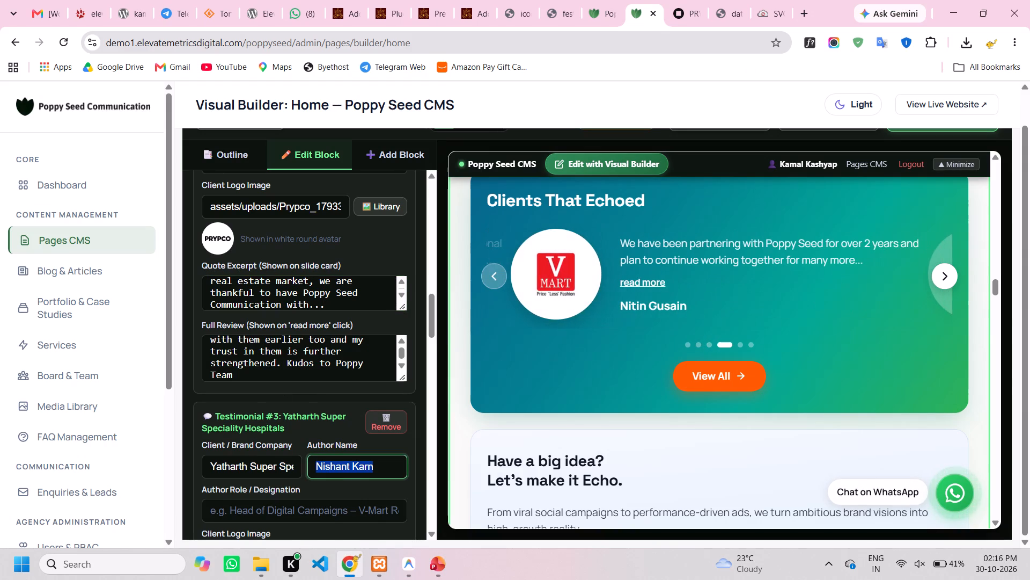
key(ctrl+v)
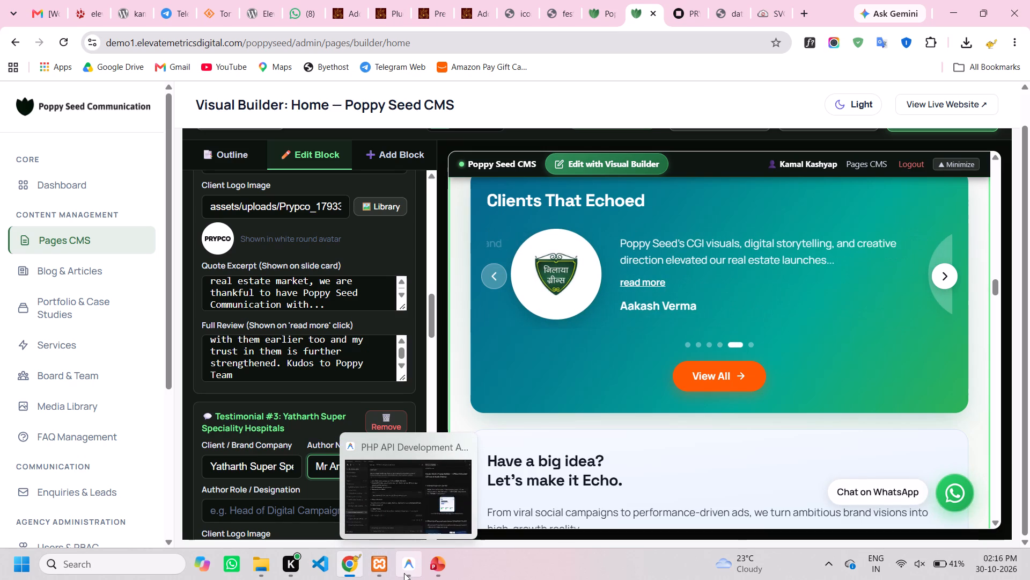
Replace Testimonial #3's full review with the Hi9 review from slide 2 in PowerPoint, without its closing quotation mark.
click(426, 567)
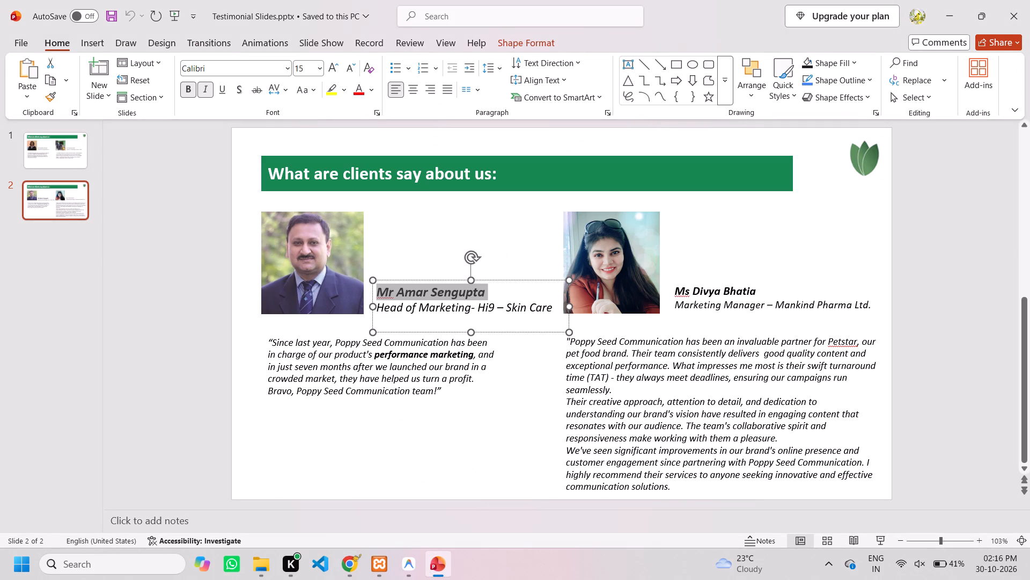
drag(273, 341, 426, 381)
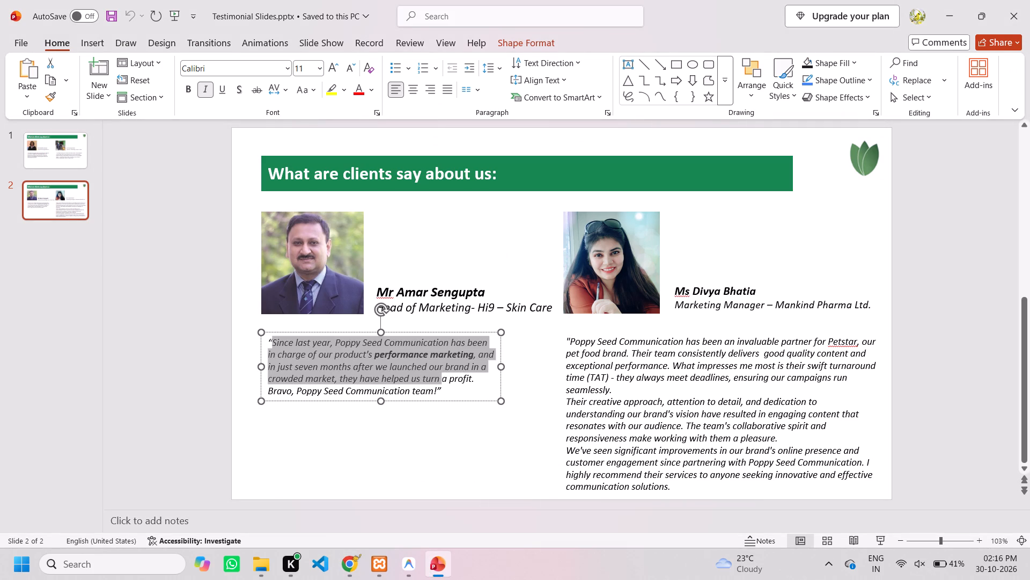
drag(426, 381, 436, 387)
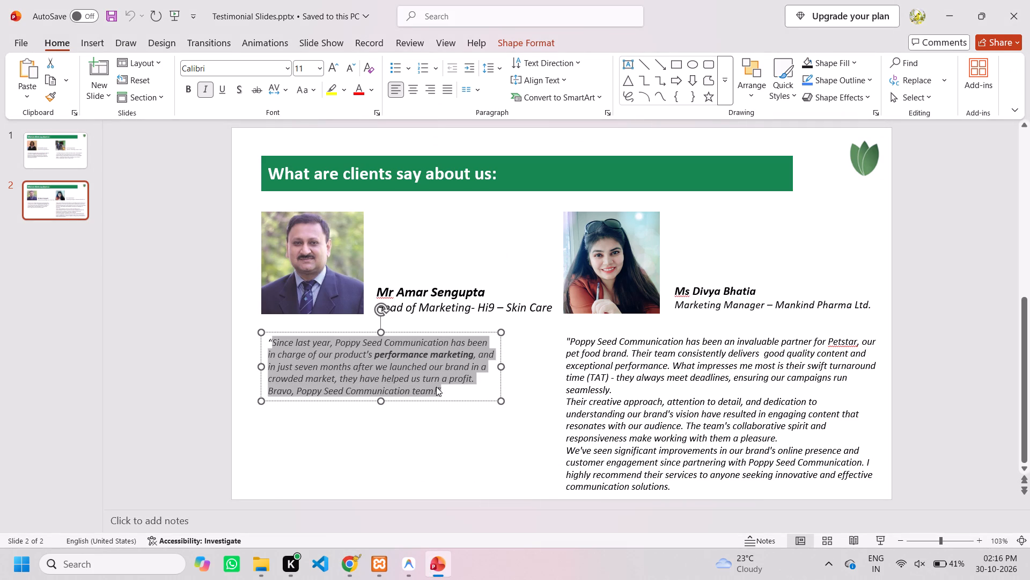
key(ctrl+c)
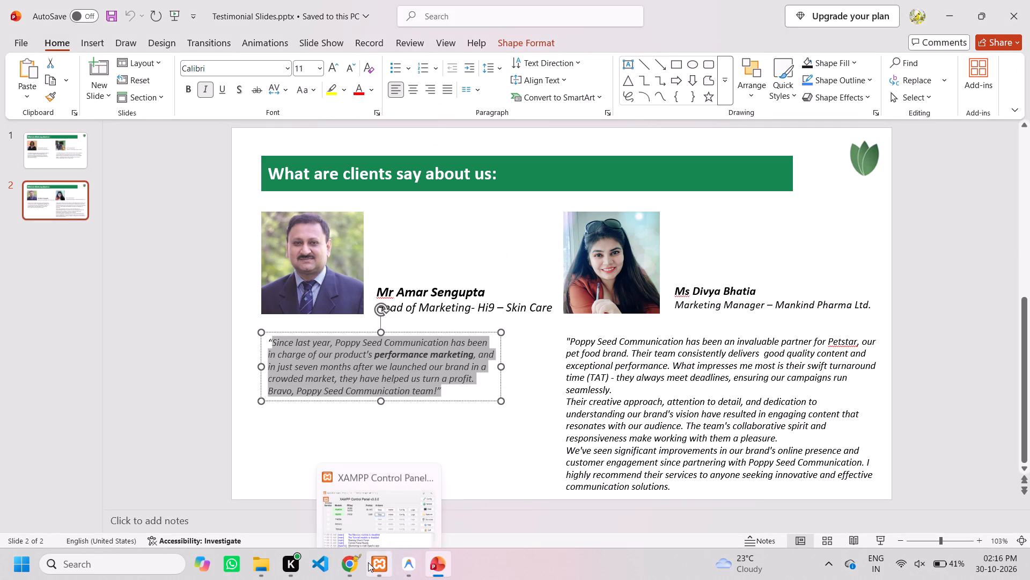
click(353, 564)
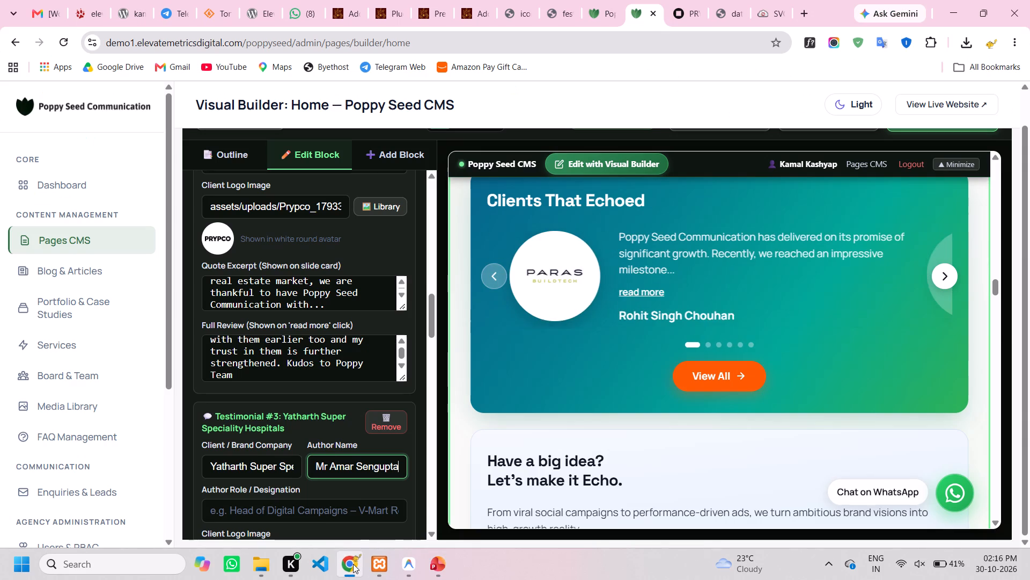
scroll(285, 447, down, 1)
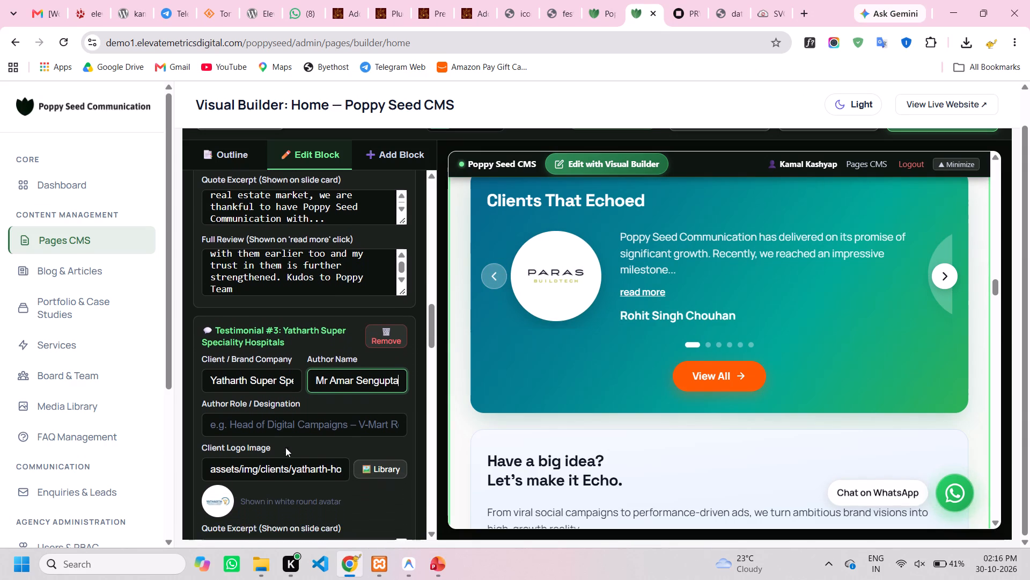
scroll(285, 447, down, 3)
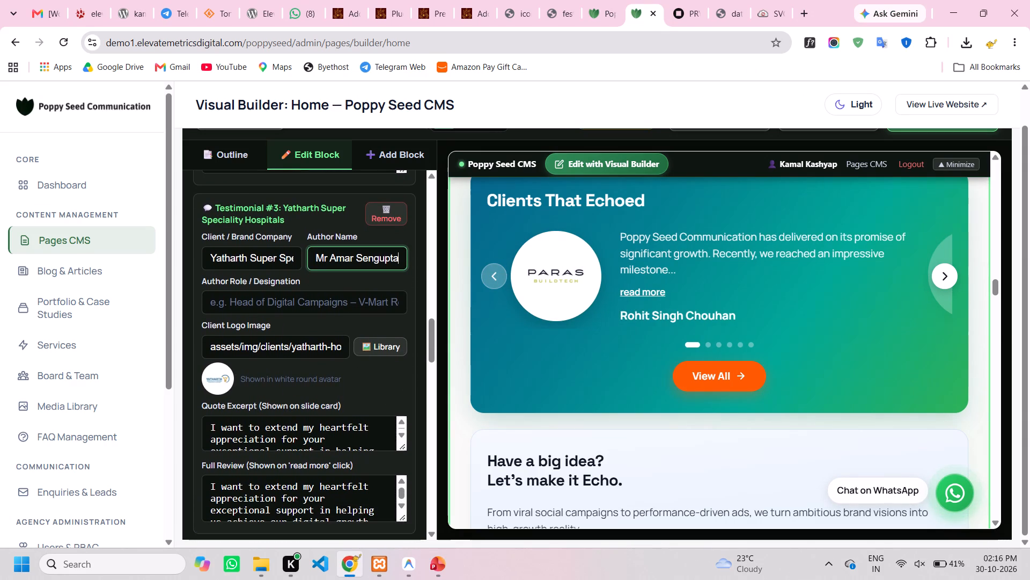
click(260, 499)
key(ctrl+a)
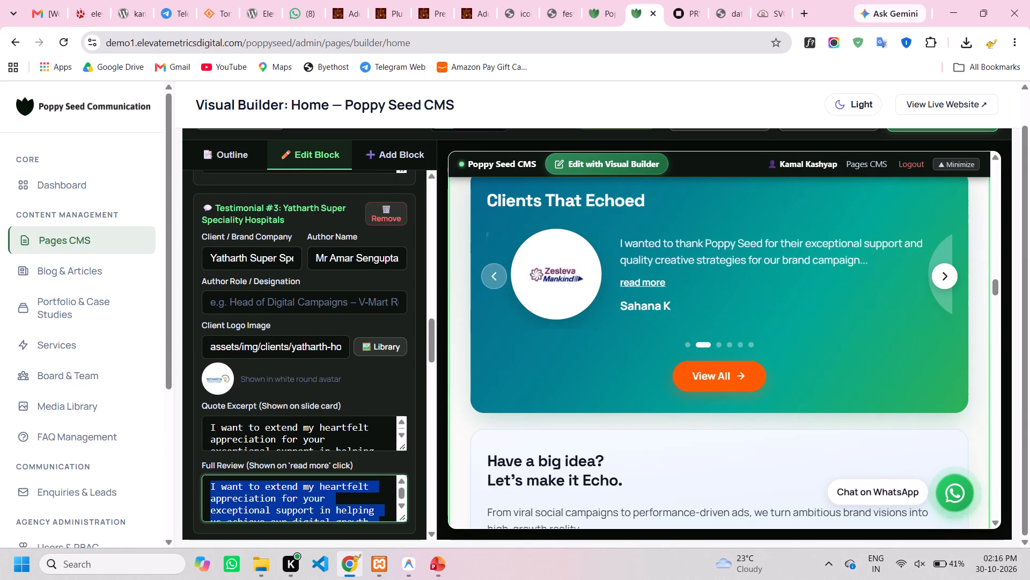
key(ctrl+v)
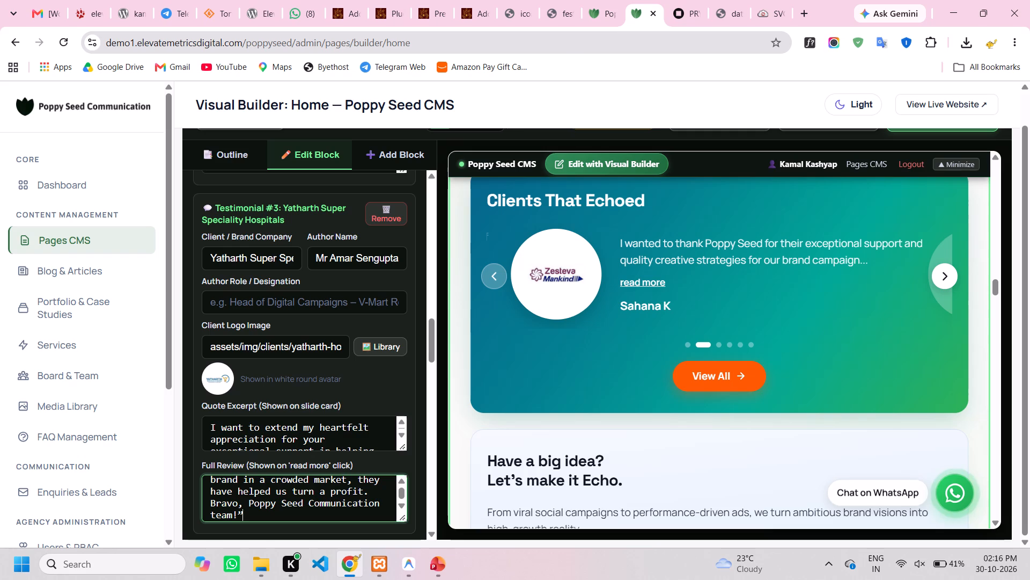
key(BackSpace)
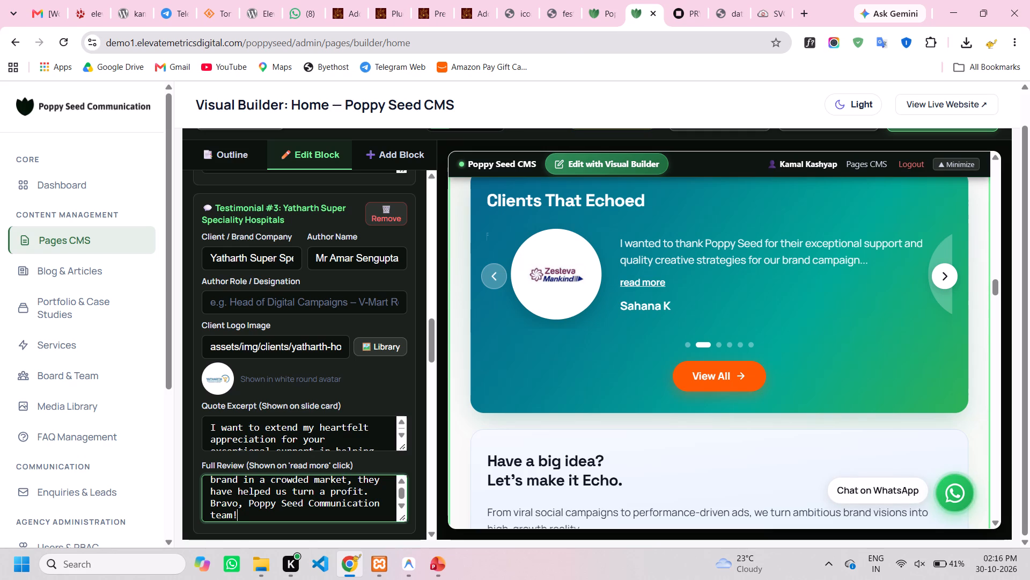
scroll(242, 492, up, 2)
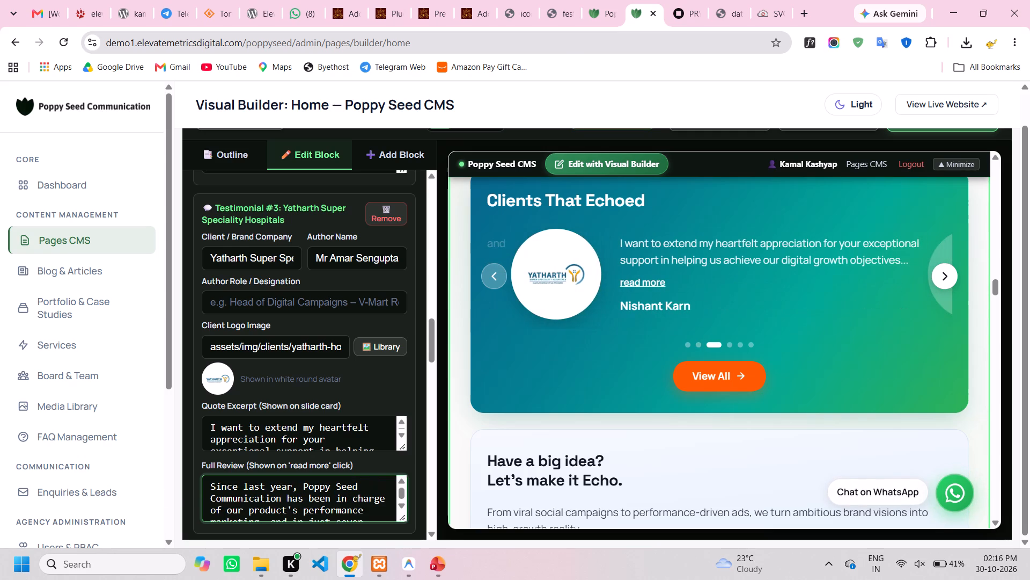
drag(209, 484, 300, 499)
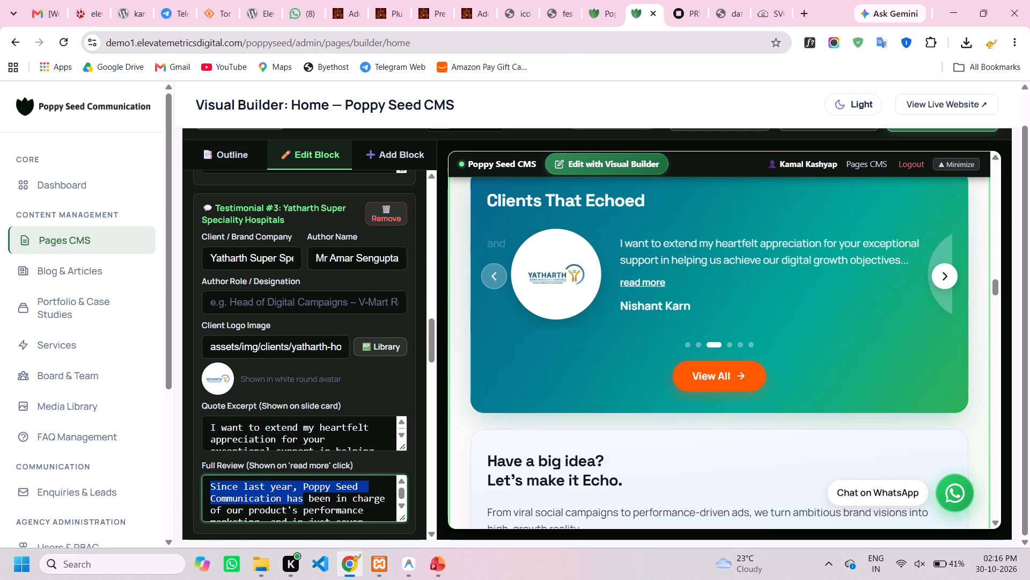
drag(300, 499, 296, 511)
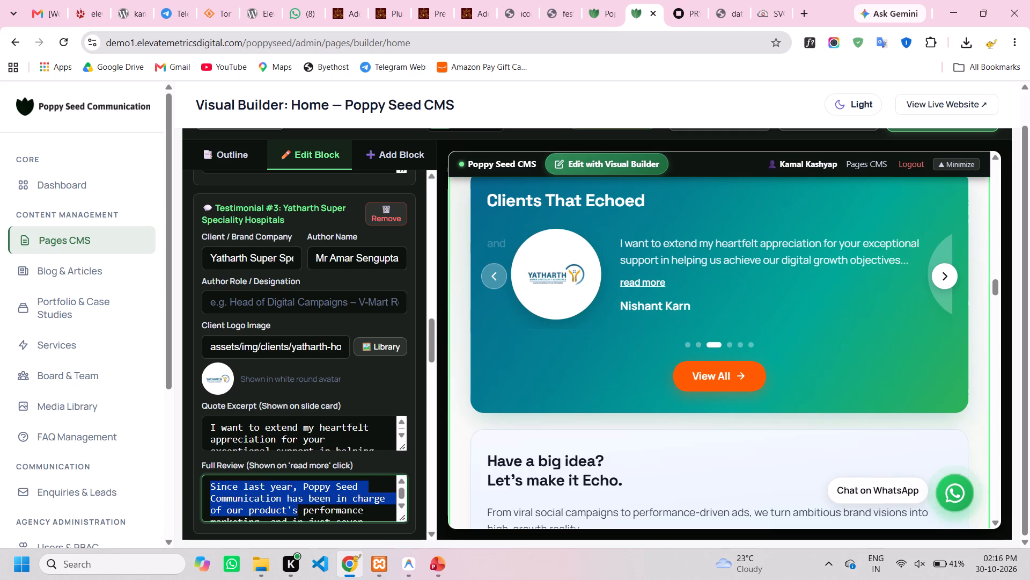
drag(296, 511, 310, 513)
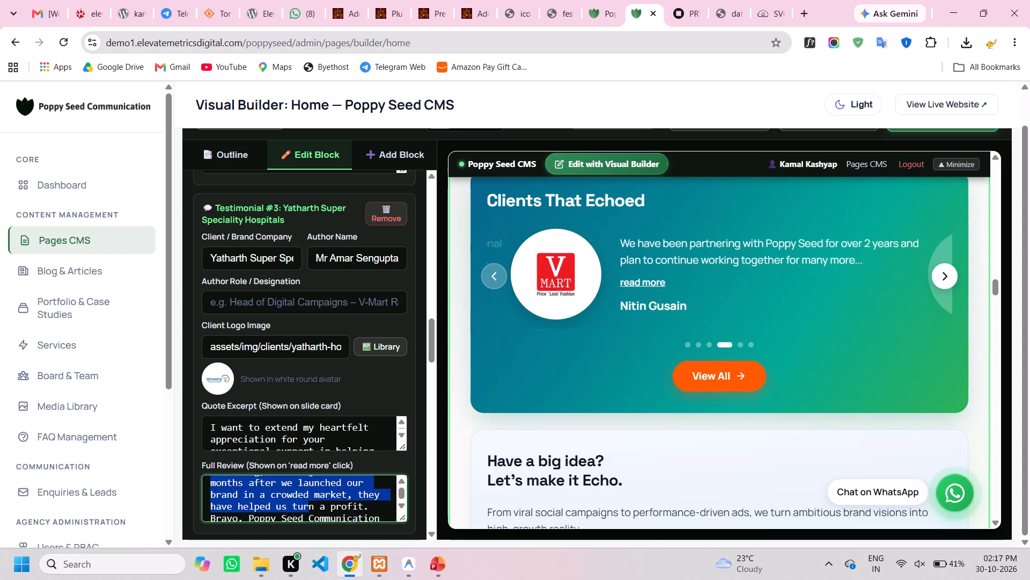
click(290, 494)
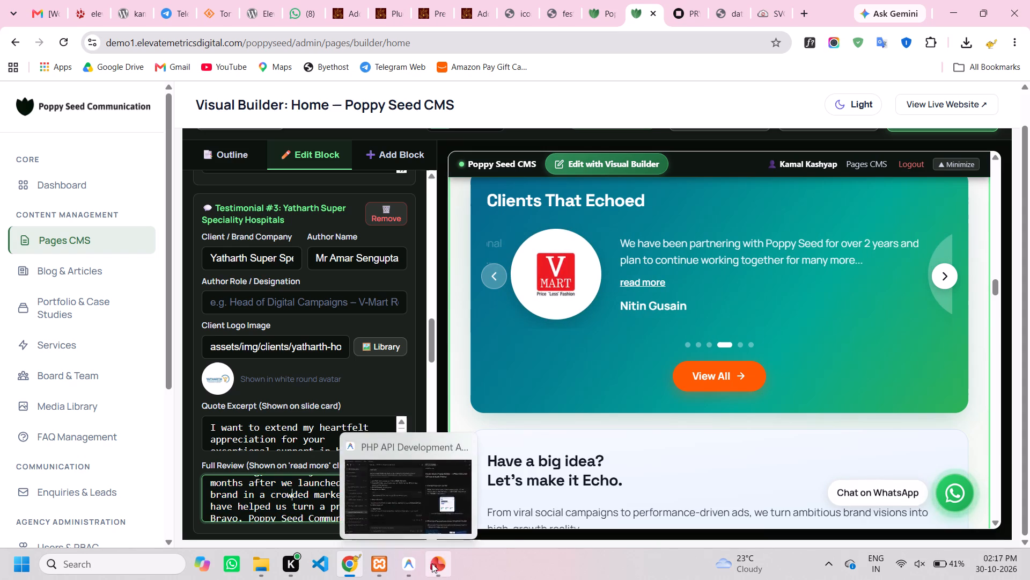
Replace Testimonial #3's quote excerpt with the Hi9 review's opening from the PowerPoint slide, through "performance marketing", ending in "...".
click(432, 563)
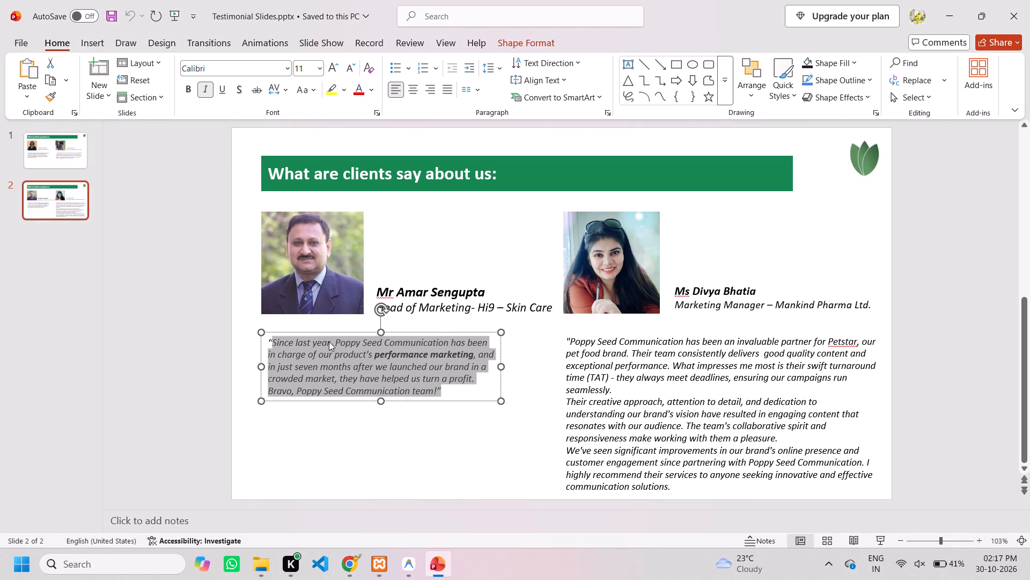
click(329, 342)
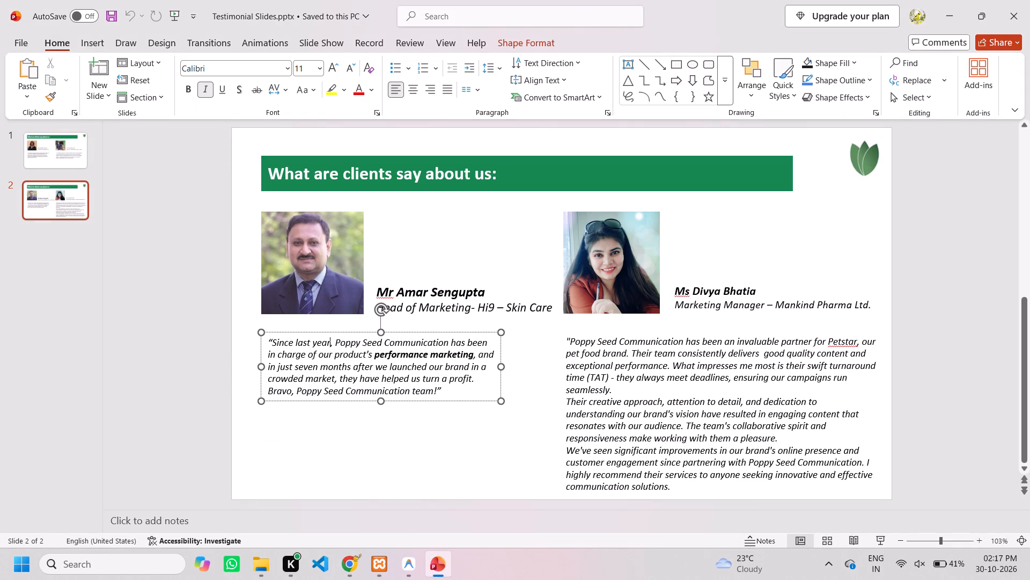
drag(271, 339, 332, 347)
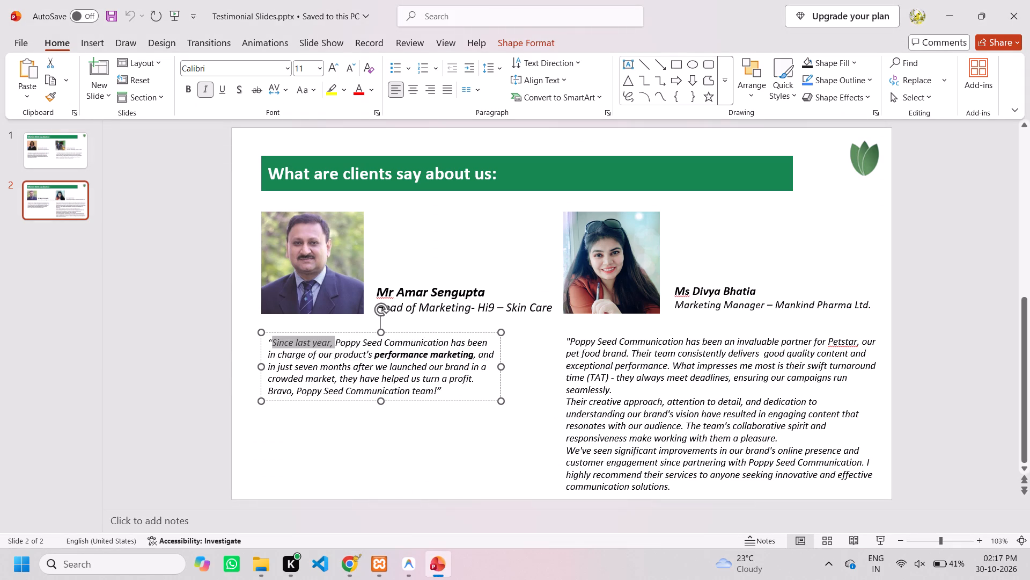
drag(332, 347, 353, 358)
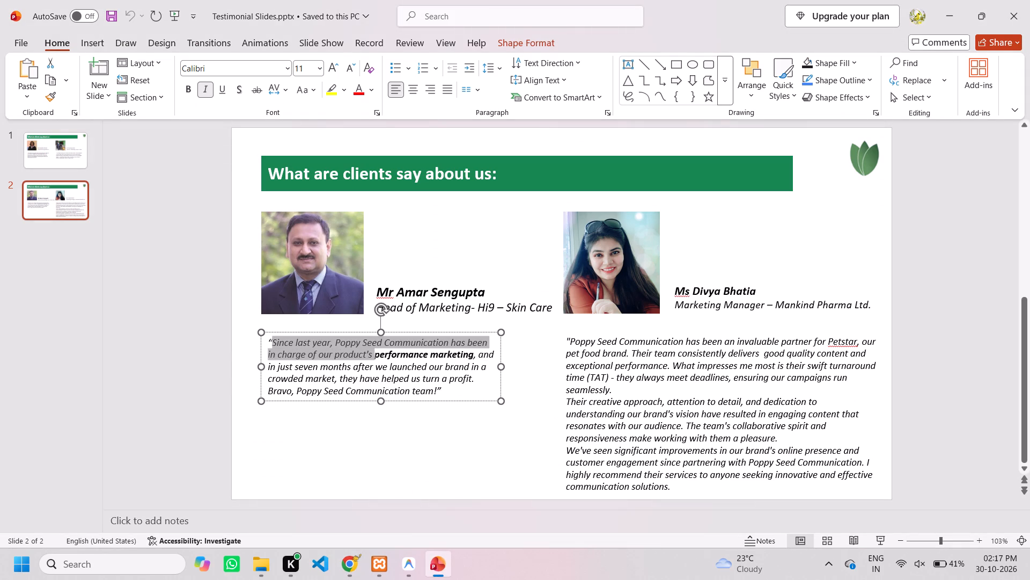
drag(353, 358, 378, 352)
drag(378, 352, 459, 350)
key(ctrl+c)
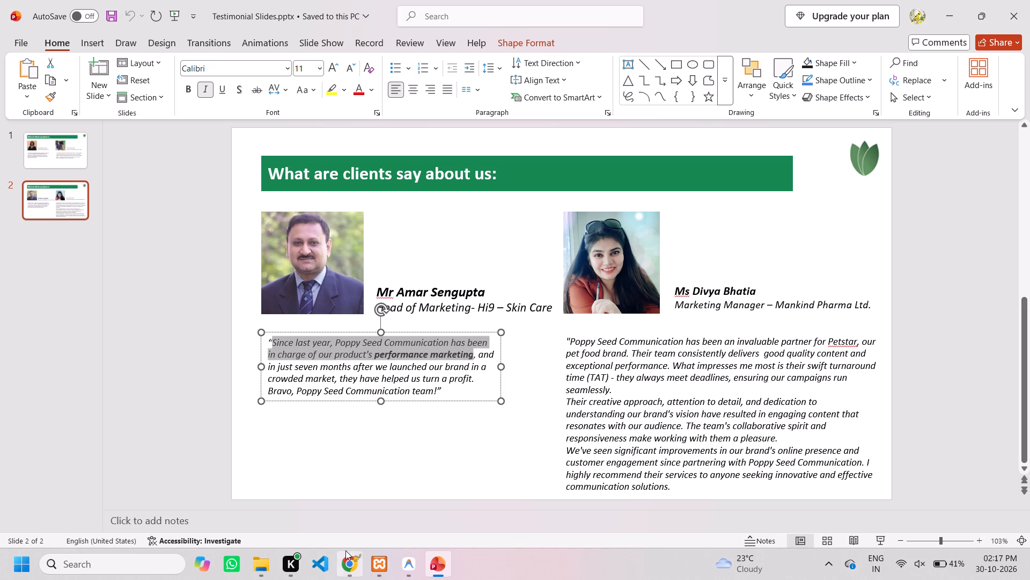
click(347, 559)
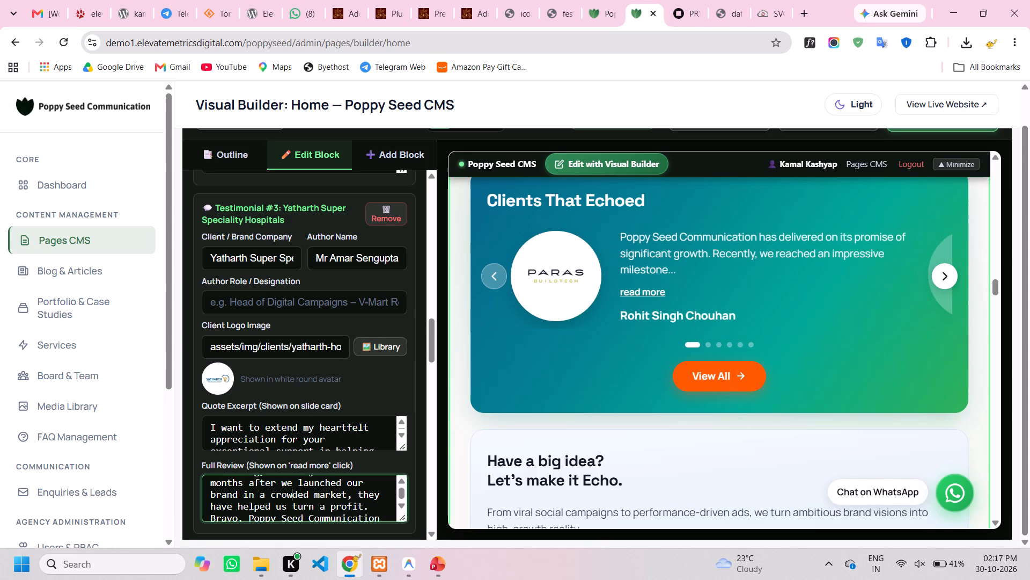
click(278, 440)
key(ctrl+a)
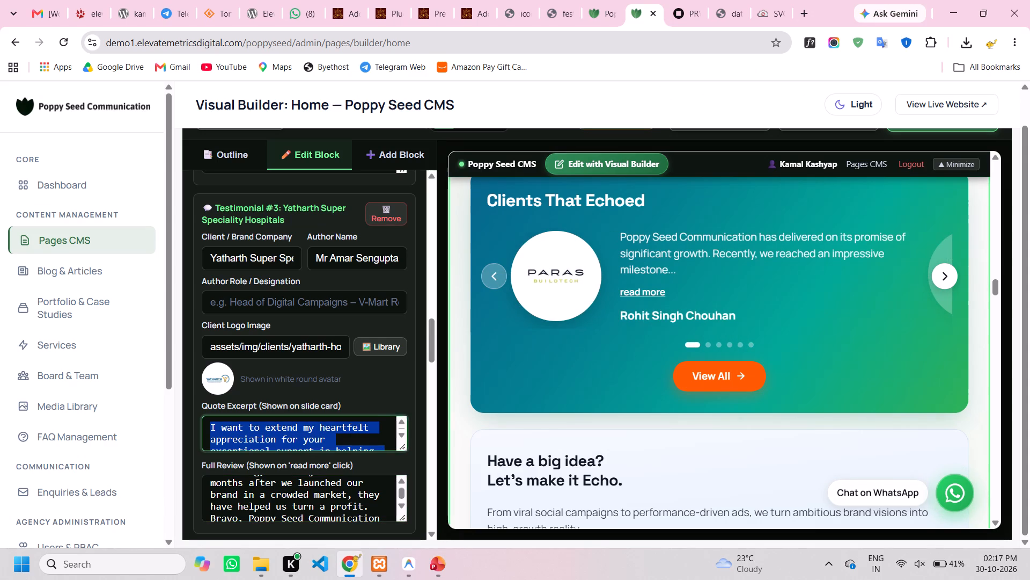
key(ctrl+v)
text(...)
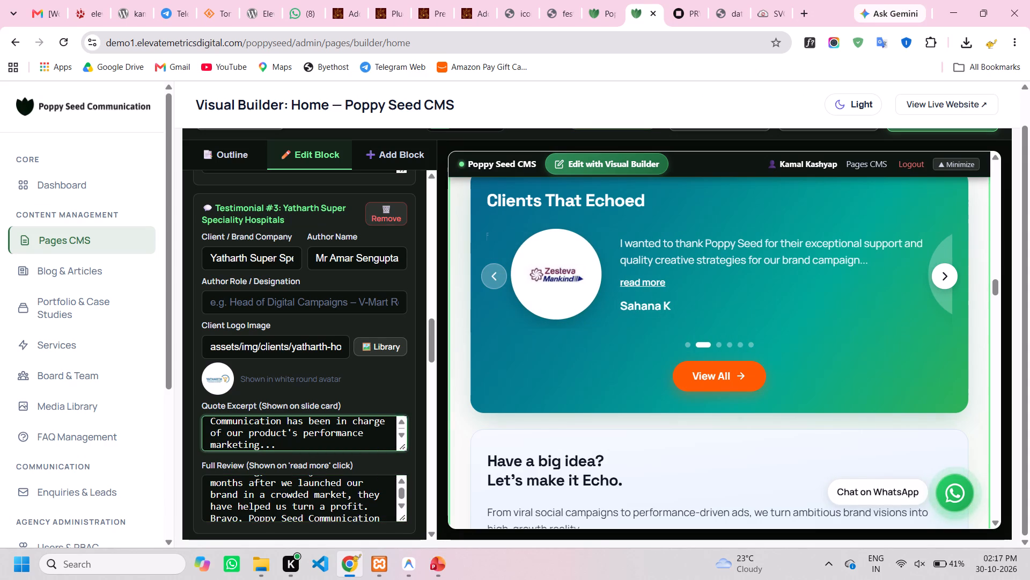
Replace Testimonial #3's client / brand company with "Hi9 – Skin Care", copied from slide 2 of the PowerPoint deck.
click(430, 559)
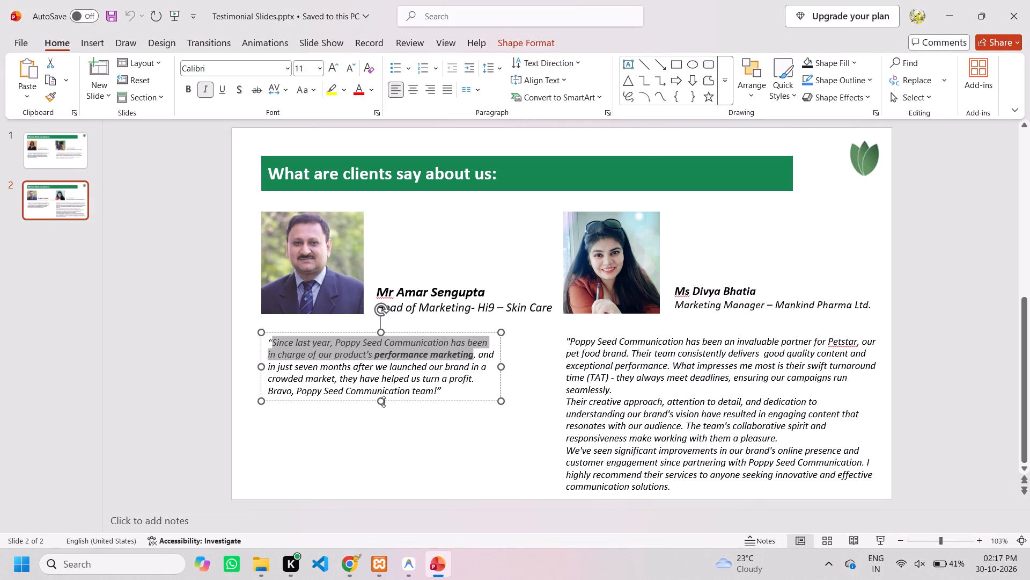
click(381, 423)
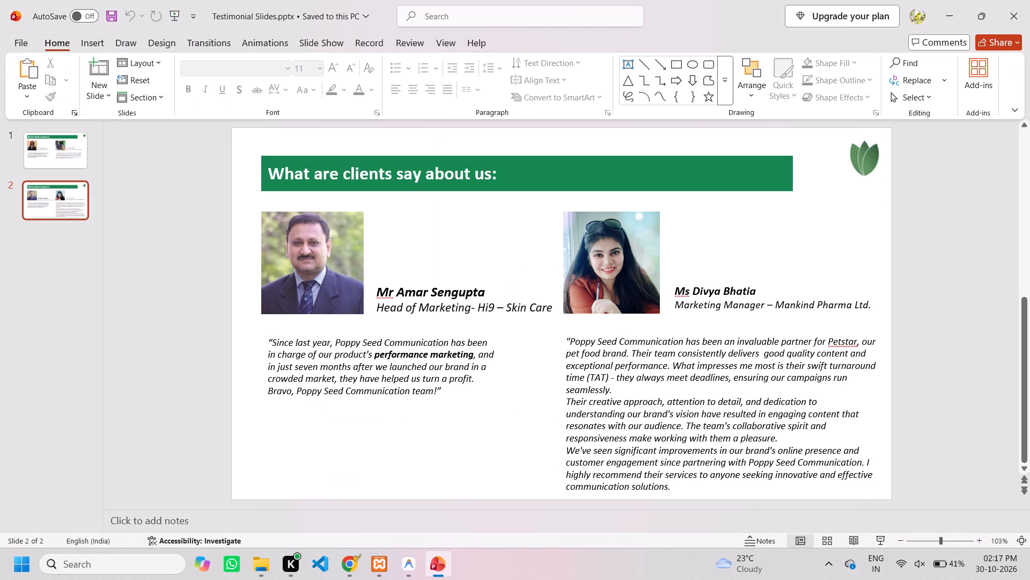
drag(478, 301, 512, 305)
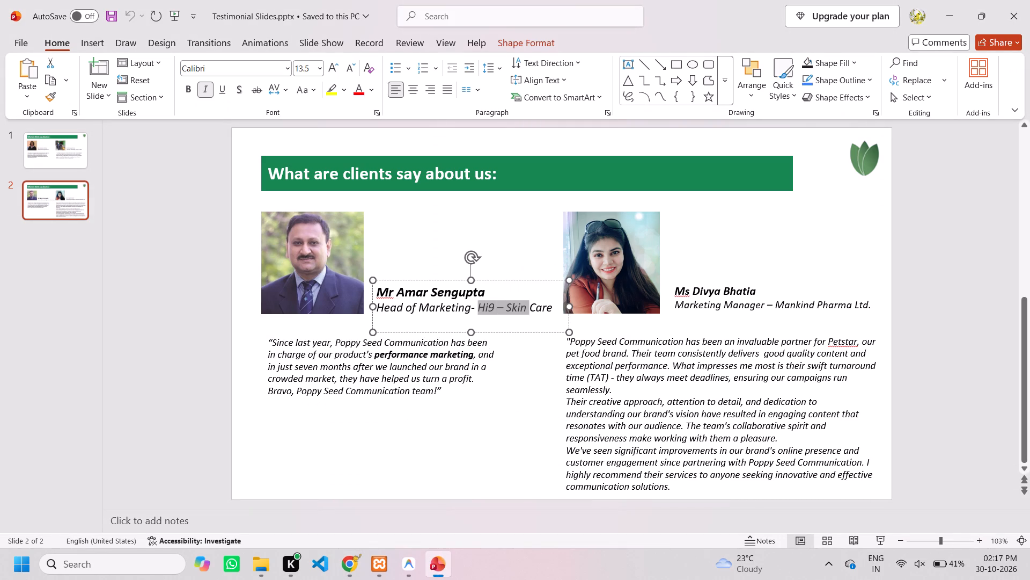
drag(512, 305, 540, 307)
key(ctrl+c)
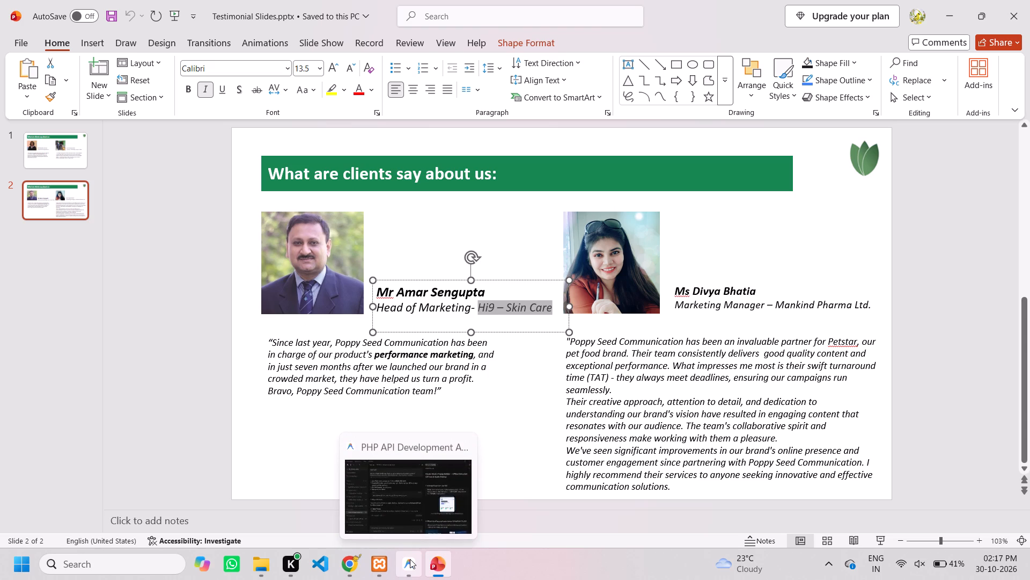
click(339, 556)
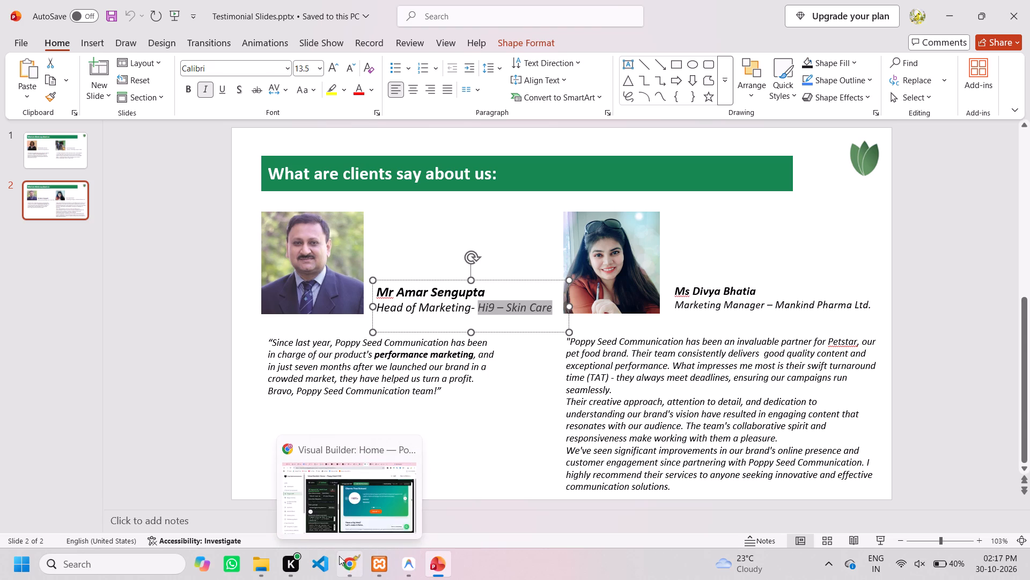
scroll(244, 328, up, 1)
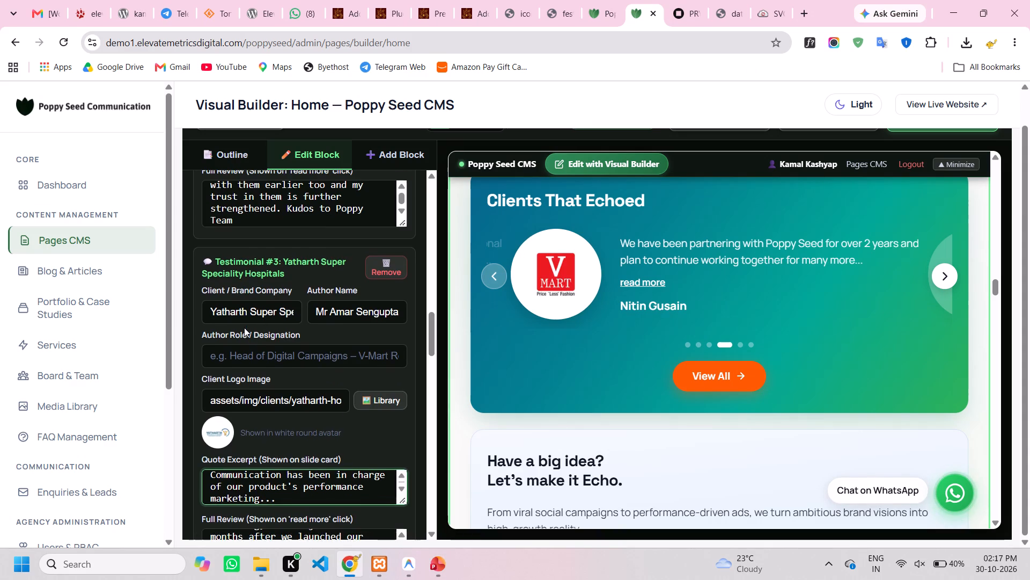
scroll(244, 328, up, 1)
click(249, 313)
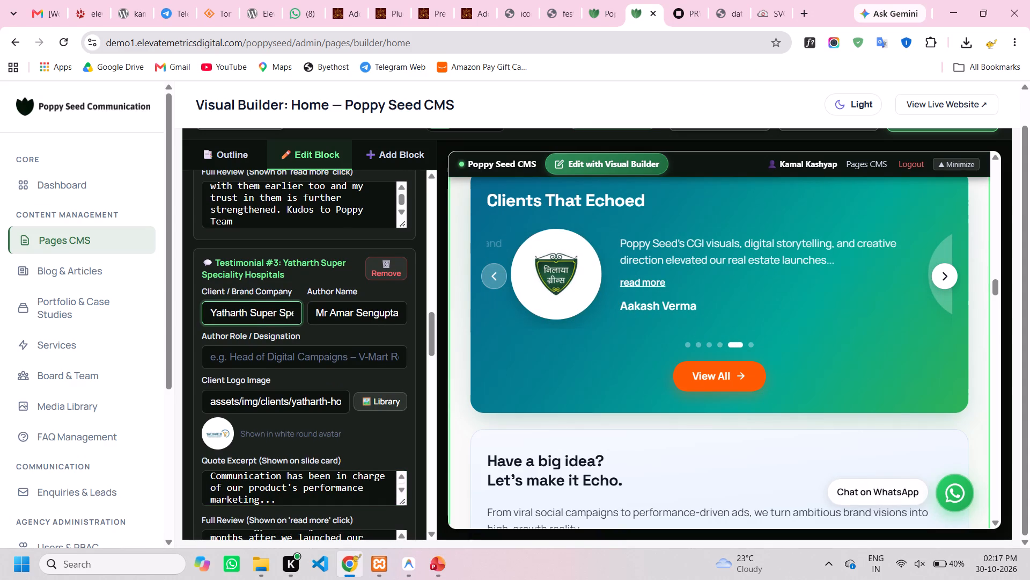
key(ctrl+a)
key(ctrl+v)
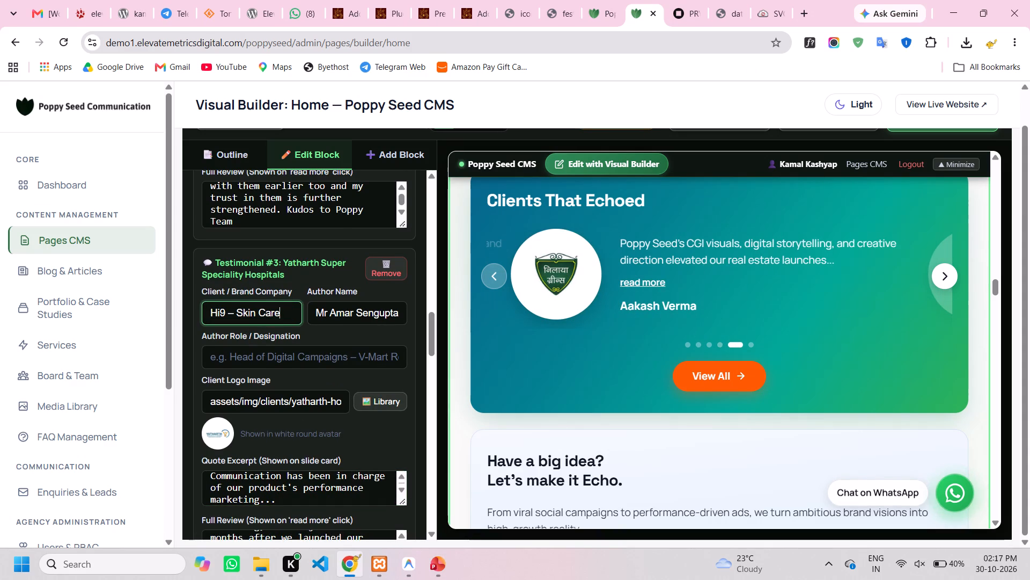
Look through the media library for a Hi9 client logo for Testimonial #3, including a name search for "hi".
click(366, 396)
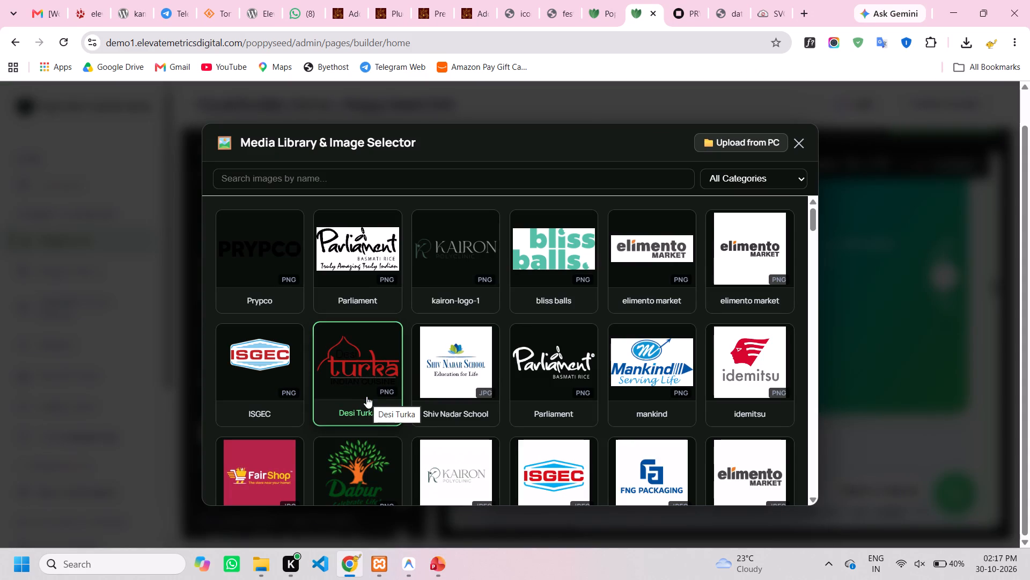
scroll(503, 423, down, 1)
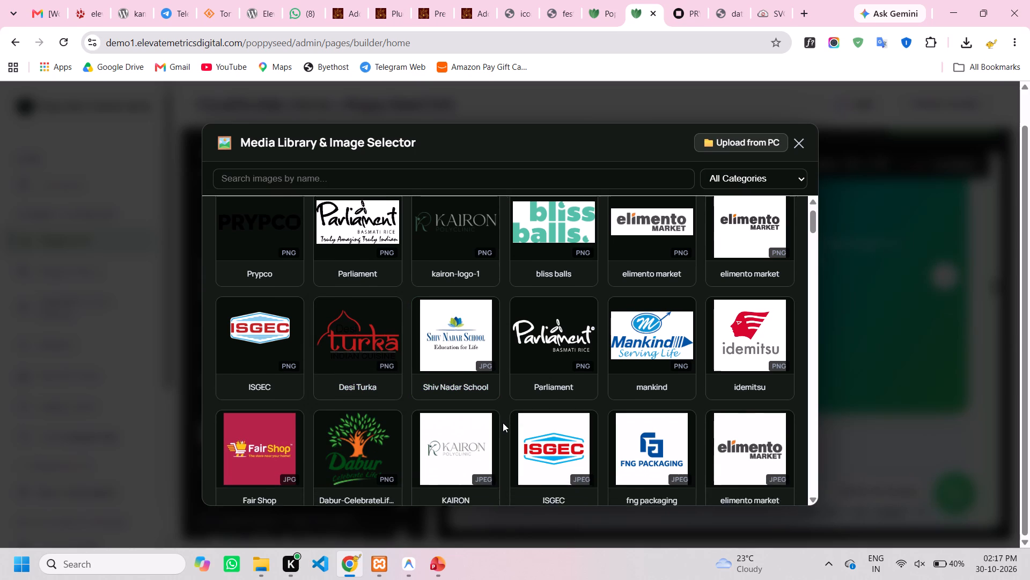
scroll(503, 423, down, 3)
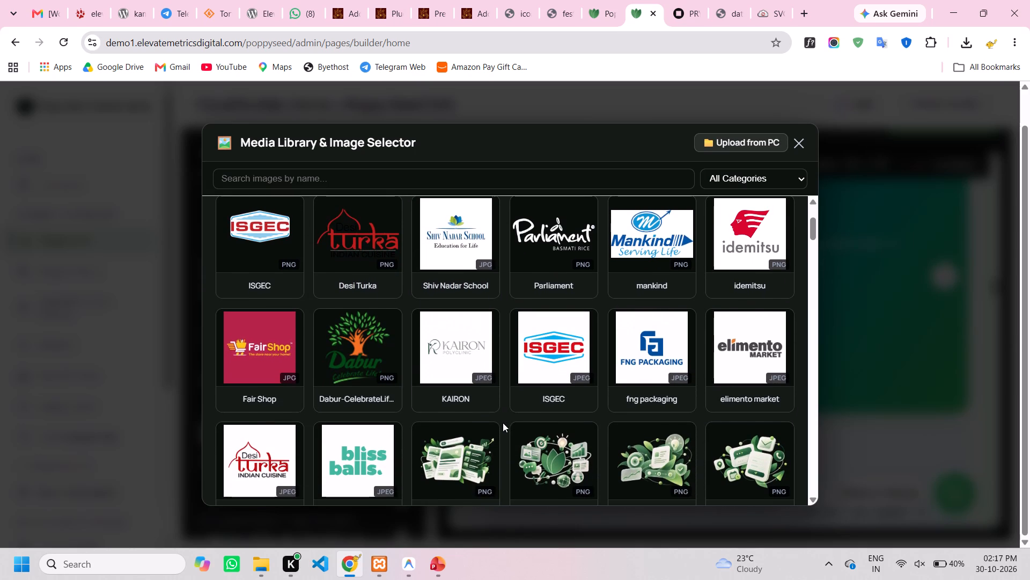
scroll(503, 423, up, 2)
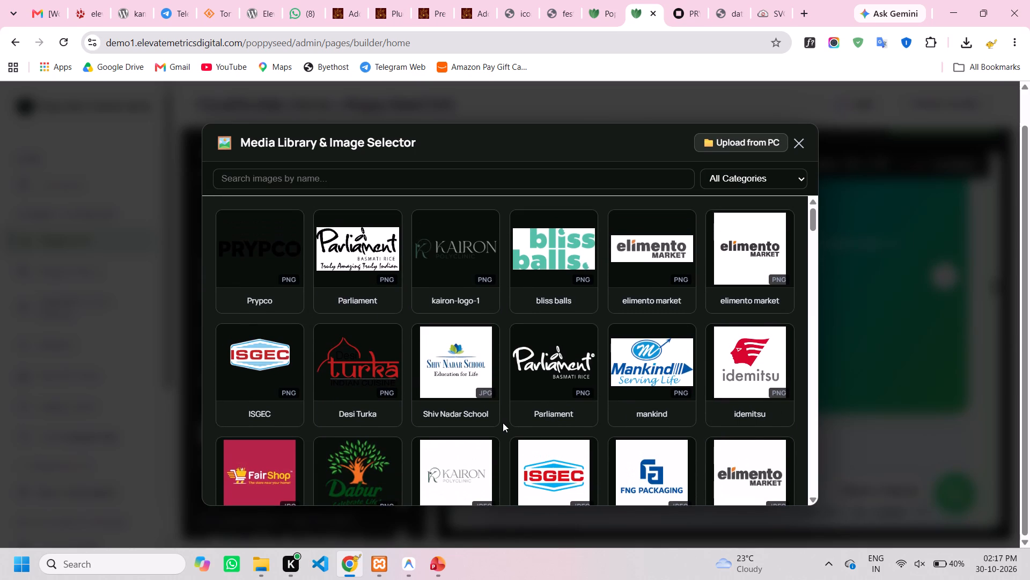
scroll(503, 423, down, 2)
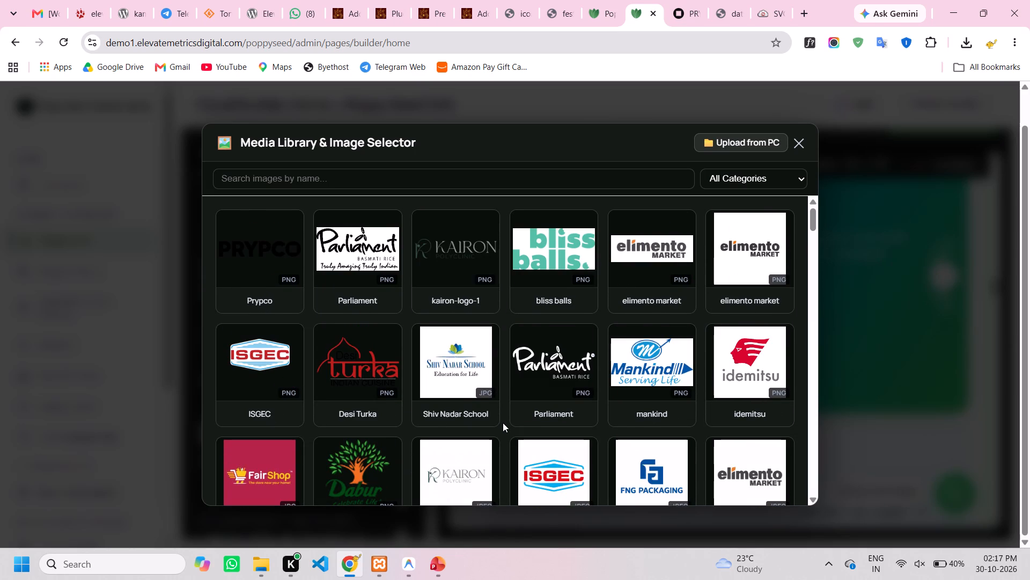
scroll(503, 423, down, 3)
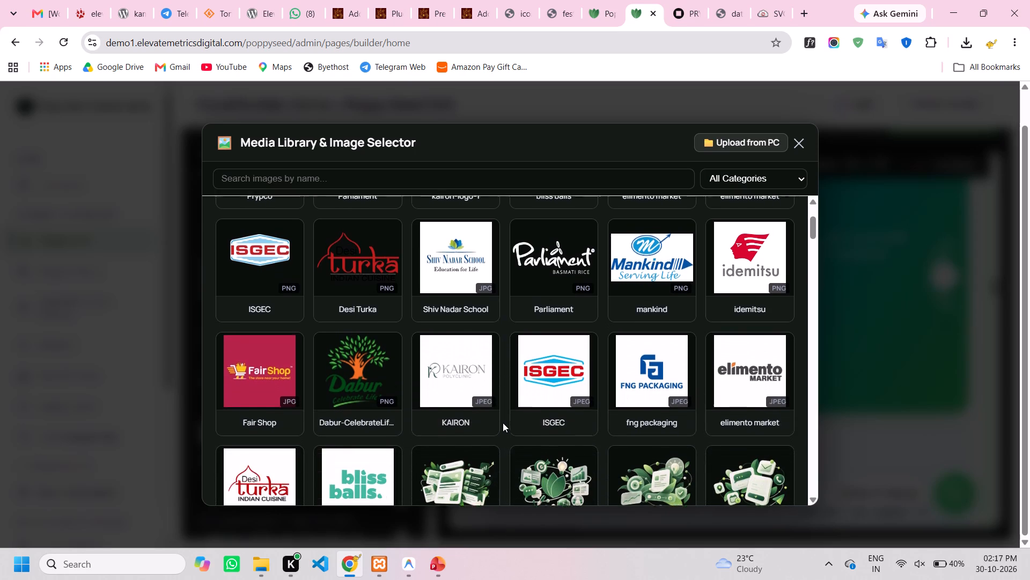
scroll(503, 423, down, 4)
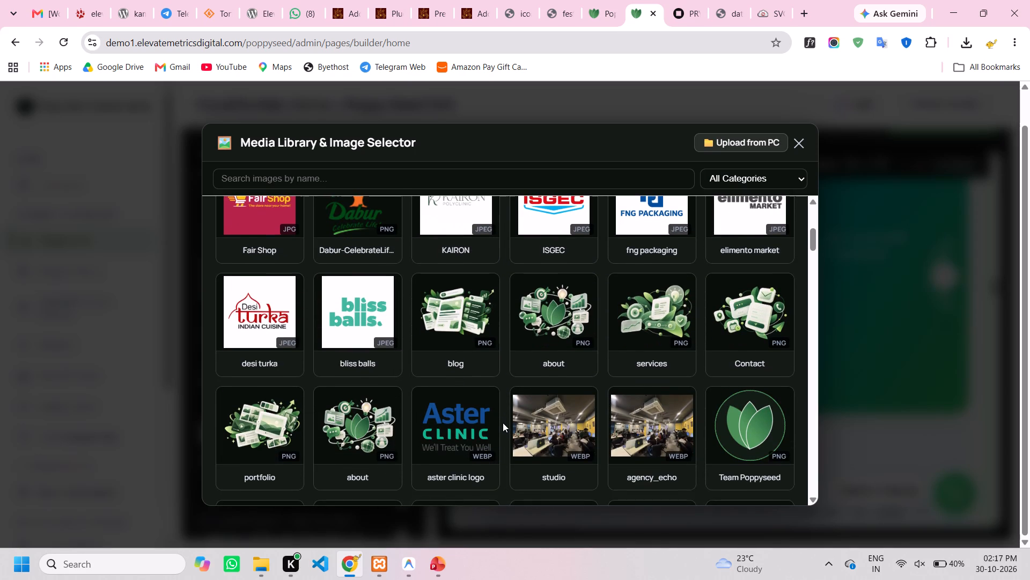
scroll(503, 423, down, 4)
scroll(503, 423, right, 1)
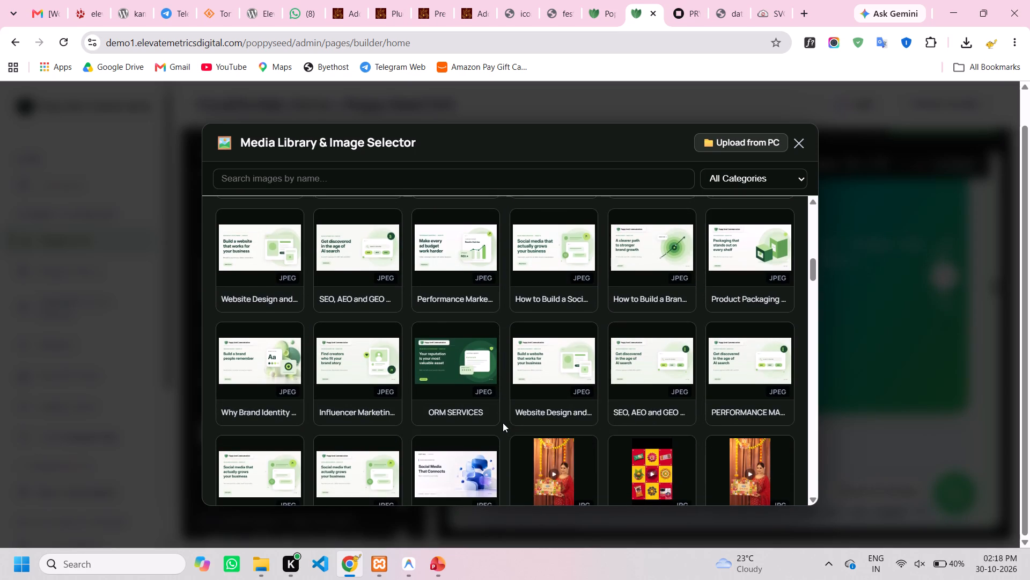
scroll(503, 423, right, 2)
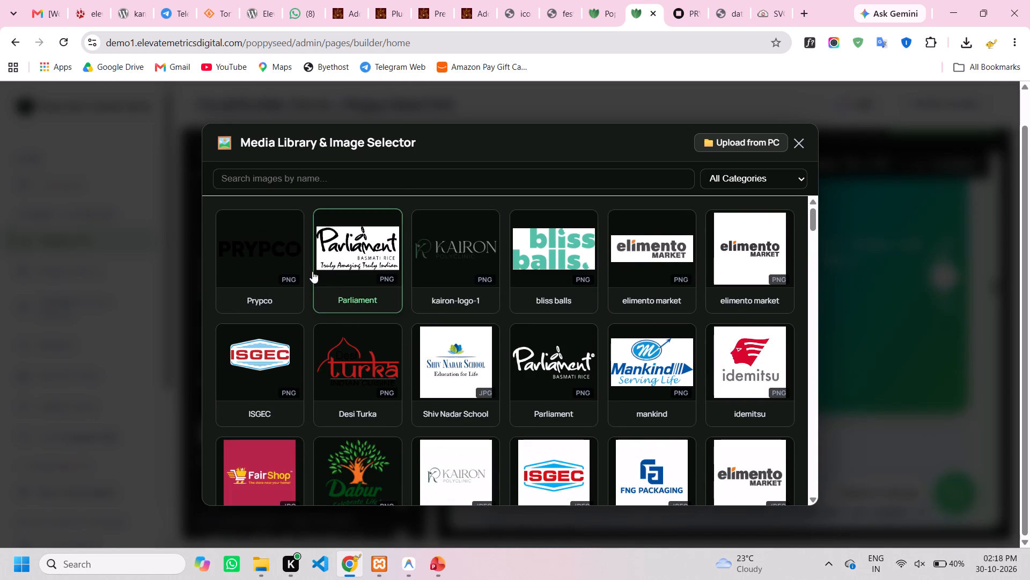
click(283, 179)
text(hi)
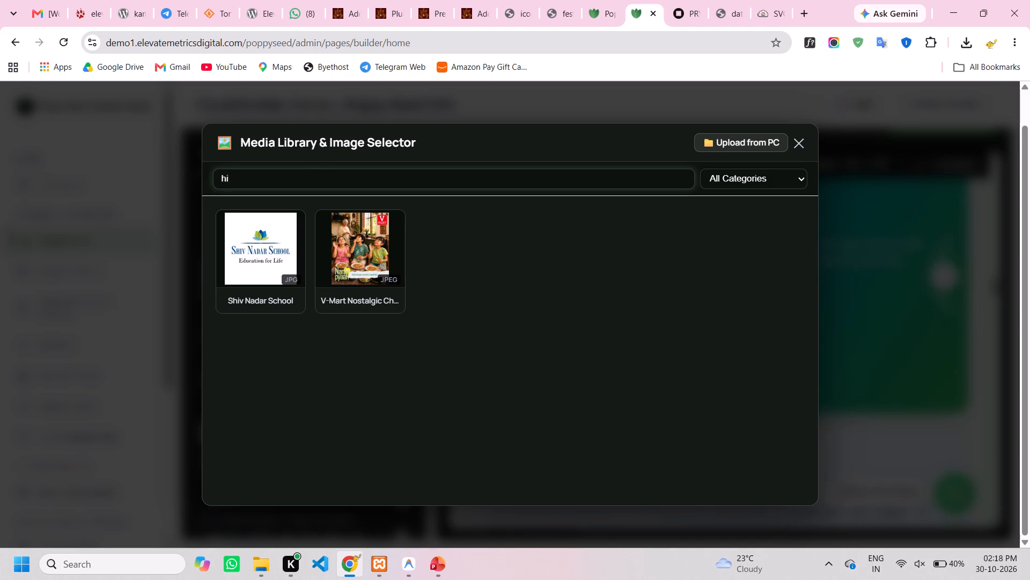
key(BackSpace)
key(BackSpace)
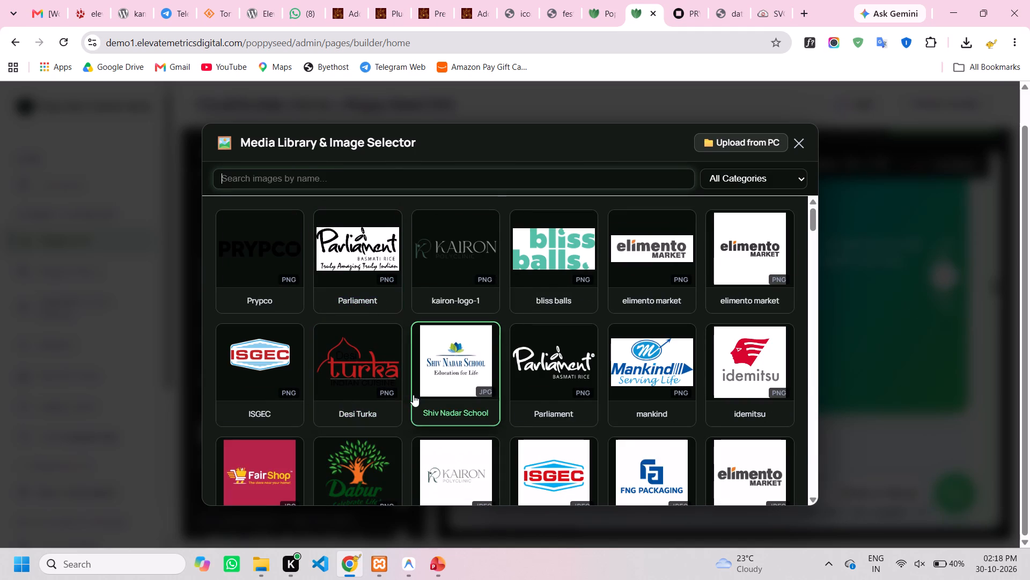
scroll(413, 395, down, 8)
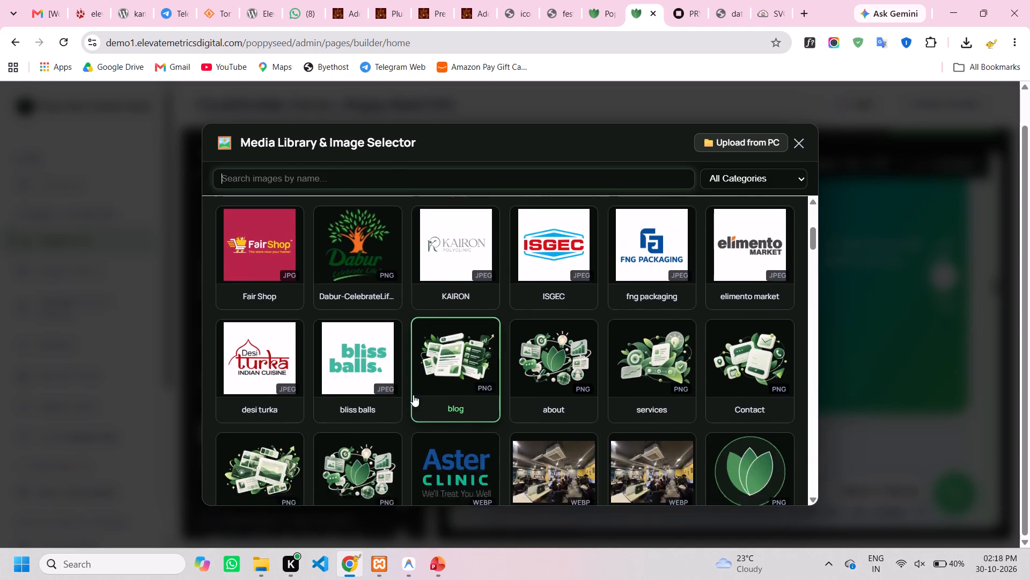
scroll(413, 395, down, 6)
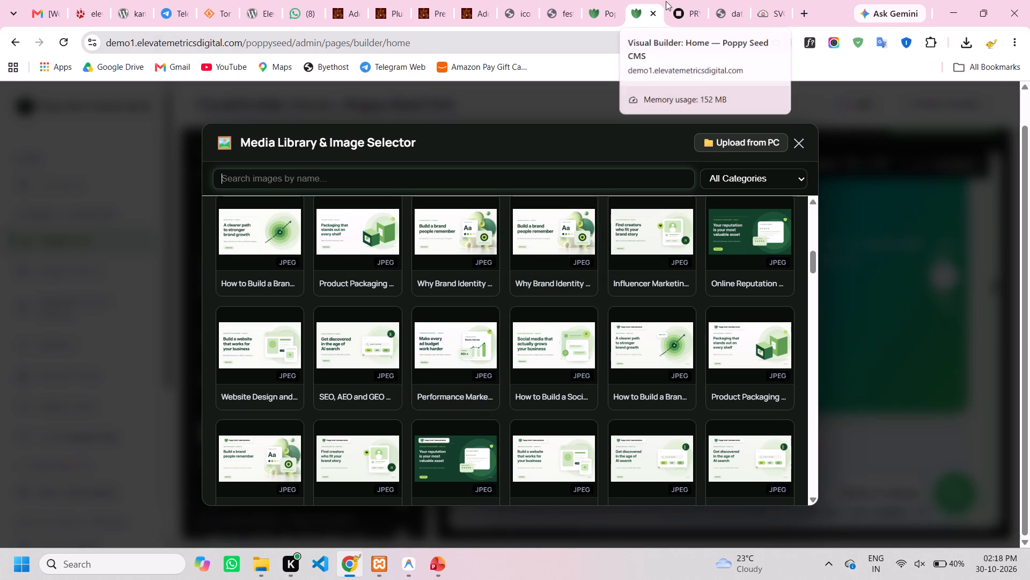
Open the Hi Nine logo's source image from the localhost home page's client logo strip and copy its file name, hi-nine.png.
click(600, 7)
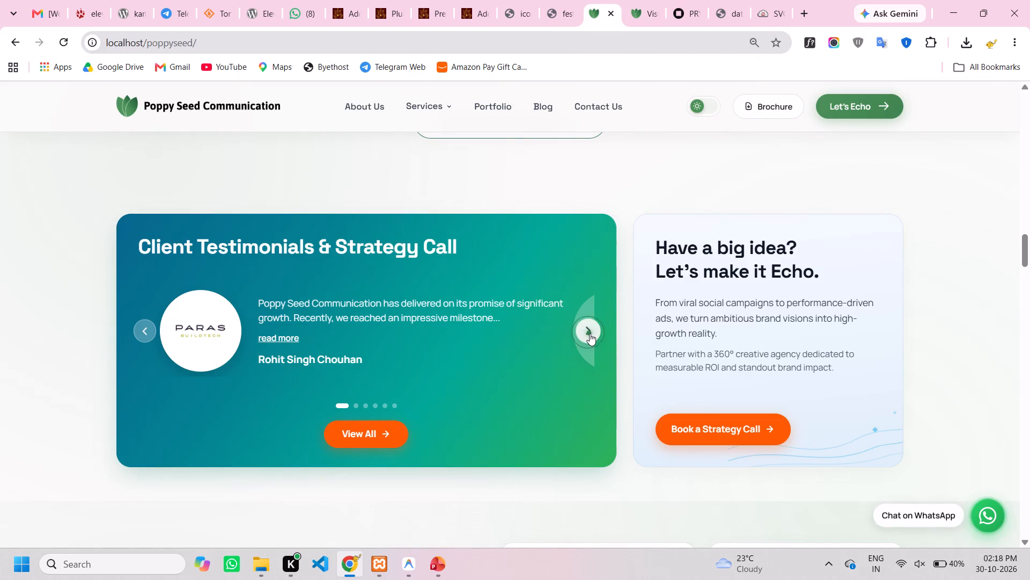
scroll(590, 334, up, 11)
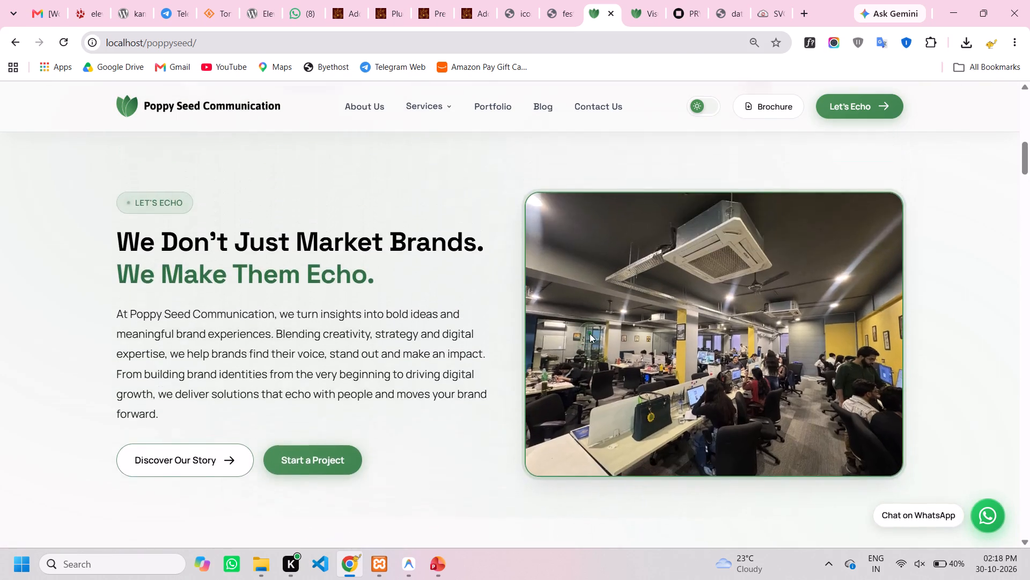
scroll(590, 334, up, 2)
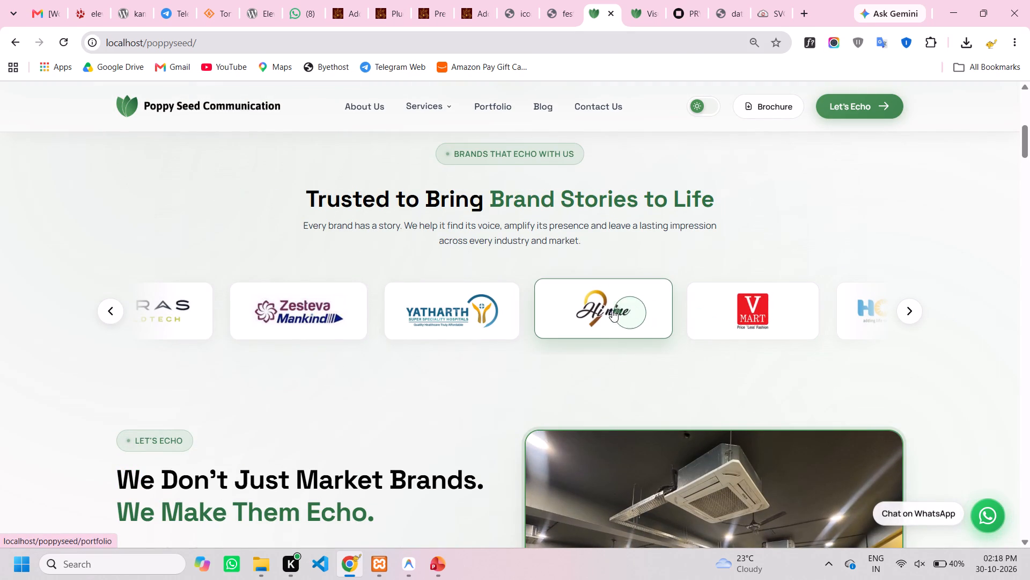
right_click(608, 310)
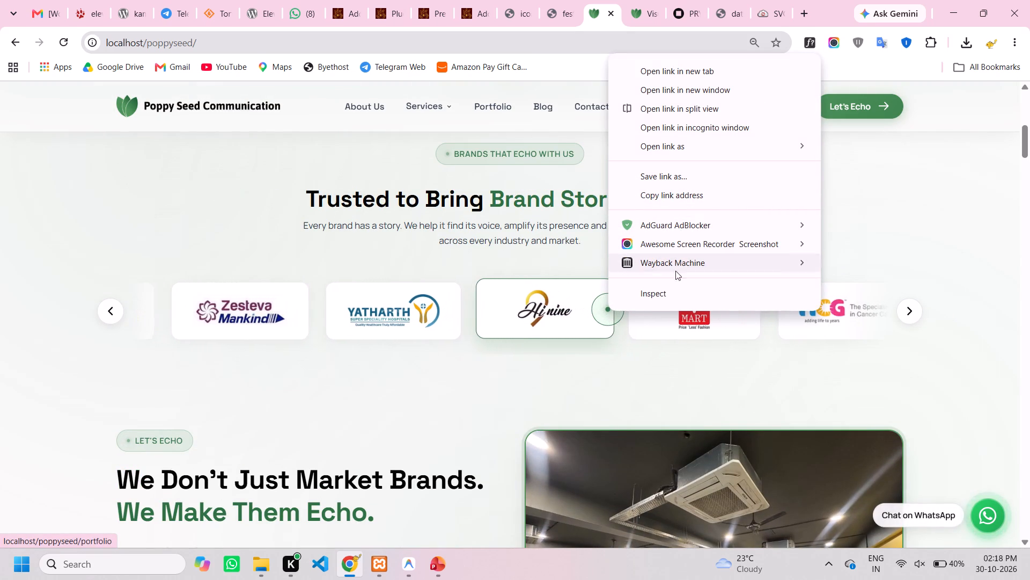
click(669, 293)
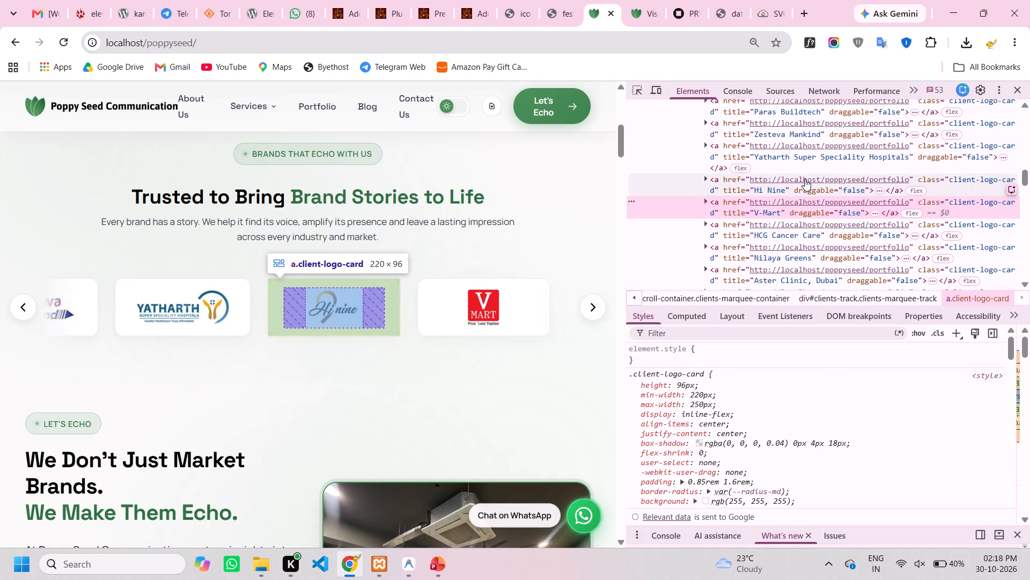
click(703, 179)
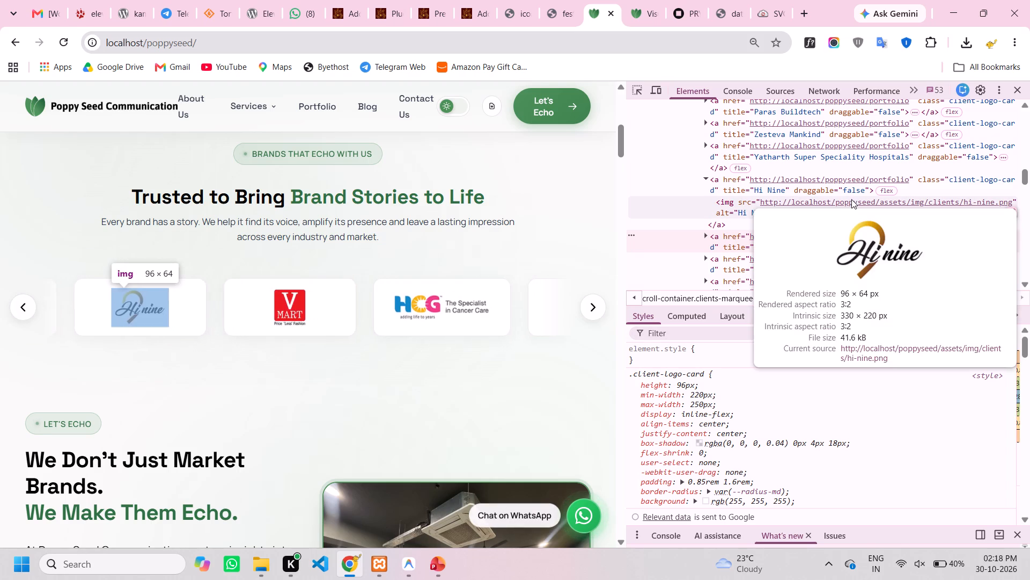
click(854, 349)
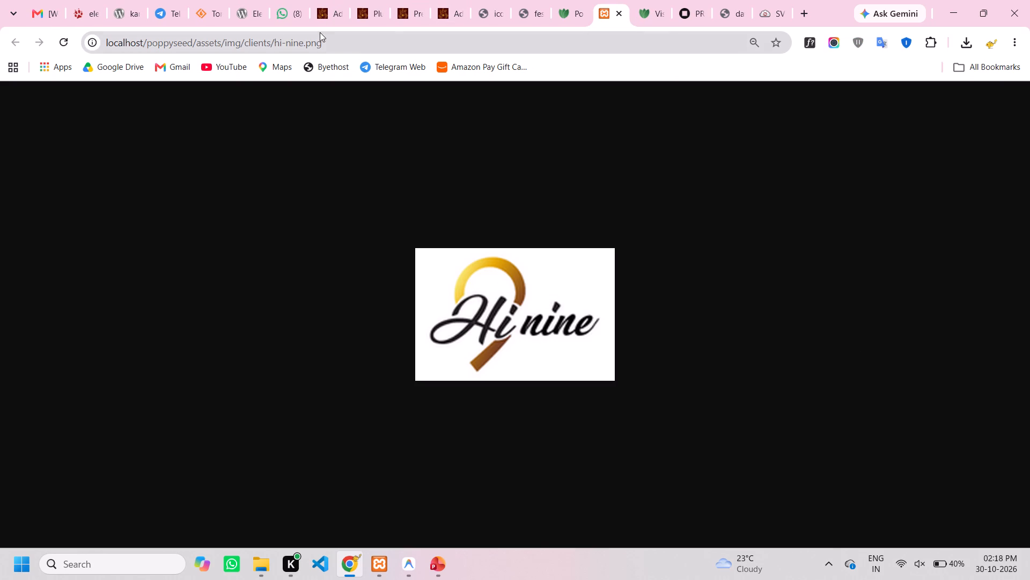
drag(274, 41, 333, 57)
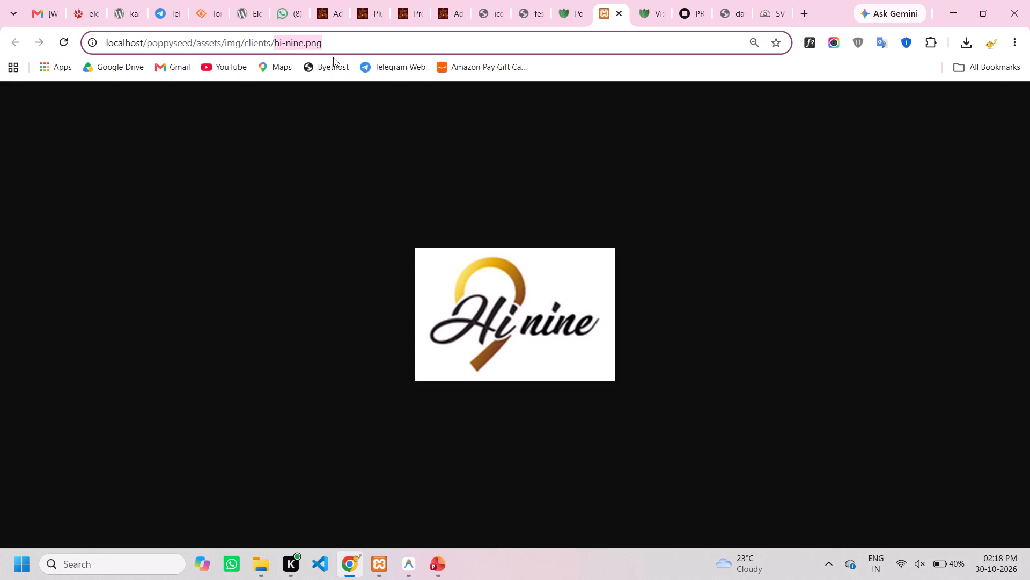
key(ctrl+c)
Search the demo site's media library for hi-nine.png, shorten the search term and clear it.
click(653, 8)
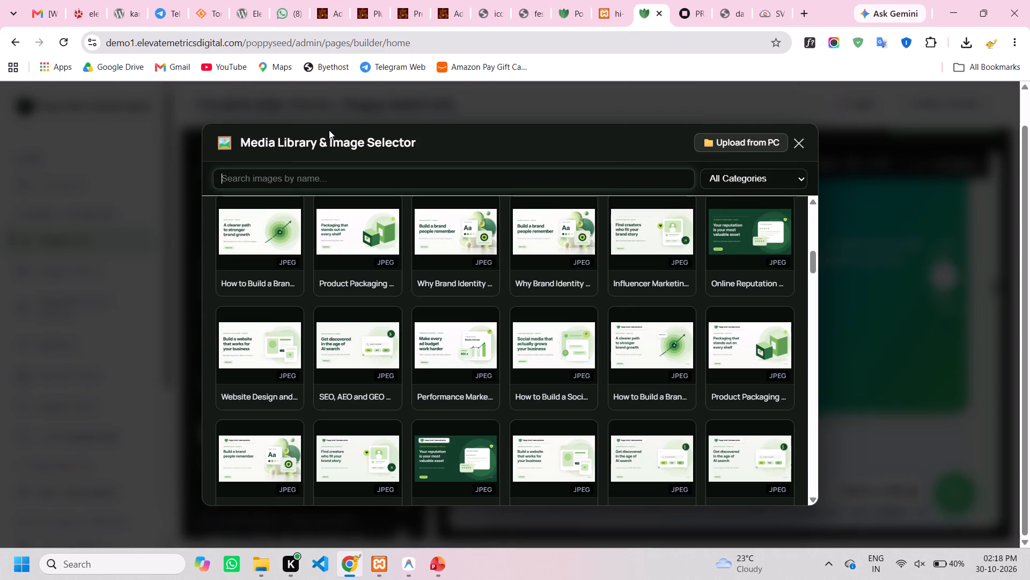
key(ctrl+v)
key(BackSpace)
key(BackSpace)
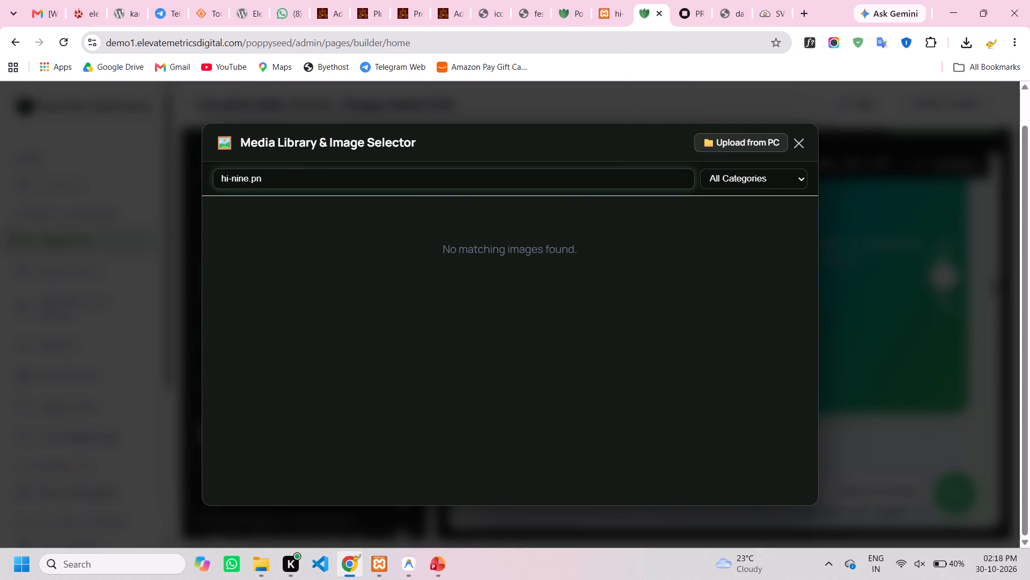
key(BackSpace)
key(BackSpace)
key(BackSpace)
key(BackSpace)
key(BackSpace)
key(BackSpace)
key(BackSpace)
key(BackSpace)
key(BackSpace)
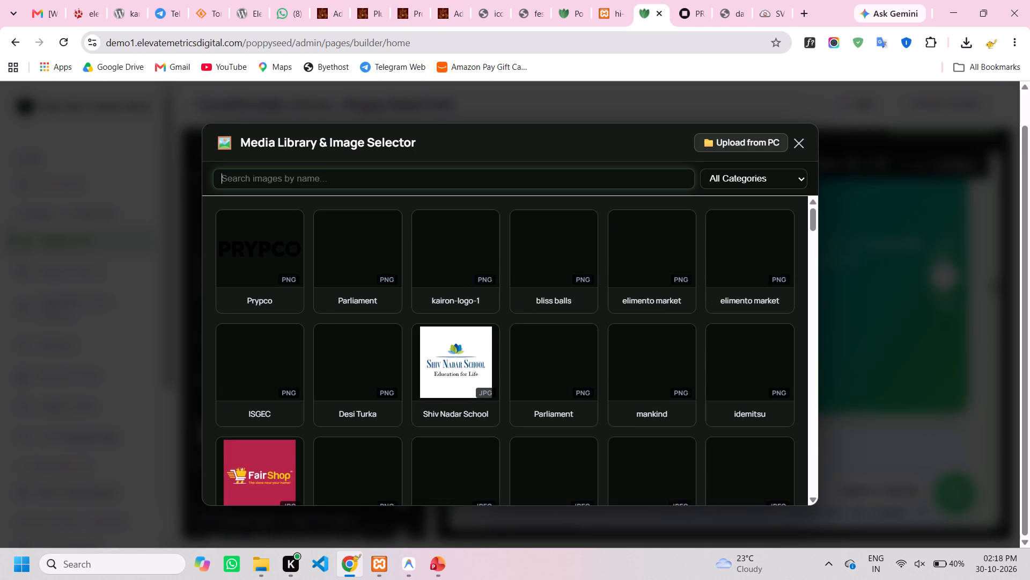
key(BackSpace)
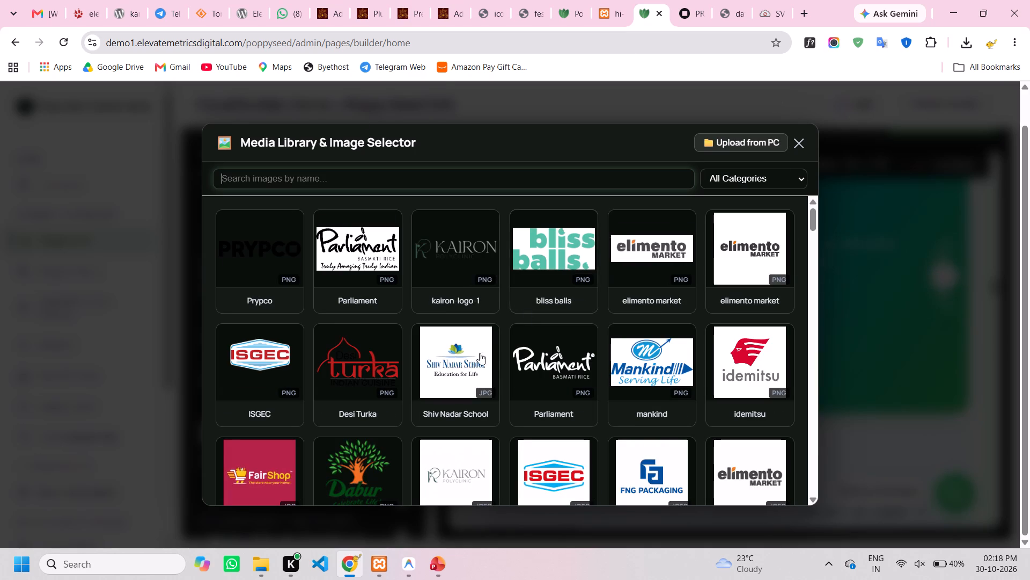
Look through the whole unfiltered media library for a Hi Nine logo, then close the image selector.
scroll(473, 362, down, 11)
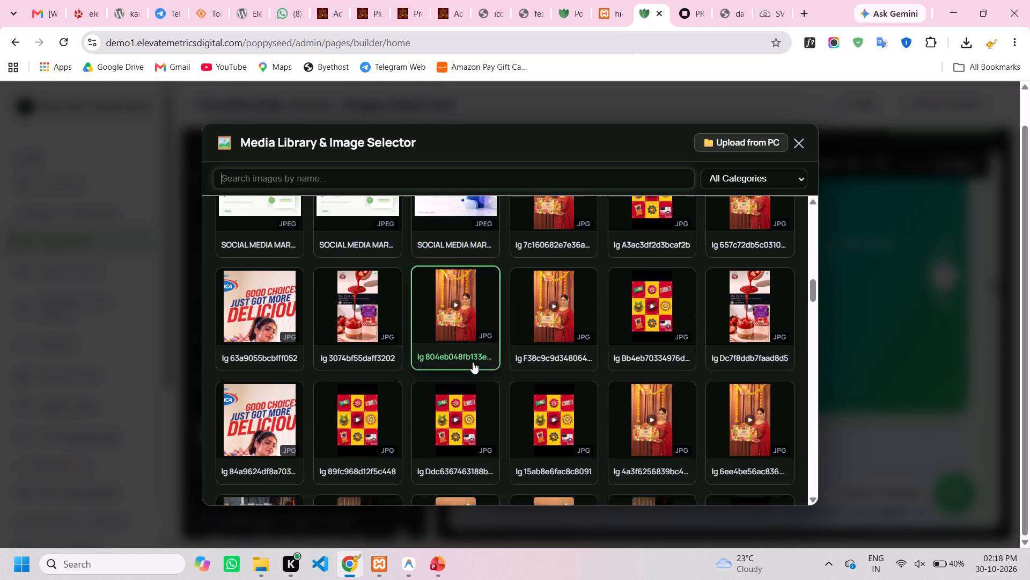
scroll(473, 362, down, 16)
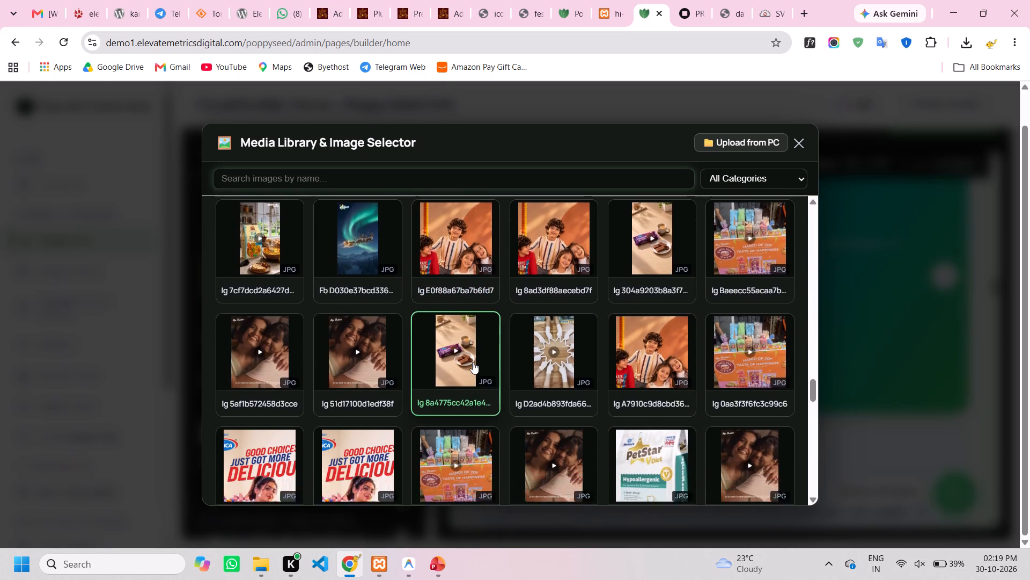
scroll(473, 362, down, 11)
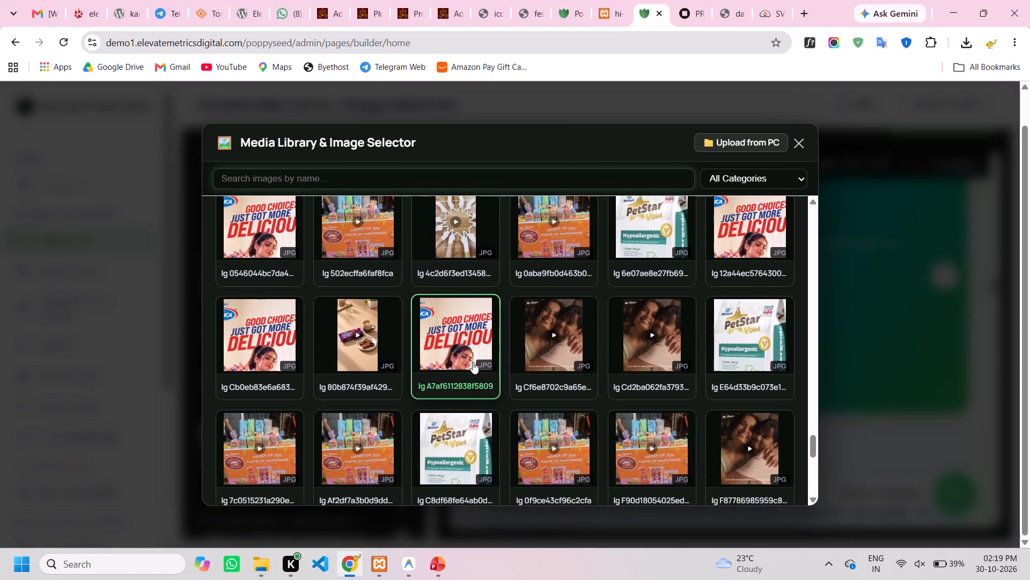
scroll(473, 362, down, 8)
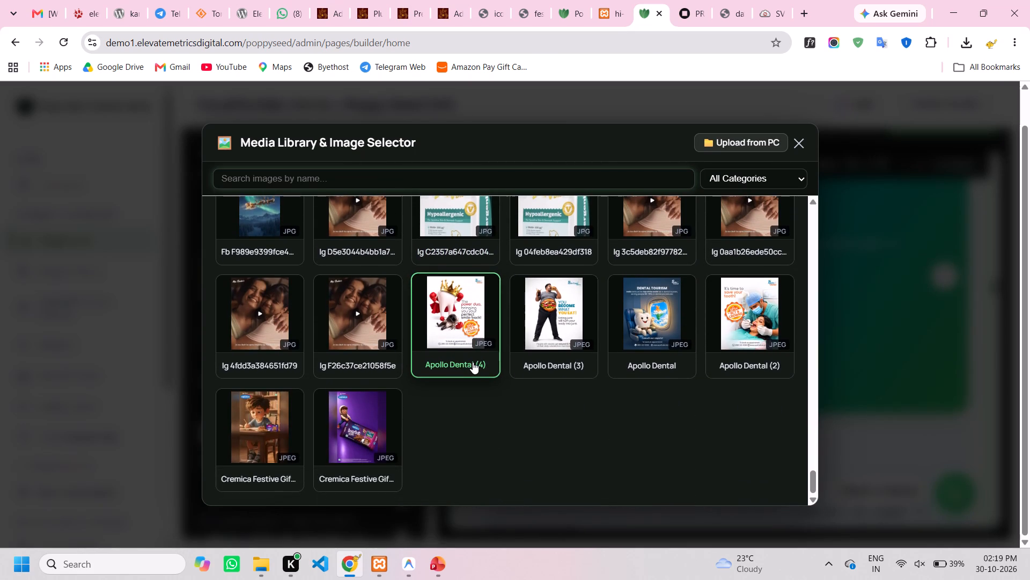
scroll(473, 362, down, 1)
scroll(473, 362, up, 13)
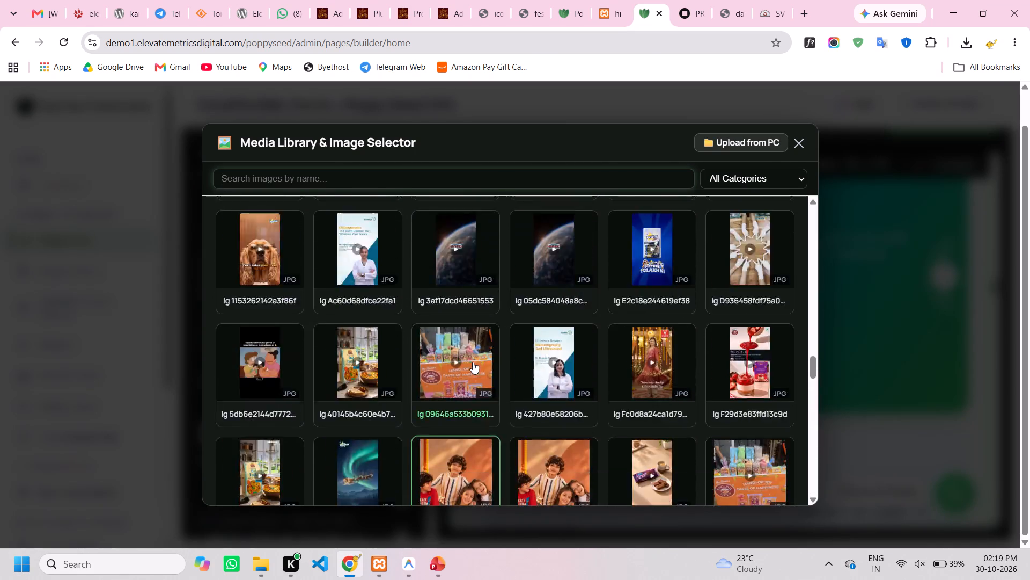
scroll(473, 362, up, 6)
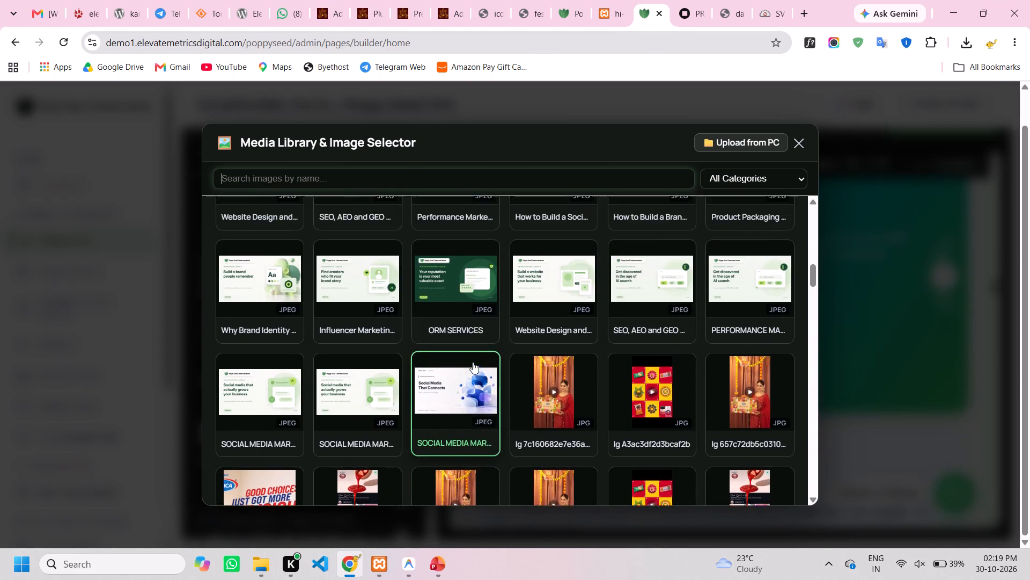
scroll(473, 362, up, 5)
scroll(473, 362, down, 5)
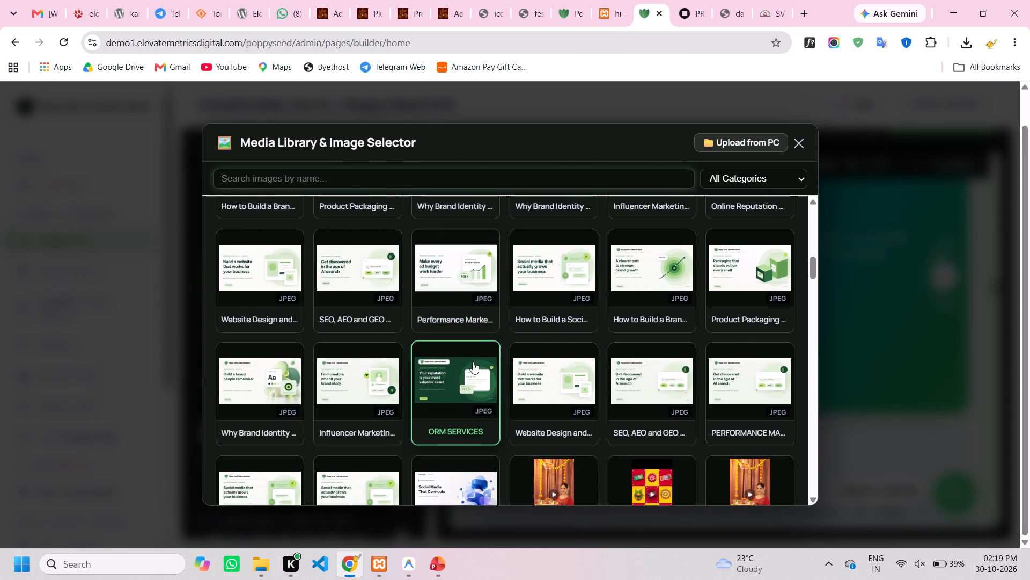
scroll(473, 362, up, 6)
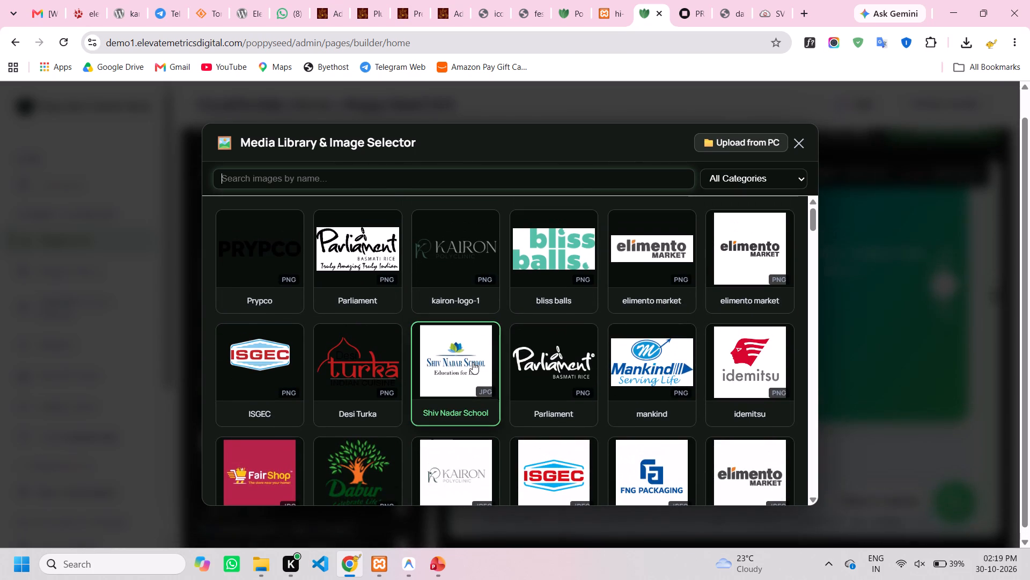
scroll(473, 362, up, 1)
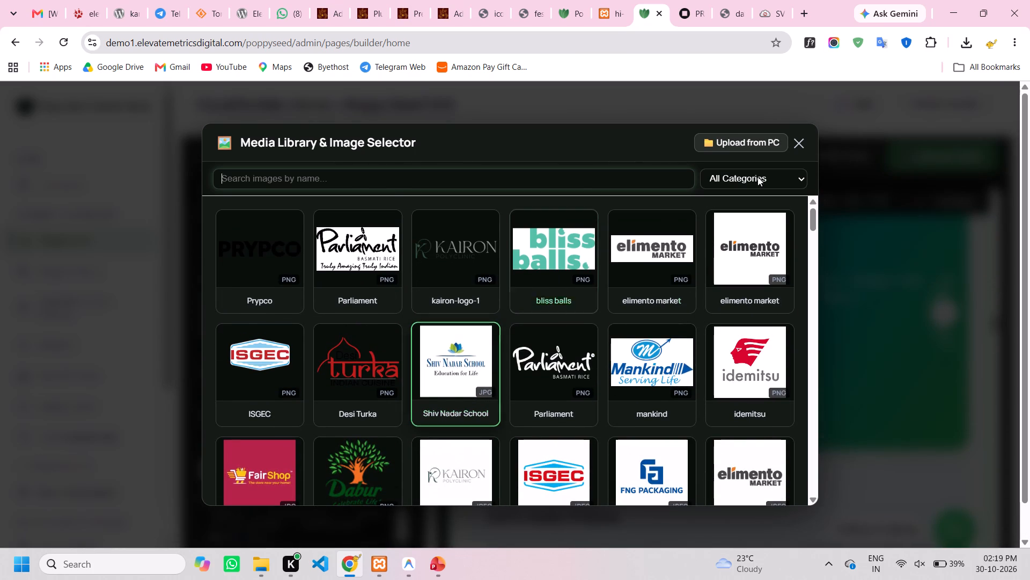
click(800, 144)
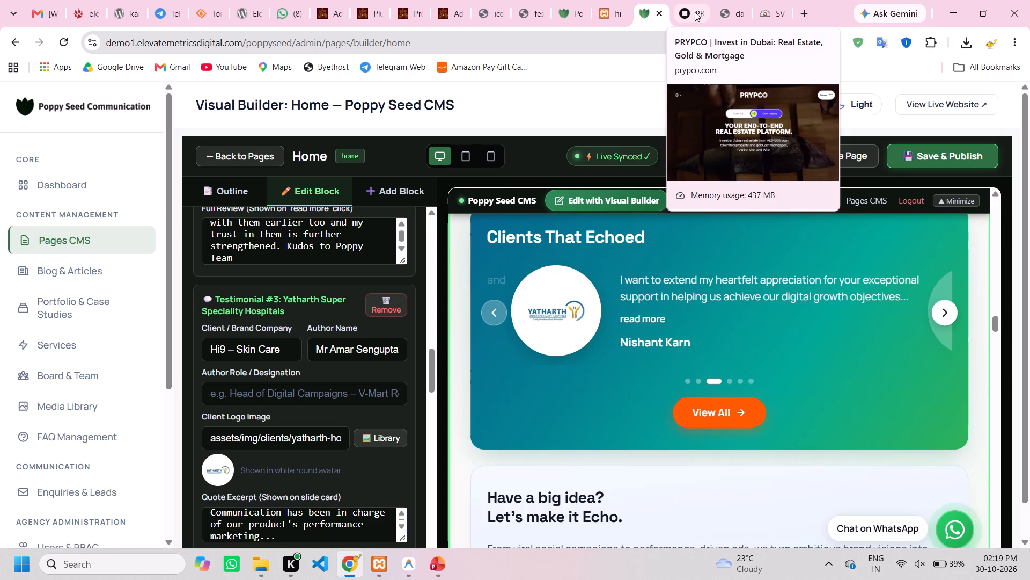
Set Testimonial #3's client logo image to assets/img/clients/hi-nine.png, replacing only the file name with the one copied from the localhost image.
click(610, 8)
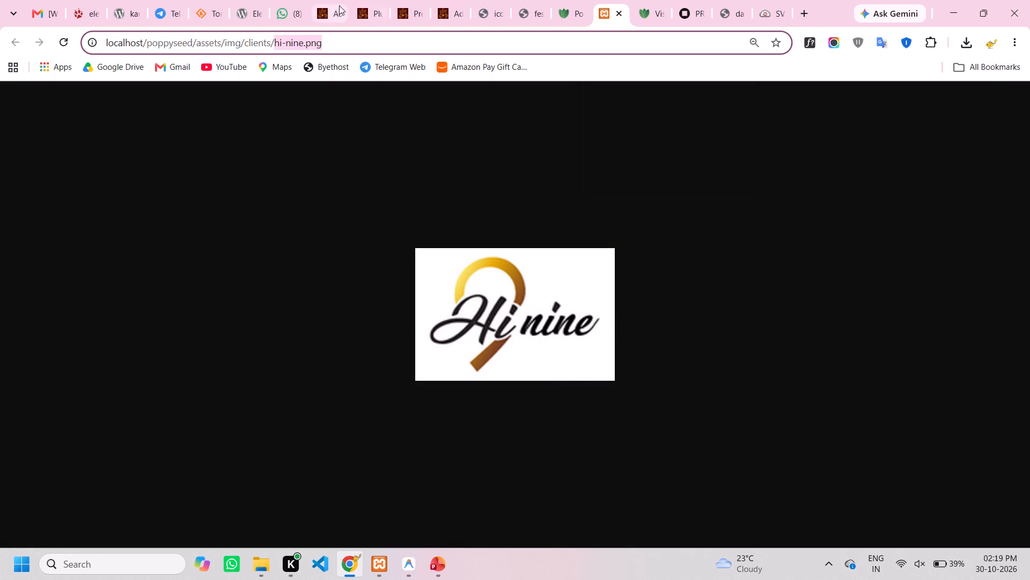
key(ctrl+c)
click(649, 17)
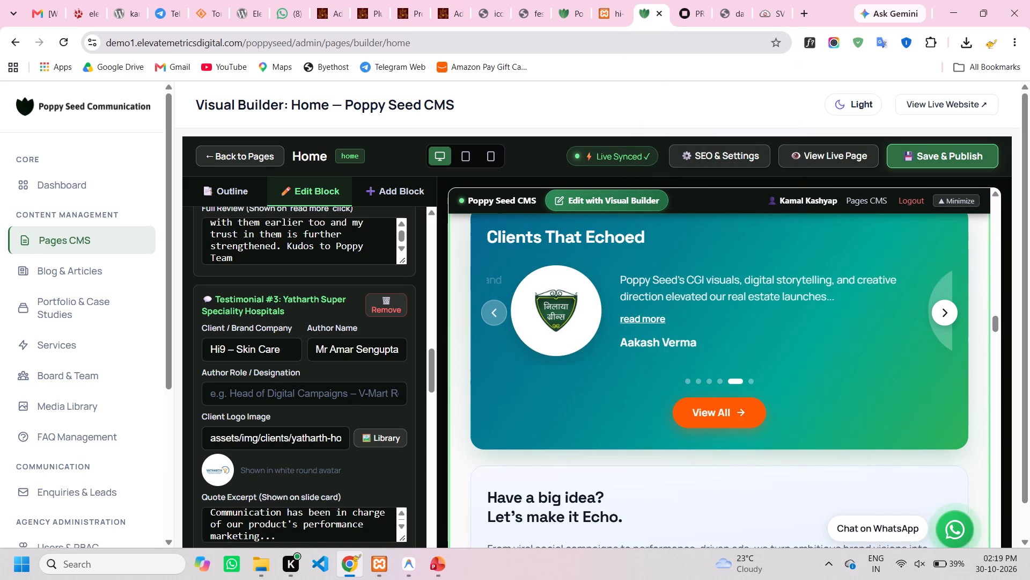
drag(291, 436, 344, 441)
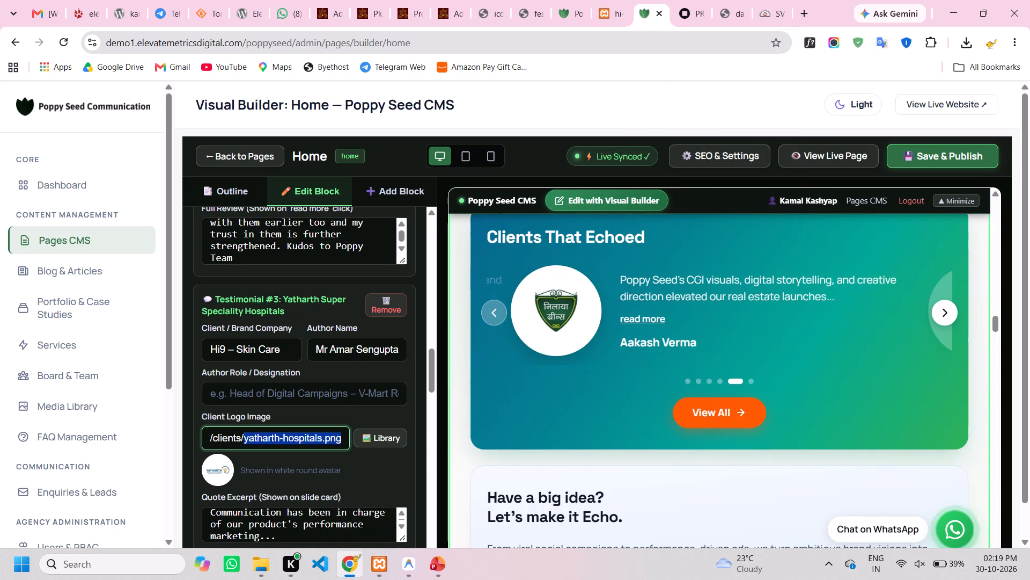
key(ctrl+v)
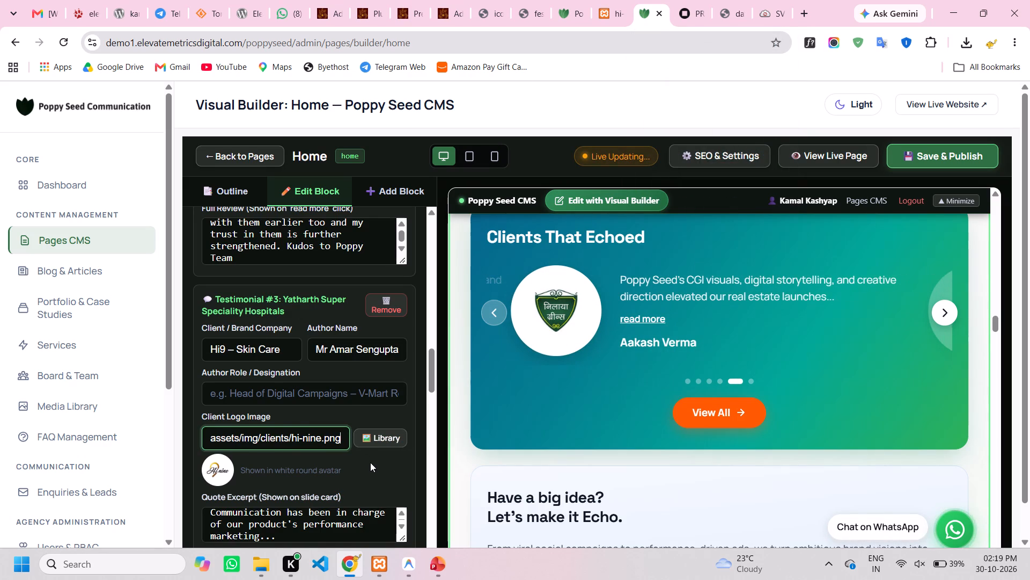
click(370, 462)
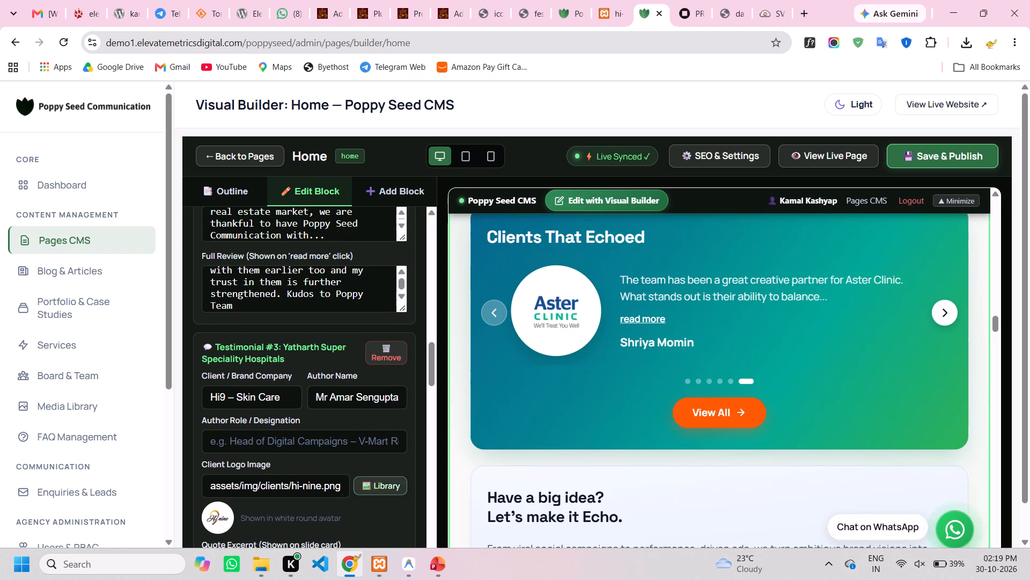
Replace Testimonial #4's author name with the Mankind Pharma marketing manager's name, including the Ms title, copied from slide 2 of Testimonial Slides.pptx.
scroll(370, 462, down, 4)
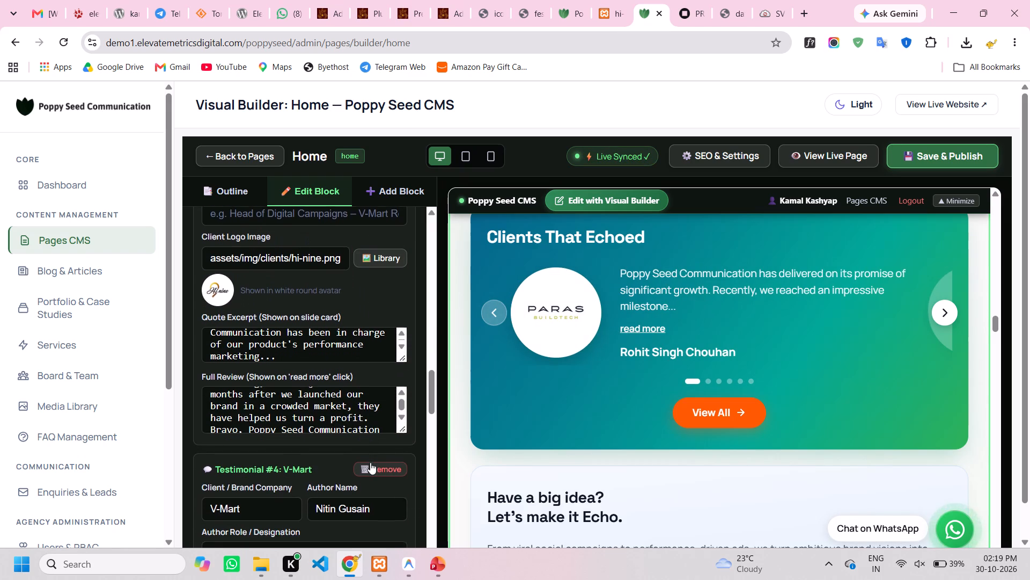
scroll(370, 462, down, 1)
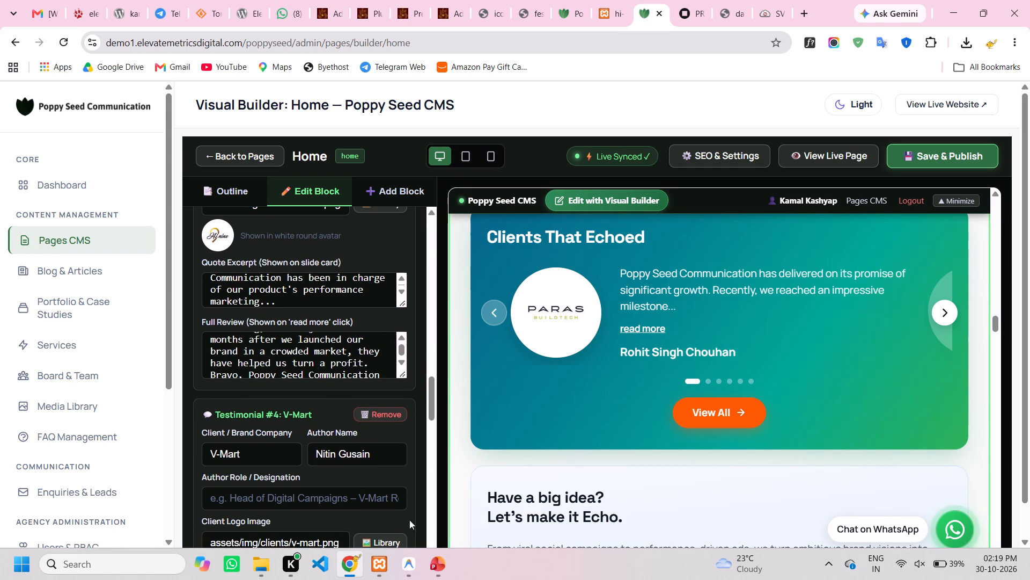
click(425, 564)
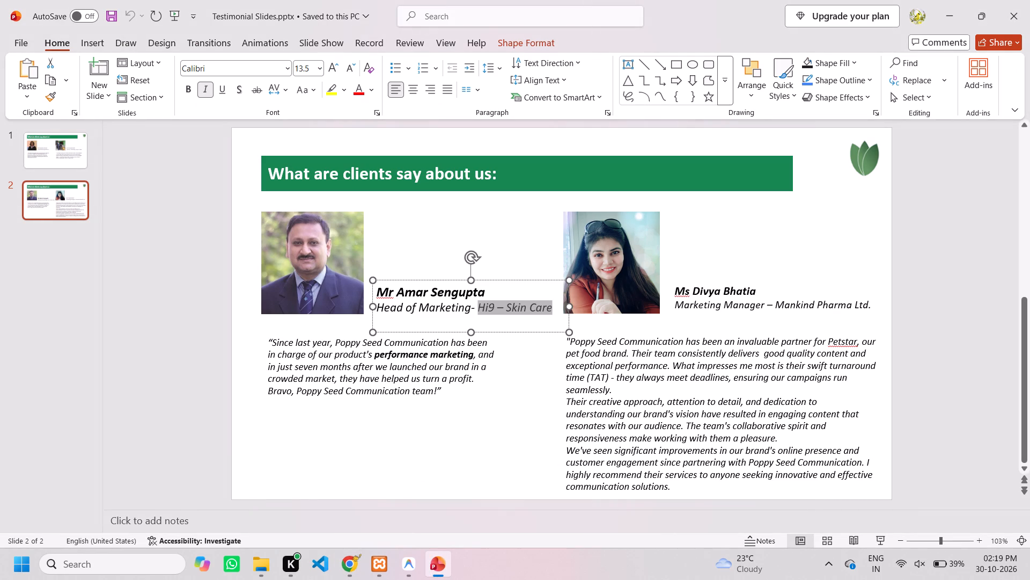
drag(676, 294, 753, 292)
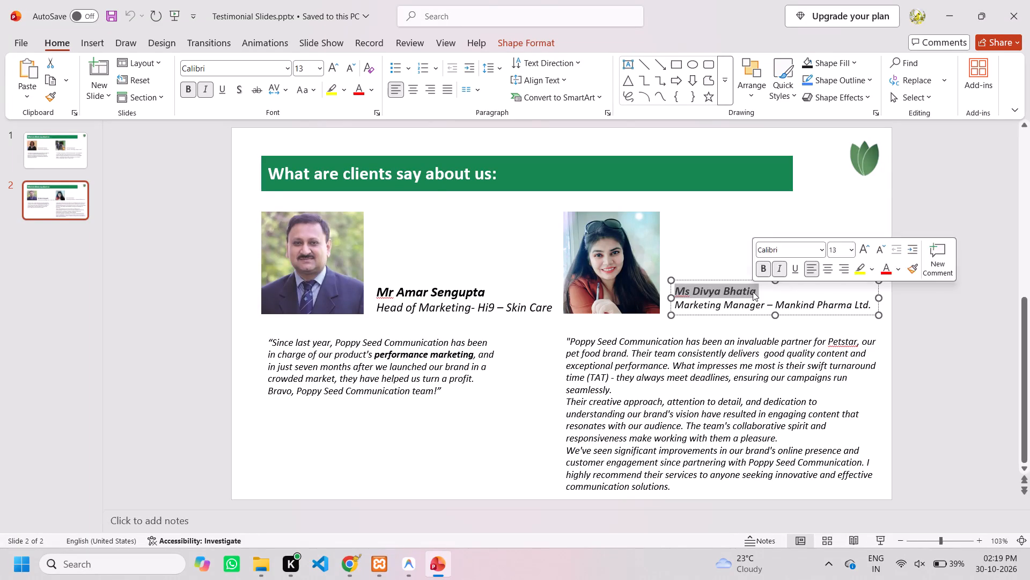
key(ctrl+c)
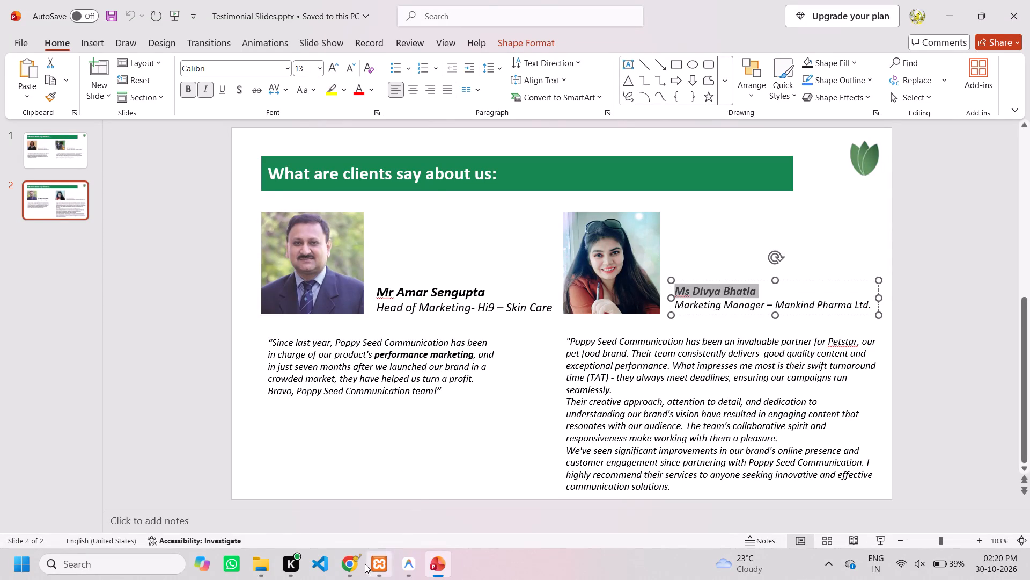
click(357, 564)
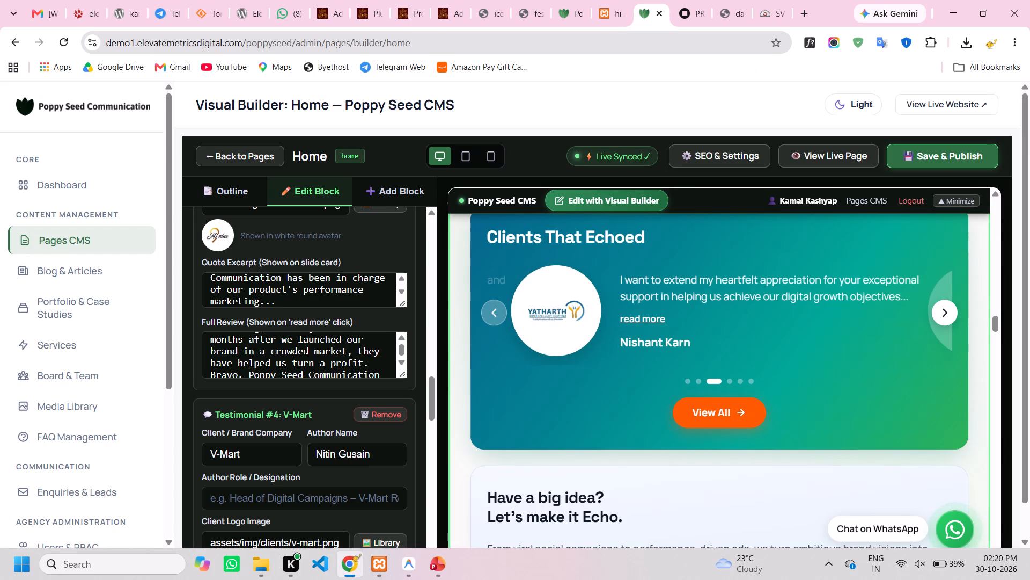
click(354, 458)
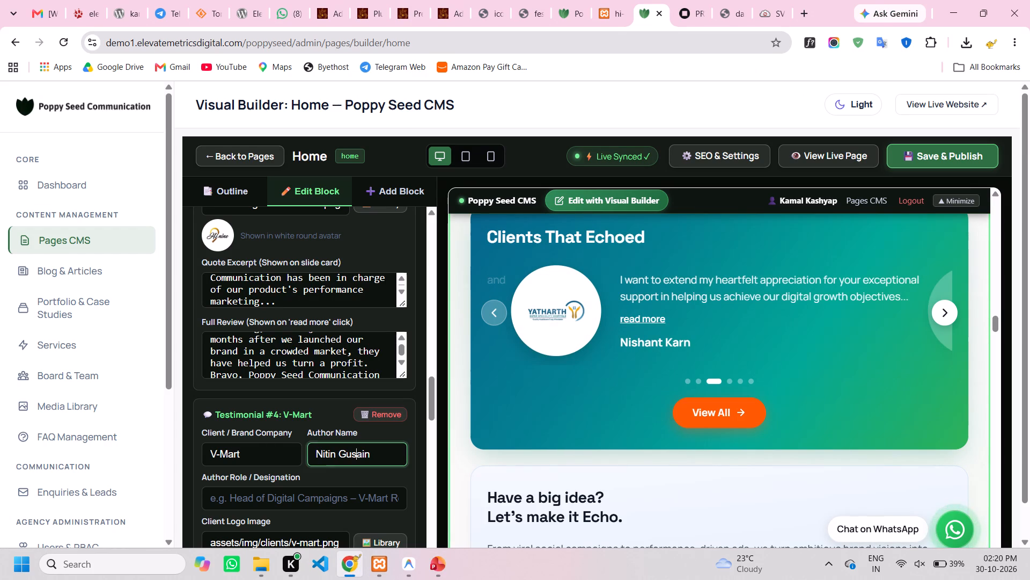
key(ctrl+a)
key(ctrl+v)
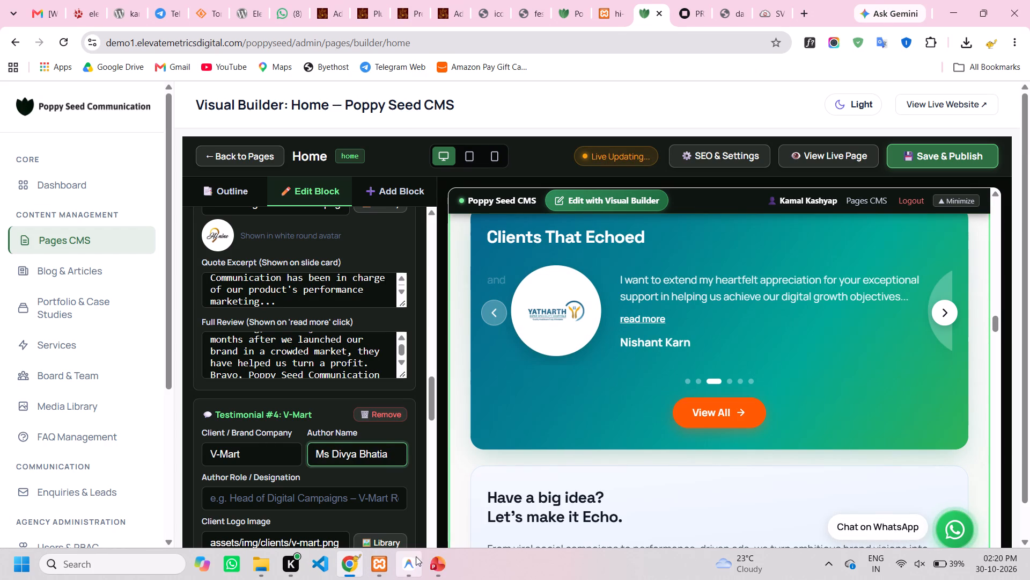
Replace Testimonial #4's client company with Mankind Pharma Ltd., copied from the reviewer's designation on slide 2 of the PowerPoint deck.
click(435, 561)
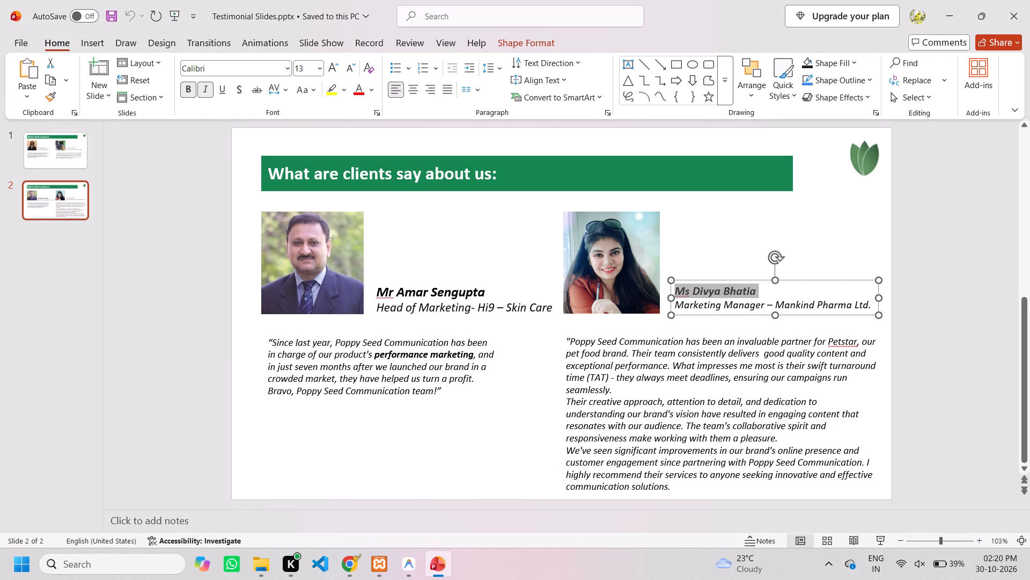
drag(777, 303, 868, 303)
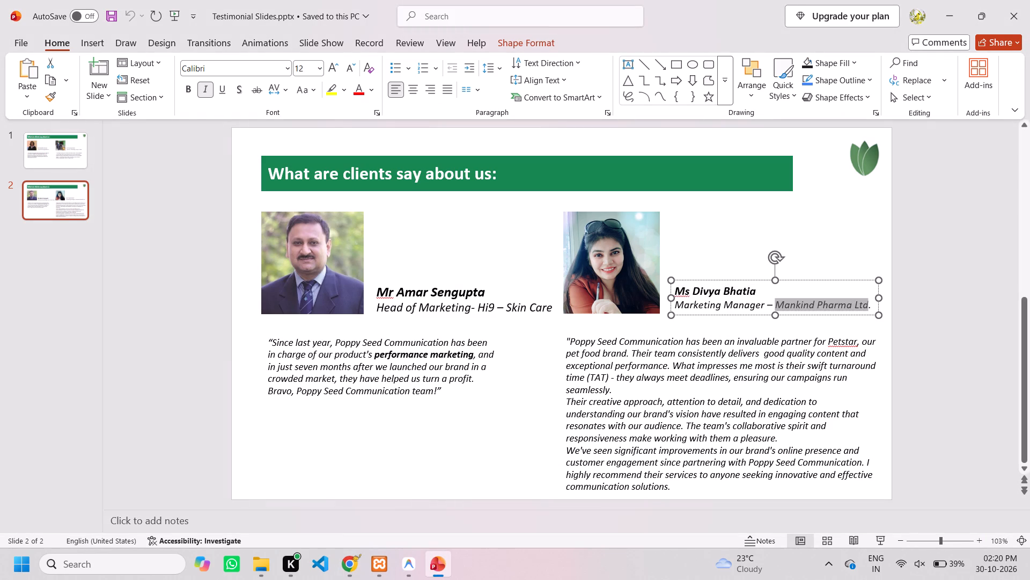
drag(868, 303, 870, 303)
key(ctrl+c)
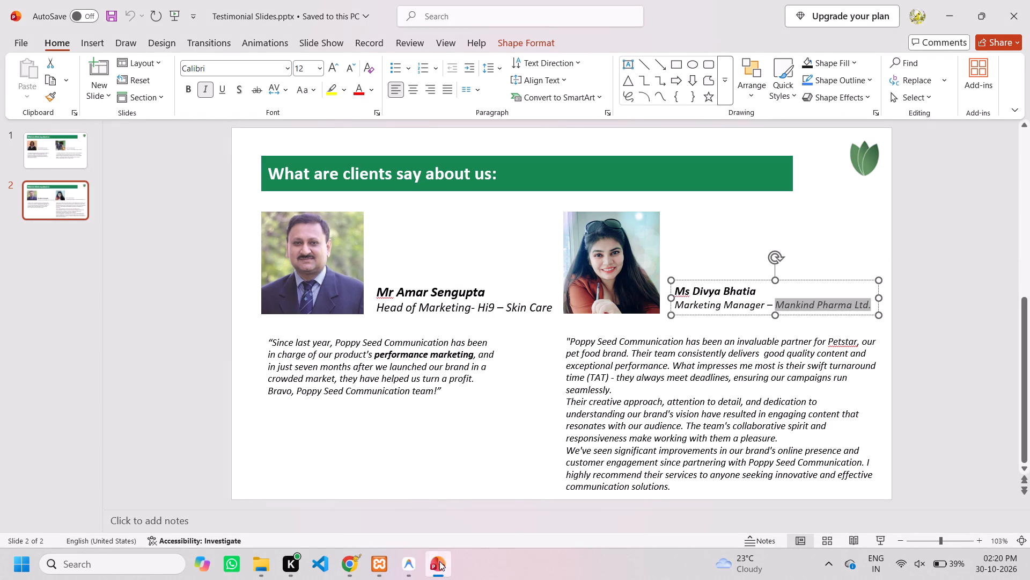
click(442, 570)
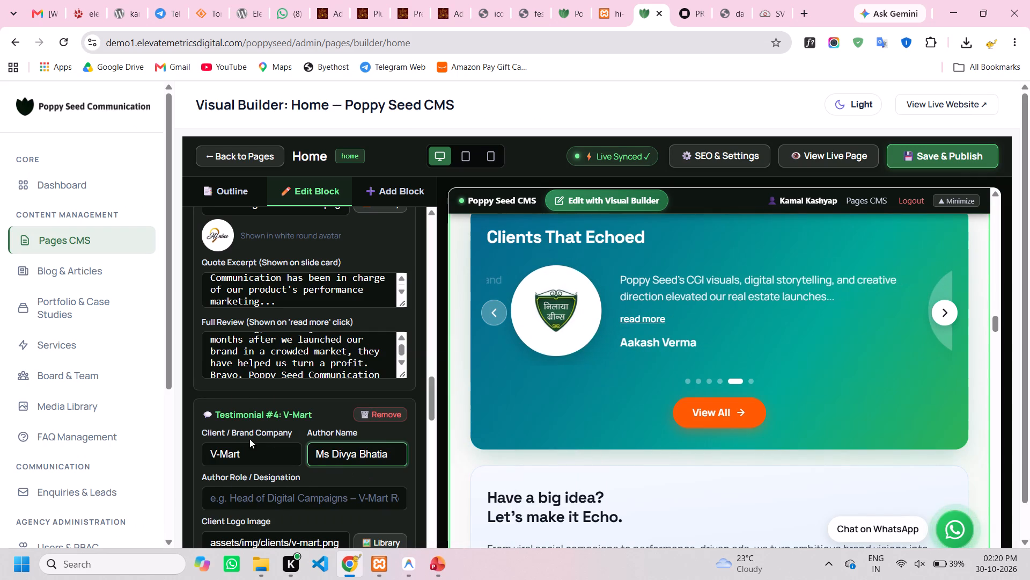
drag(252, 448, 207, 446)
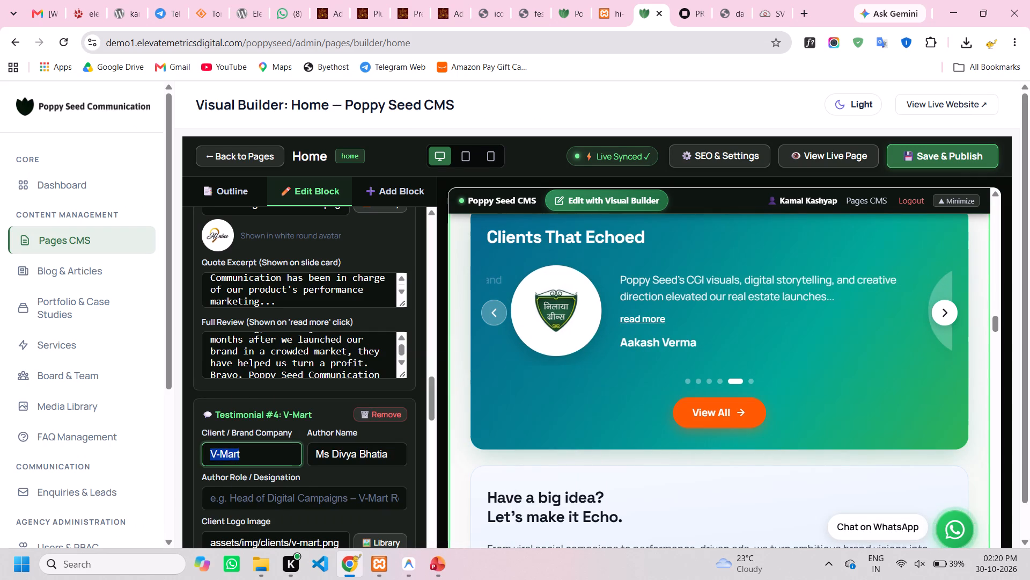
key(ctrl+v)
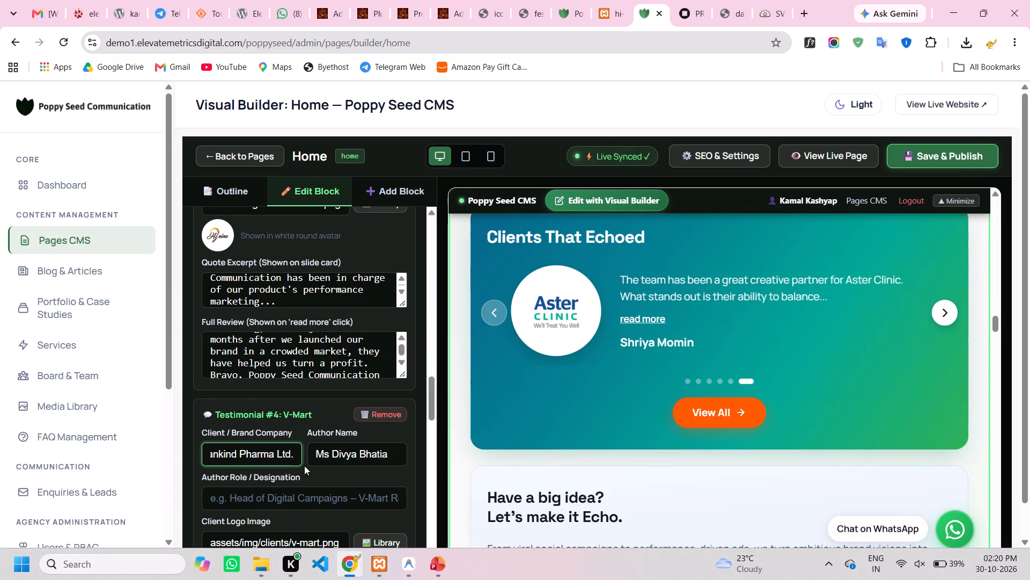
Set Testimonial #4's client logo to the mankind image from the media library.
scroll(290, 483, down, 2)
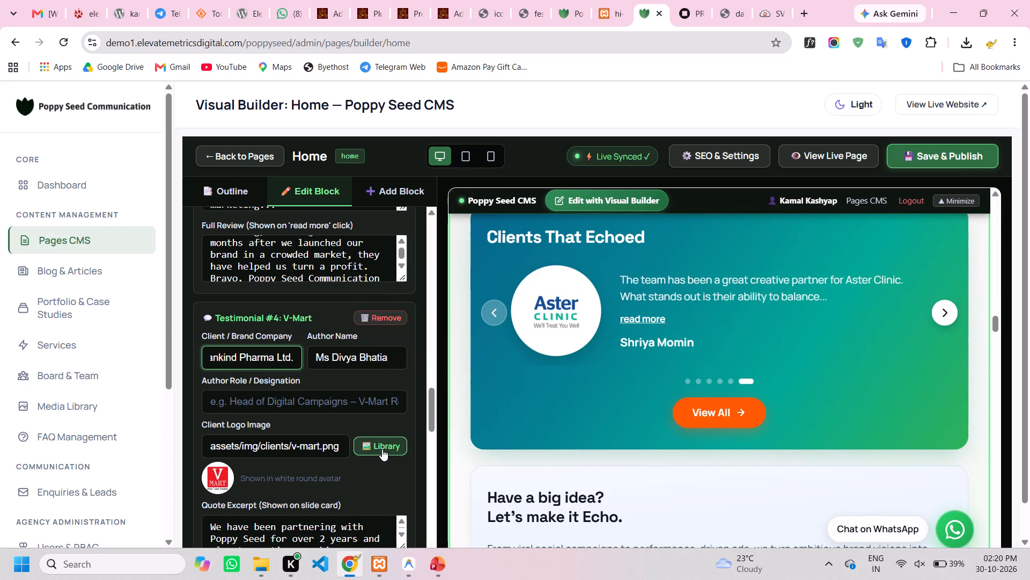
click(379, 446)
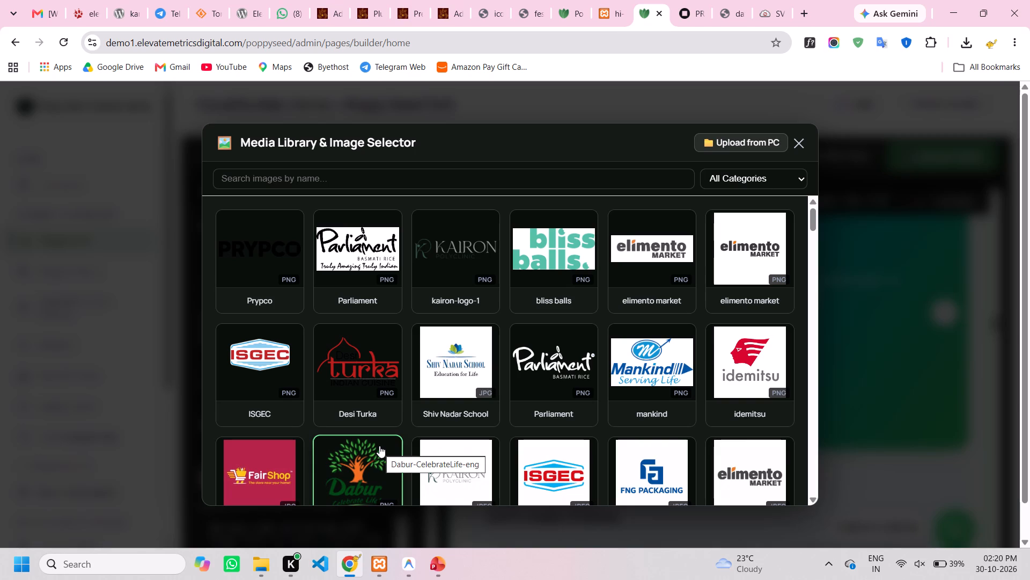
click(635, 364)
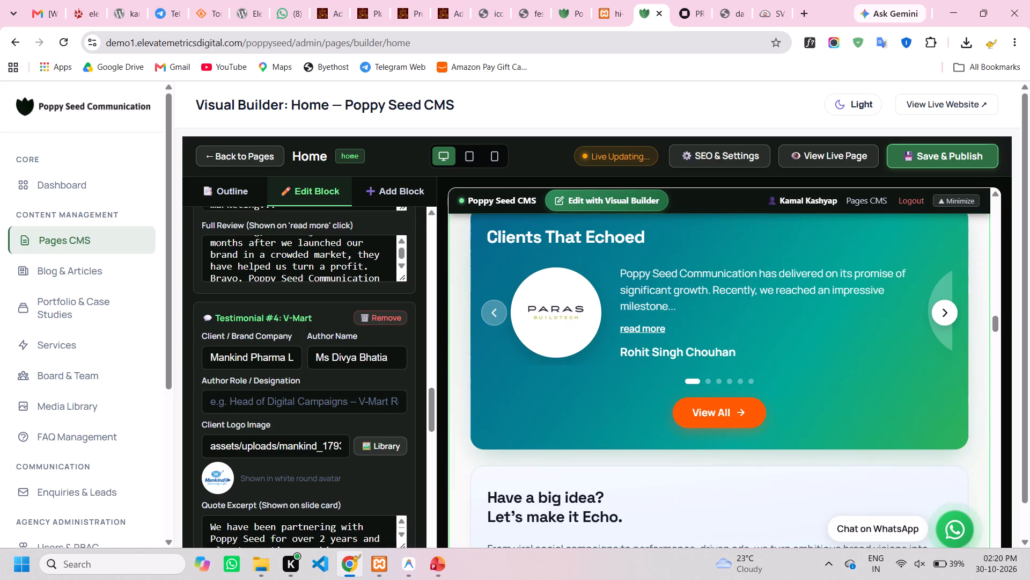
Replace Testimonial #4's full review with the complete Mankind Pharma review copied from slide 2 in PowerPoint, without the opening quotation mark.
click(432, 560)
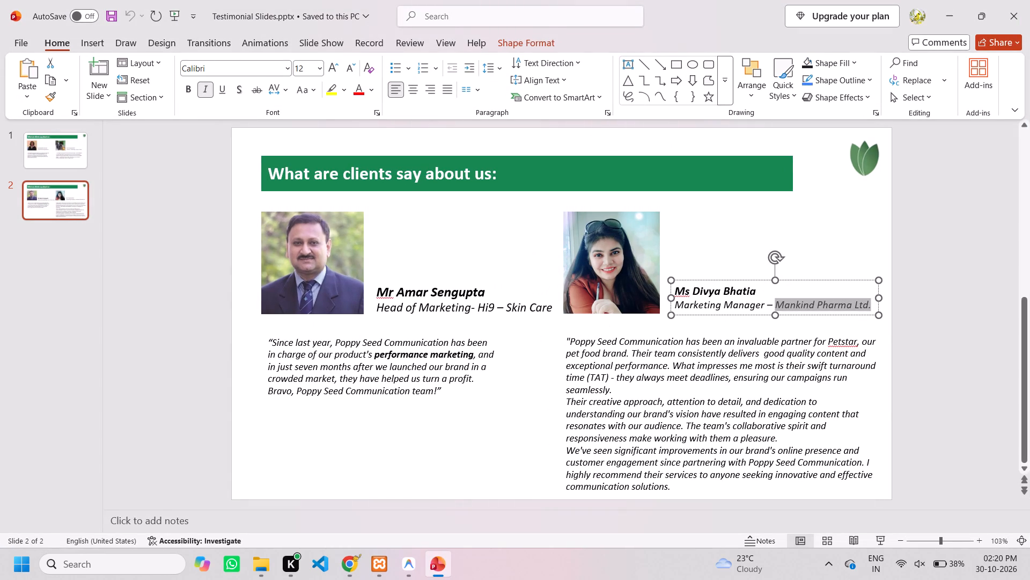
drag(571, 339, 659, 472)
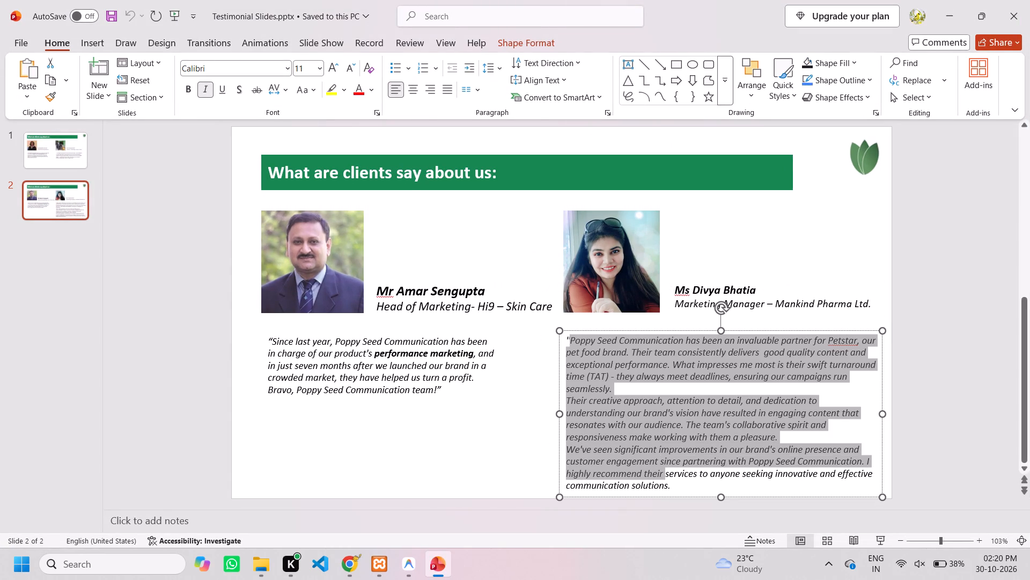
drag(659, 472, 672, 481)
key(ctrl+c)
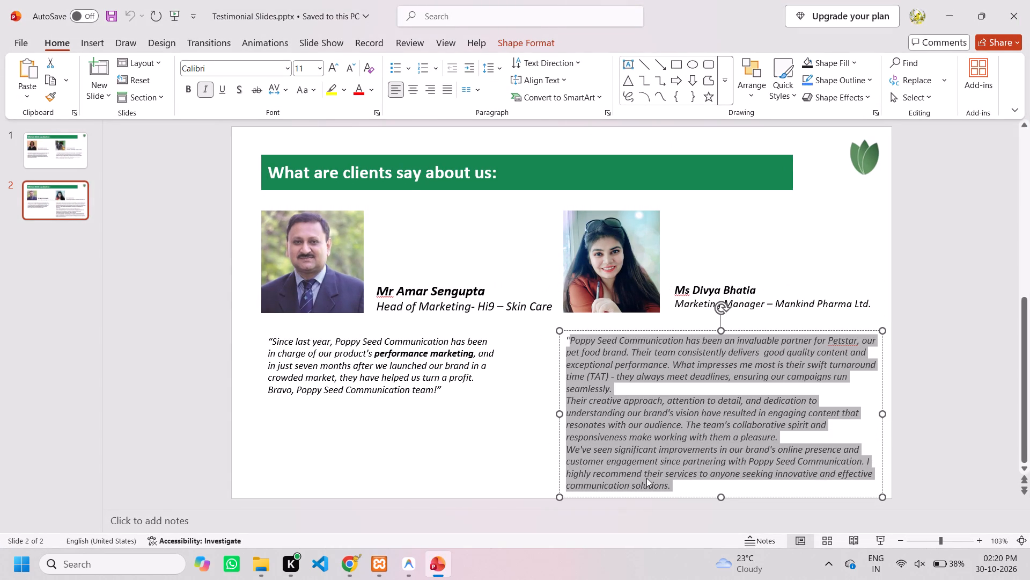
click(354, 571)
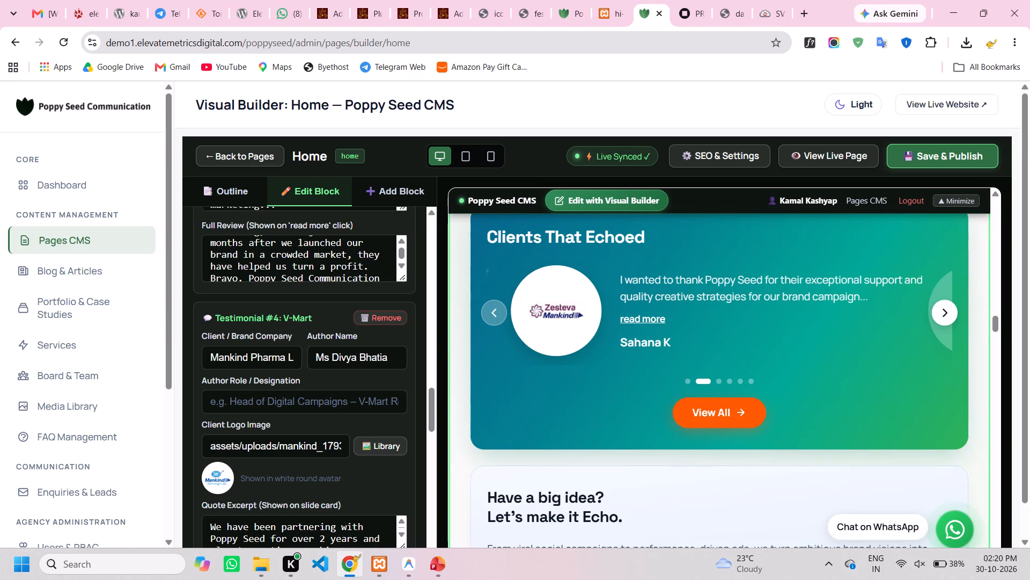
scroll(315, 476, down, 2)
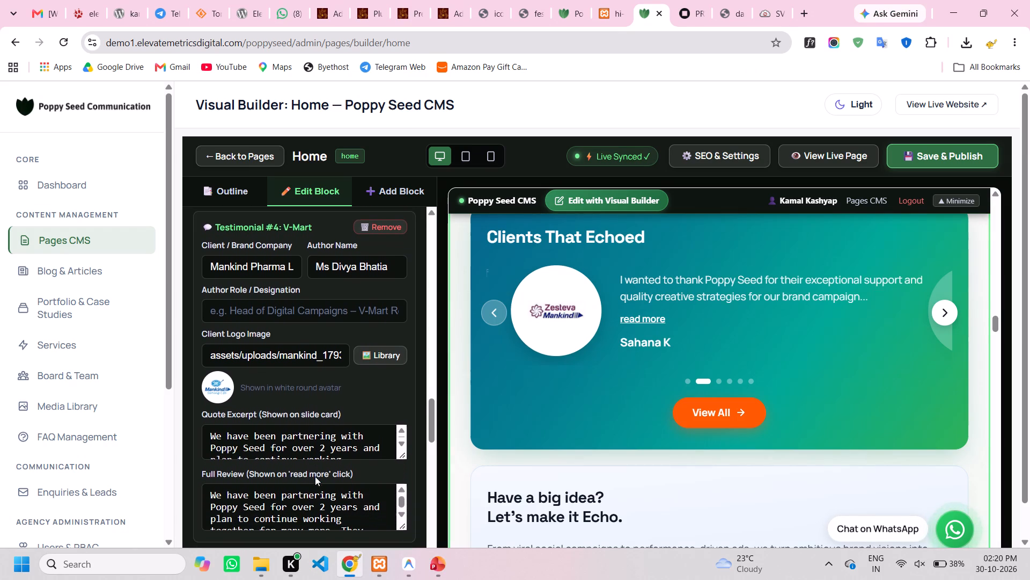
scroll(315, 476, down, 1)
click(315, 476)
key(ctrl+a)
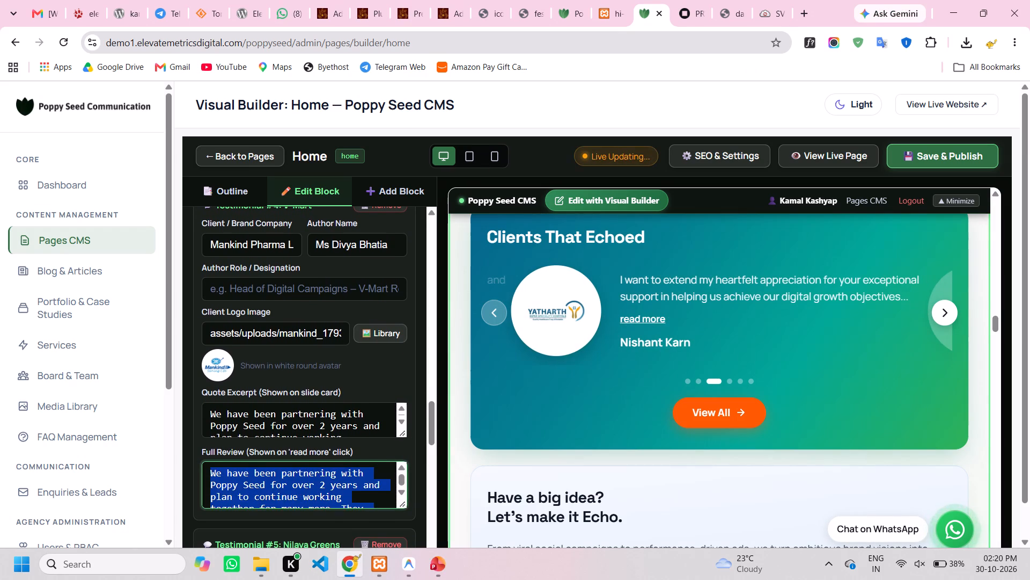
key(ctrl+v)
key(BackSpace)
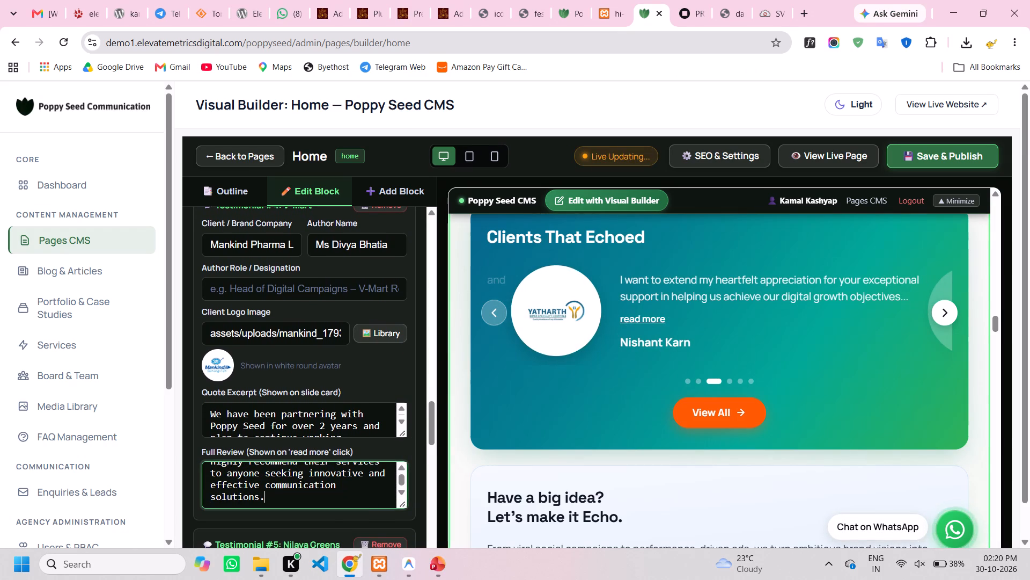
Replace Testimonial #4's quote excerpt with the first paragraph of the Mankind Pharma review from the PowerPoint slide, ending it with "seamlessly...".
click(430, 557)
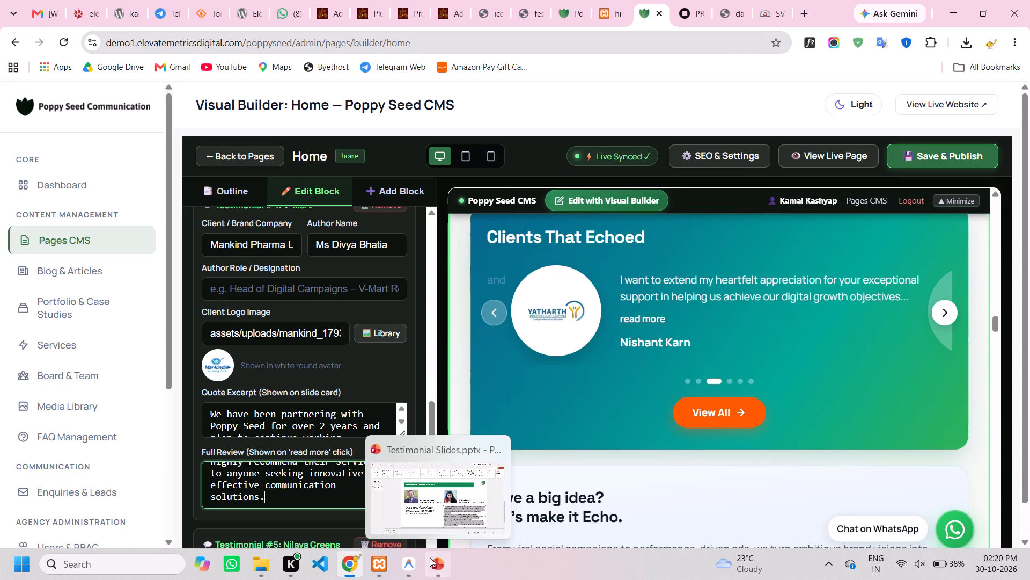
click(600, 388)
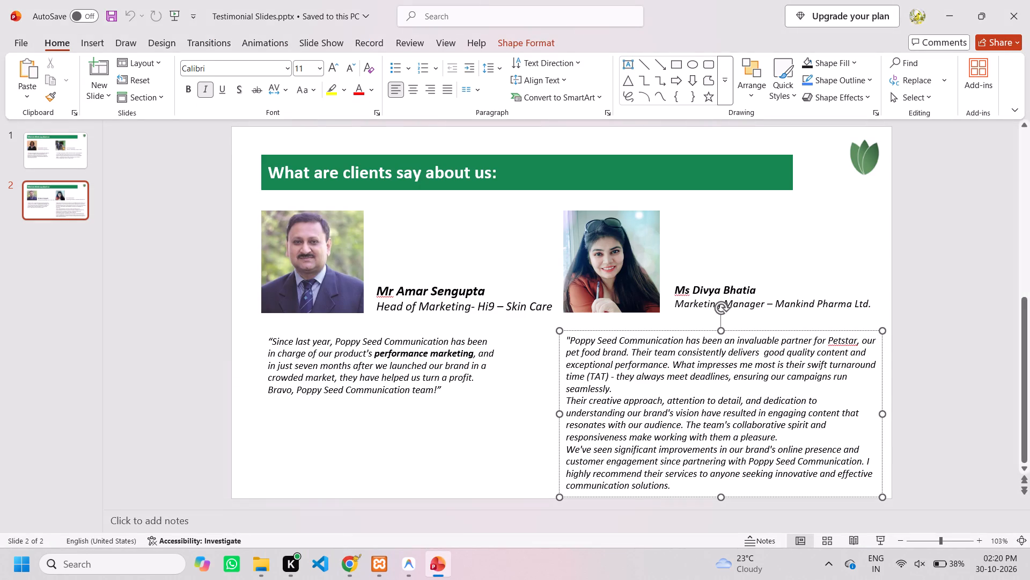
drag(570, 338, 602, 381)
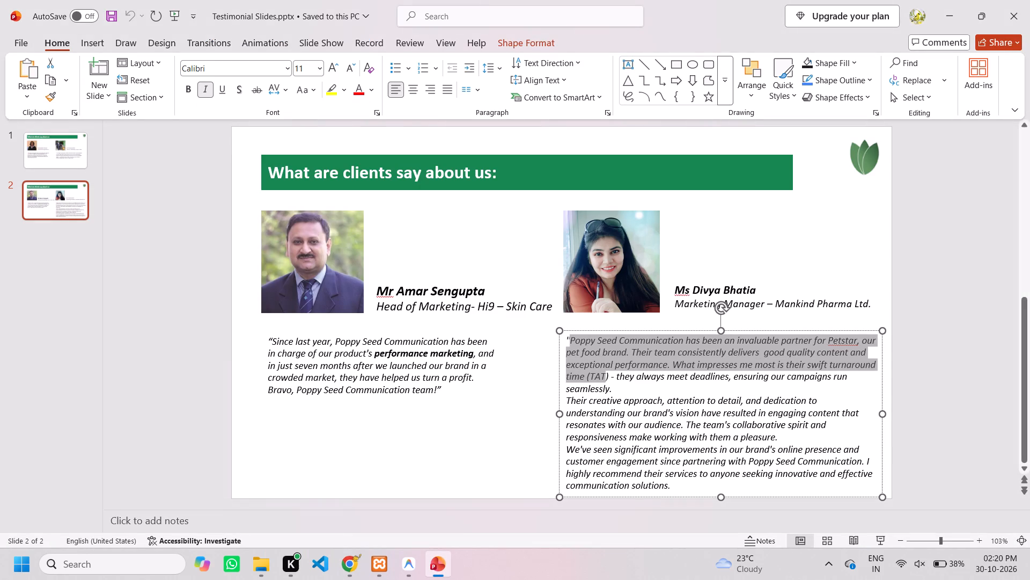
drag(602, 381, 614, 387)
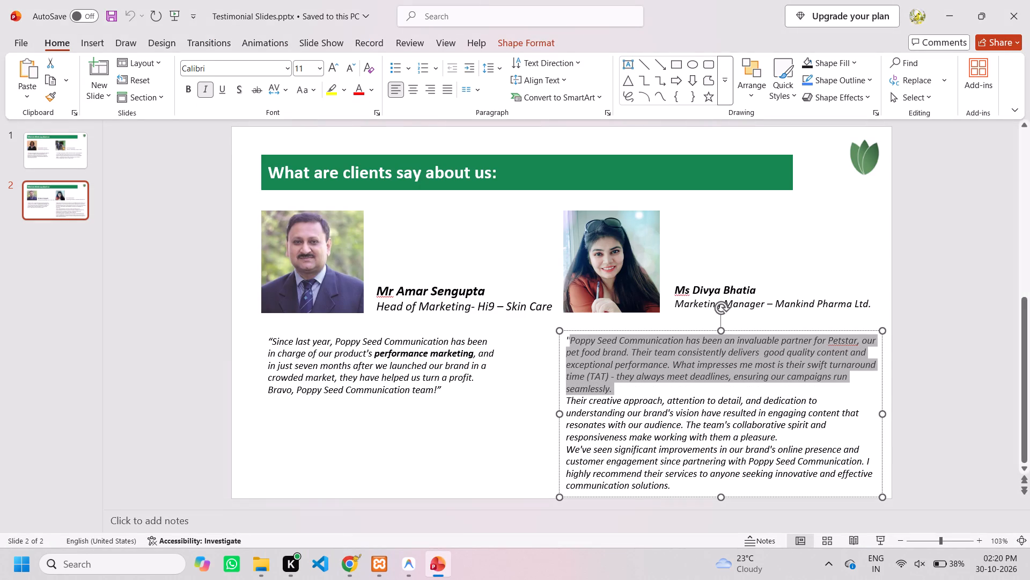
drag(614, 387, 614, 387)
key(ctrl+c)
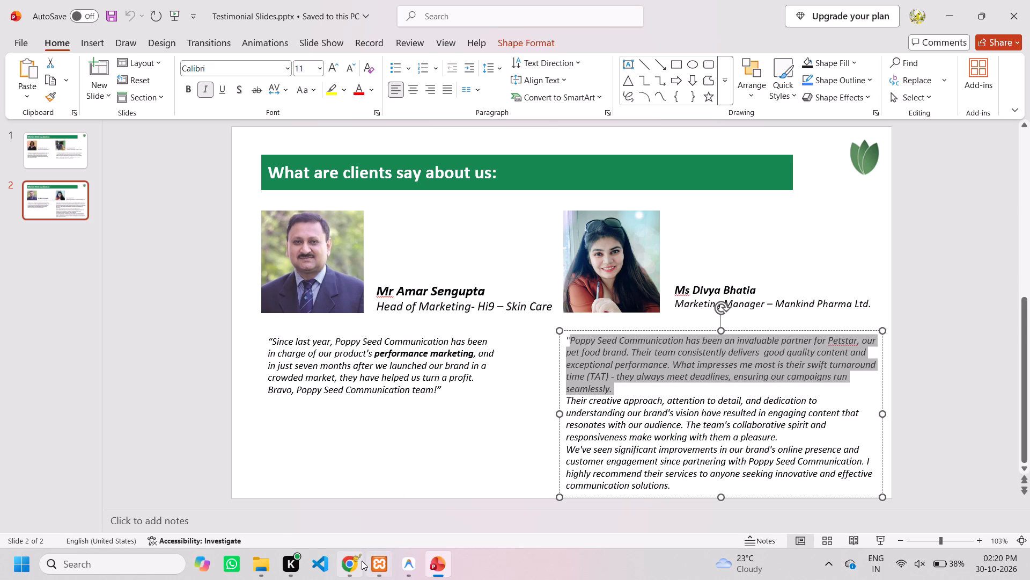
click(362, 561)
click(291, 423)
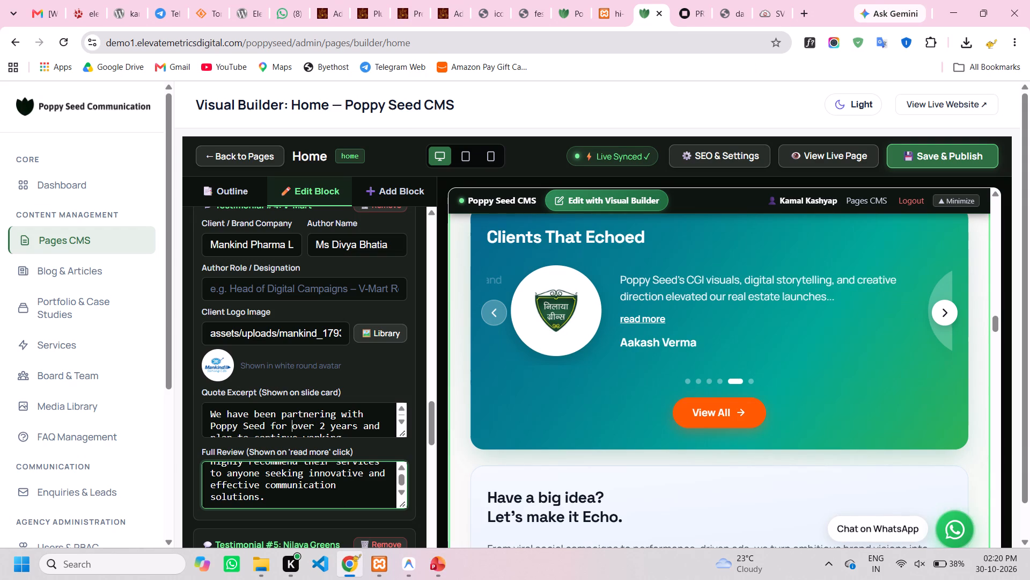
key(ctrl+a)
key(ctrl+v)
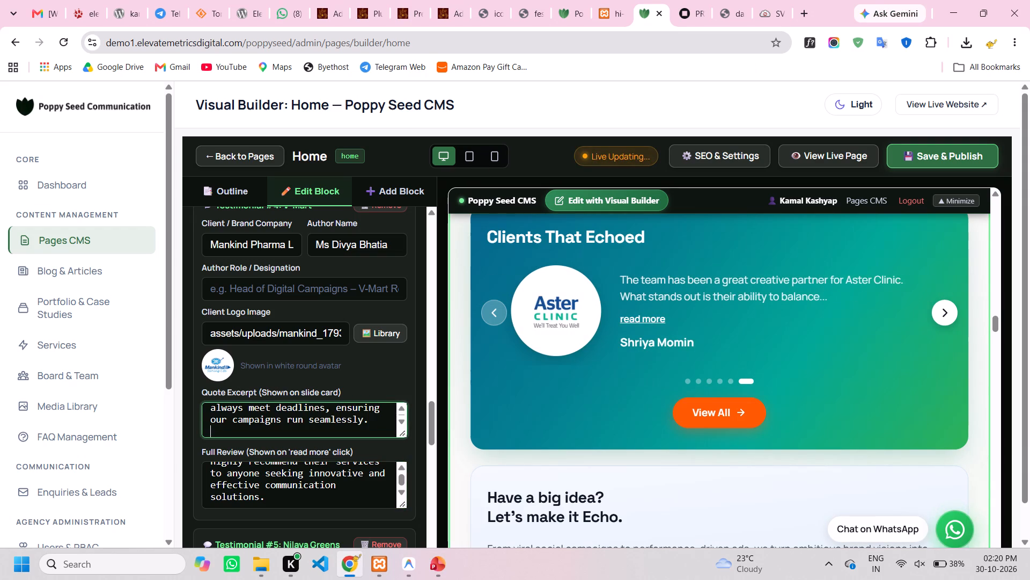
key(BackSpace)
text(..)
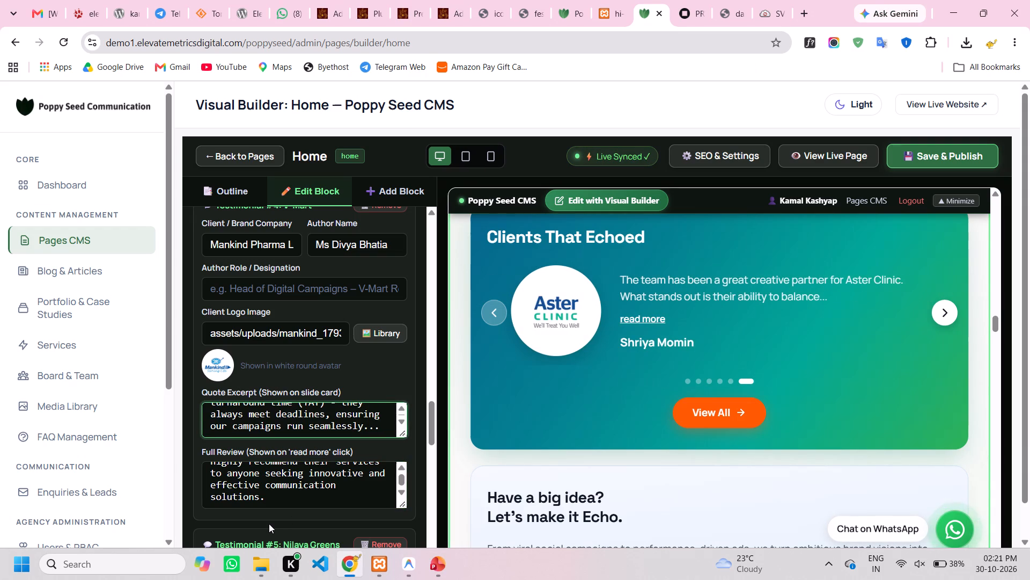
Remove the Nilaya Greens testimonial, Testimonial #5, from the Clients That Echoed reviews.
scroll(269, 523, down, 2)
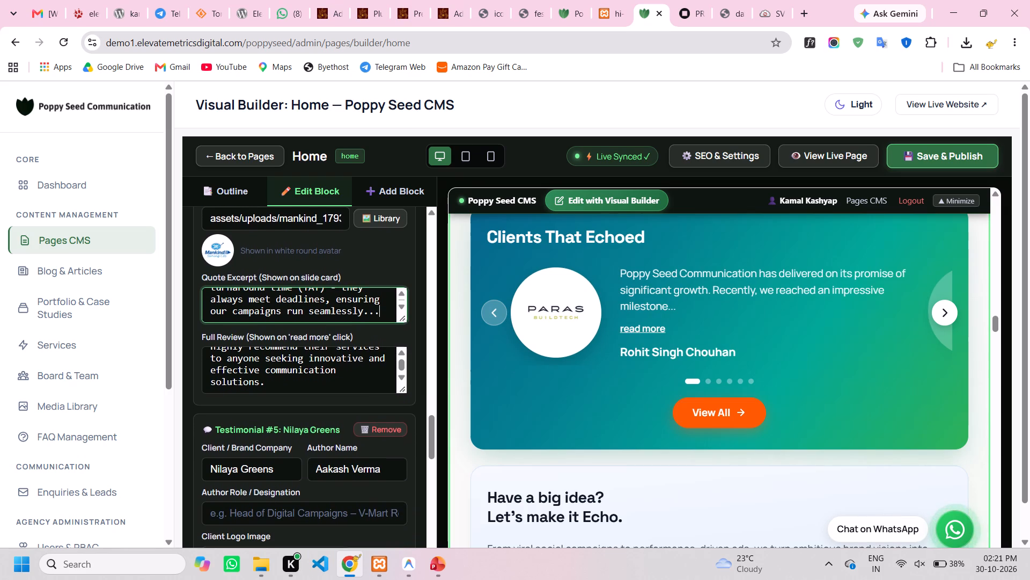
scroll(269, 523, down, 1)
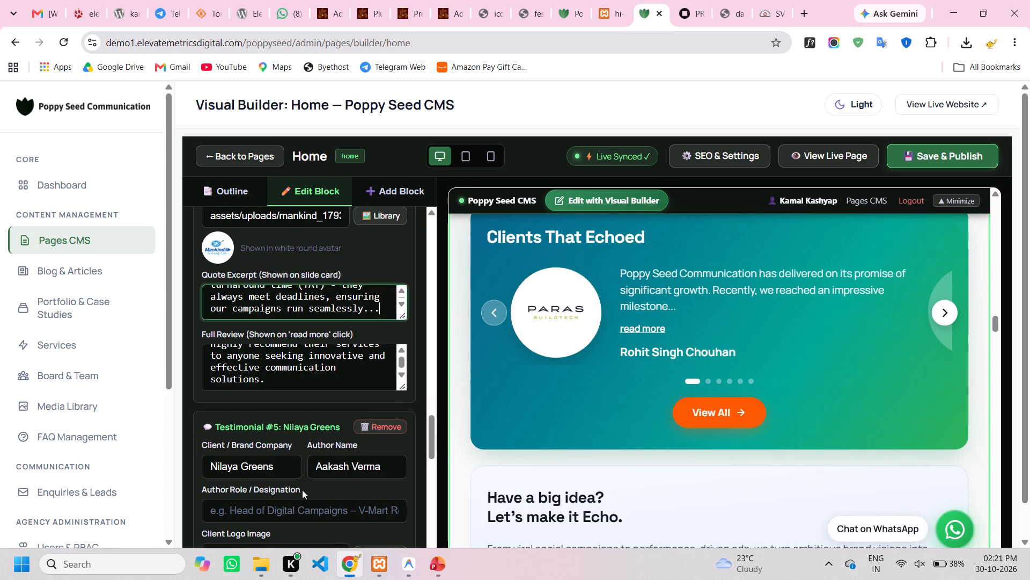
scroll(302, 490, down, 4)
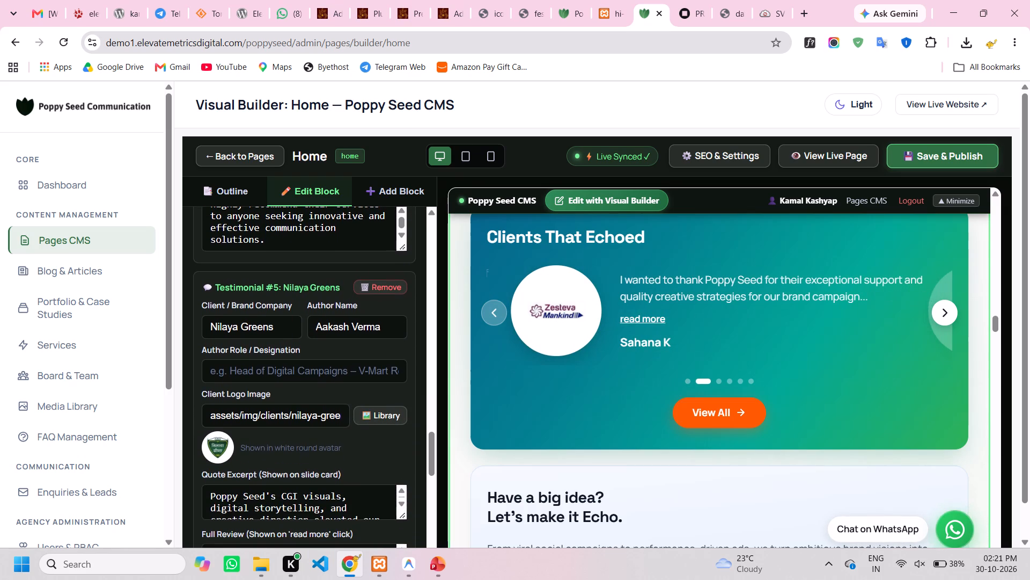
scroll(302, 490, down, 4)
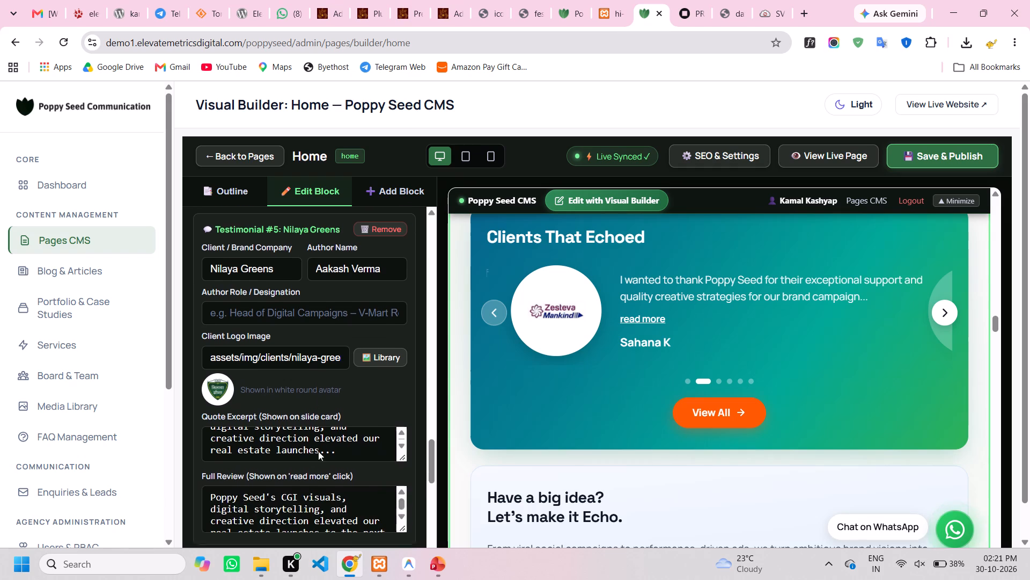
scroll(318, 451, down, 2)
scroll(318, 451, up, 1)
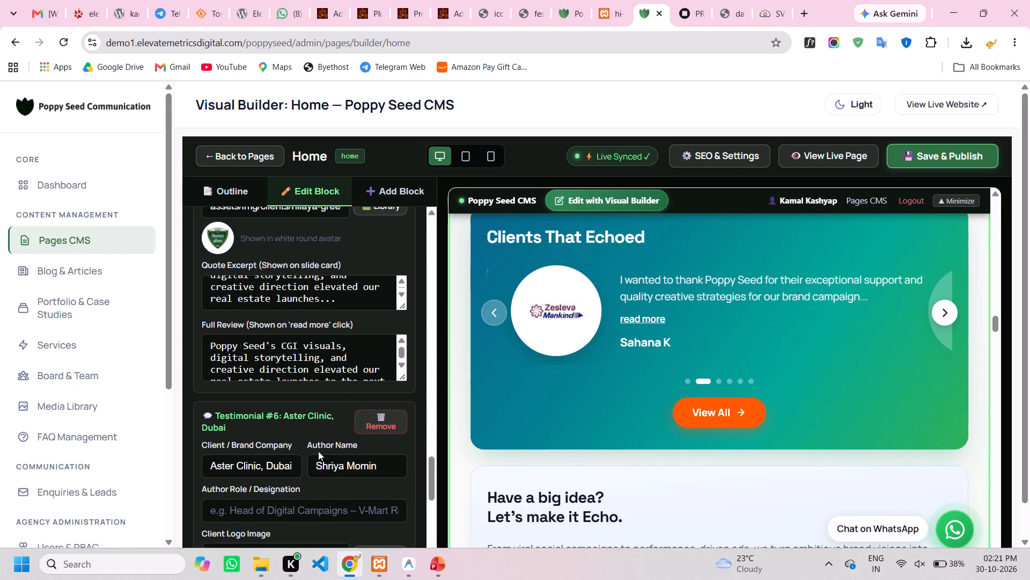
scroll(318, 451, up, 1)
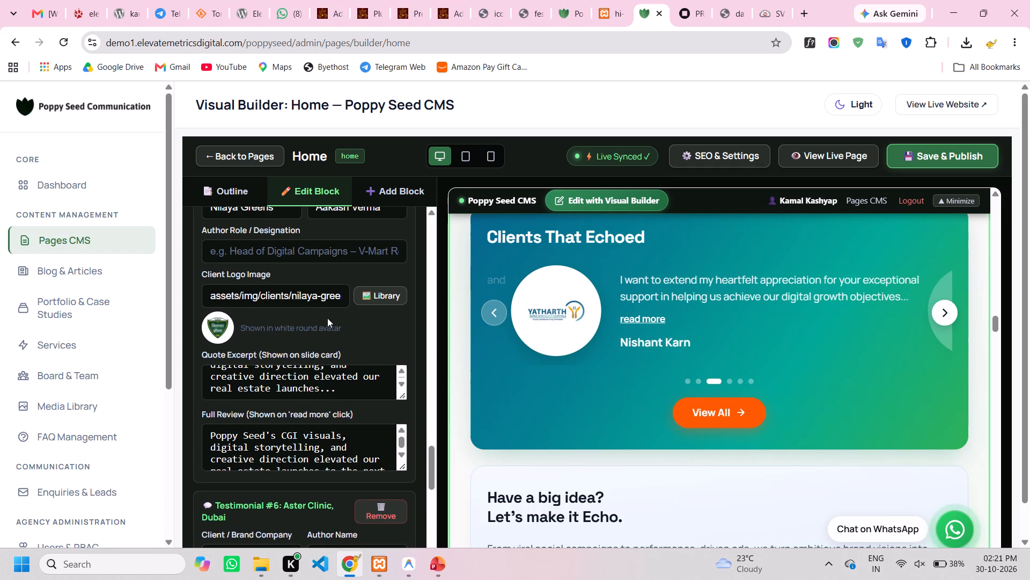
scroll(327, 318, up, 2)
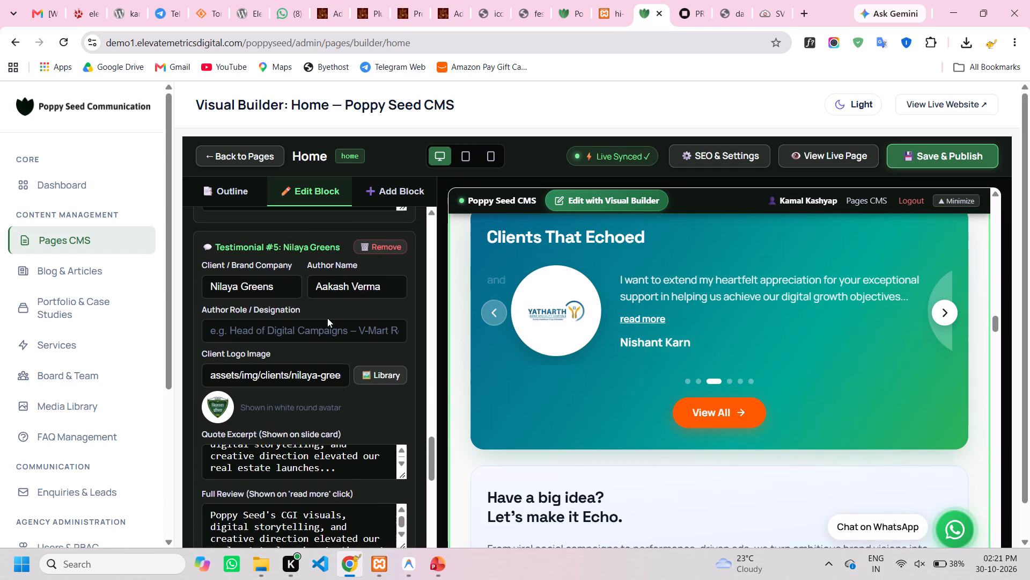
scroll(327, 318, up, 2)
scroll(327, 318, down, 4)
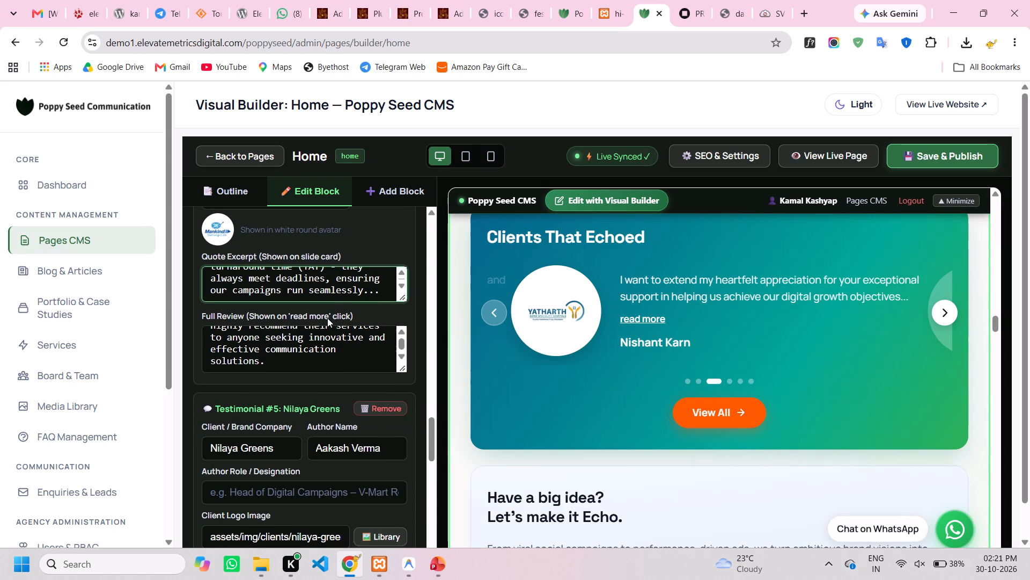
click(367, 403)
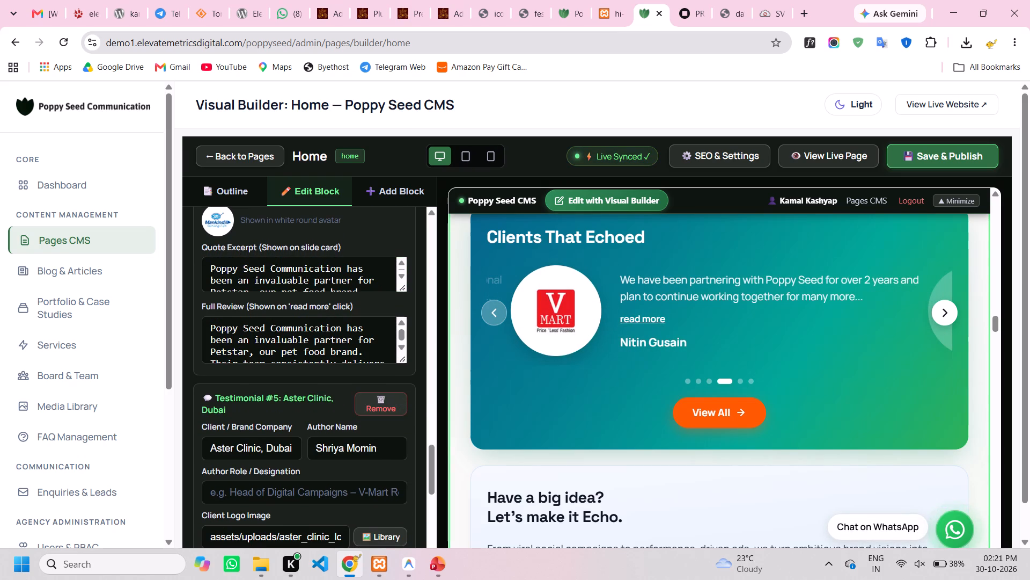
Apply the edited testimonials block to the Home page canvas.
scroll(306, 403, up, 4)
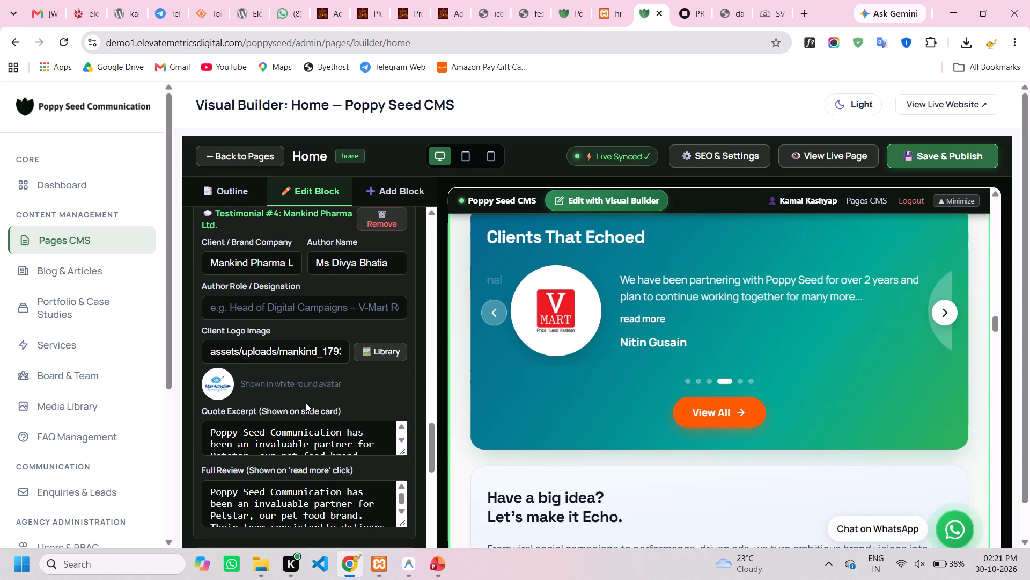
scroll(296, 306, down, 5)
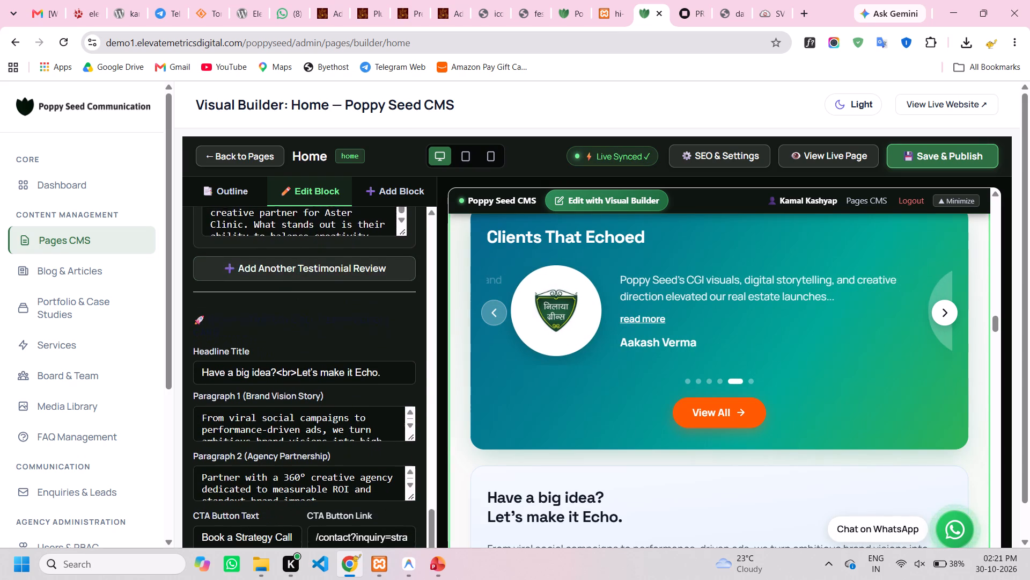
scroll(296, 306, down, 4)
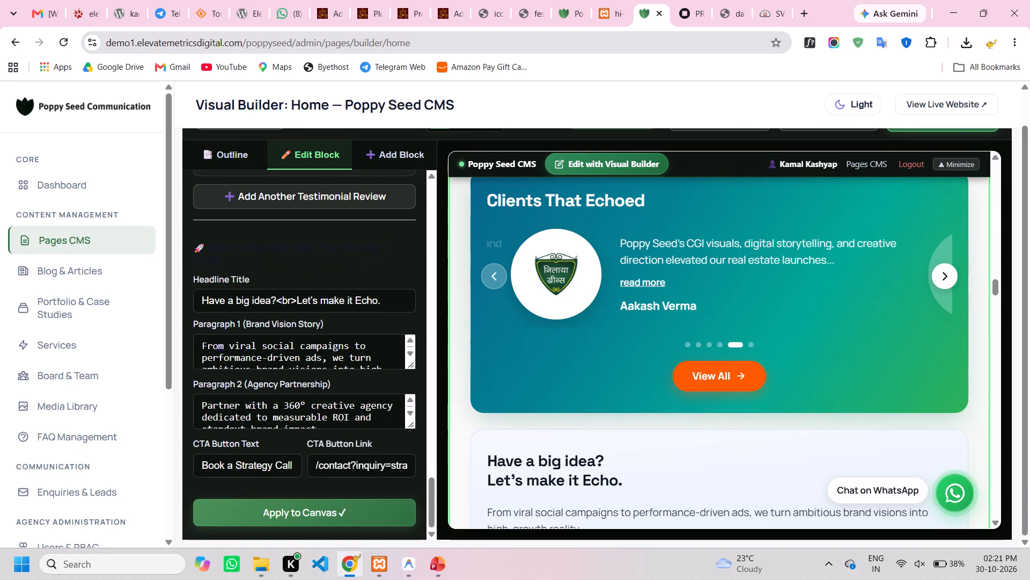
click(298, 514)
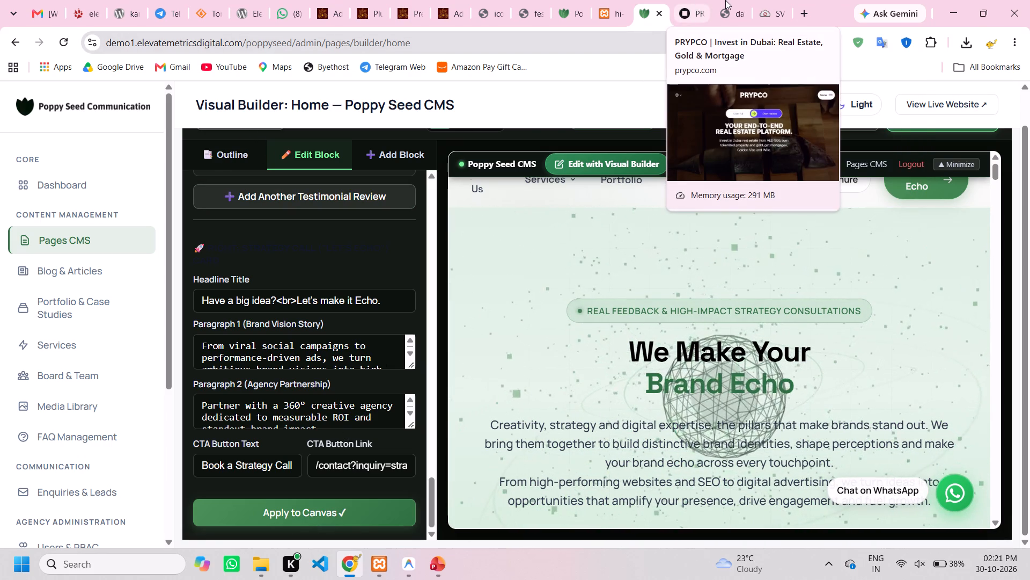
Close the mznari festive-sale-popup.jpg page and return to the Home page's Visual Builder.
click(558, 8)
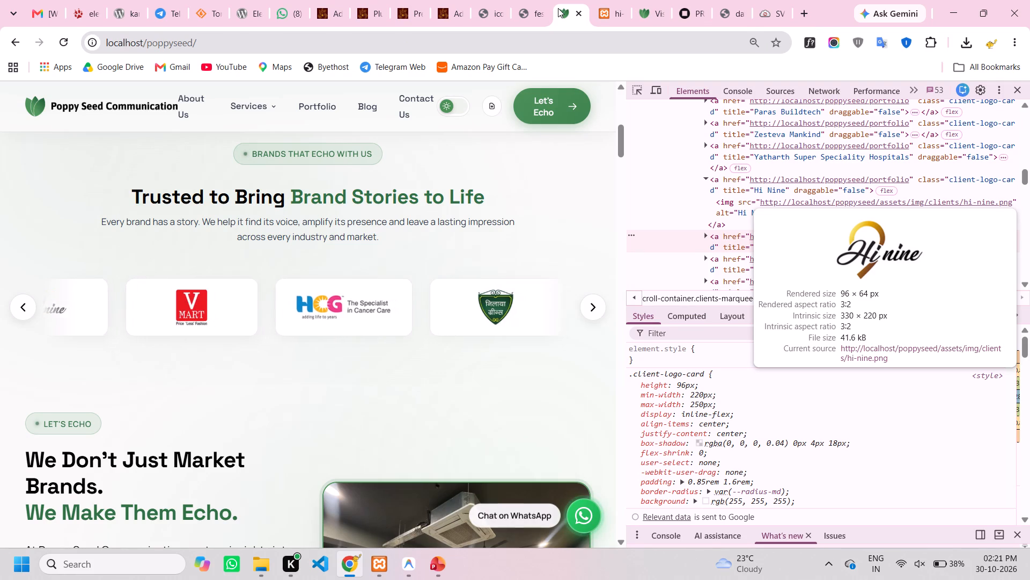
click(526, 5)
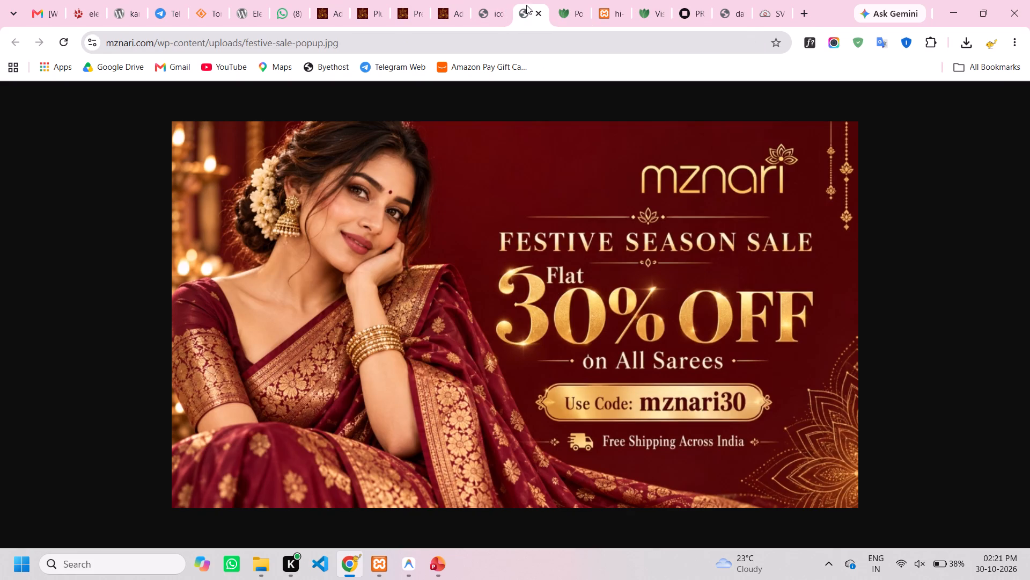
click(540, 12)
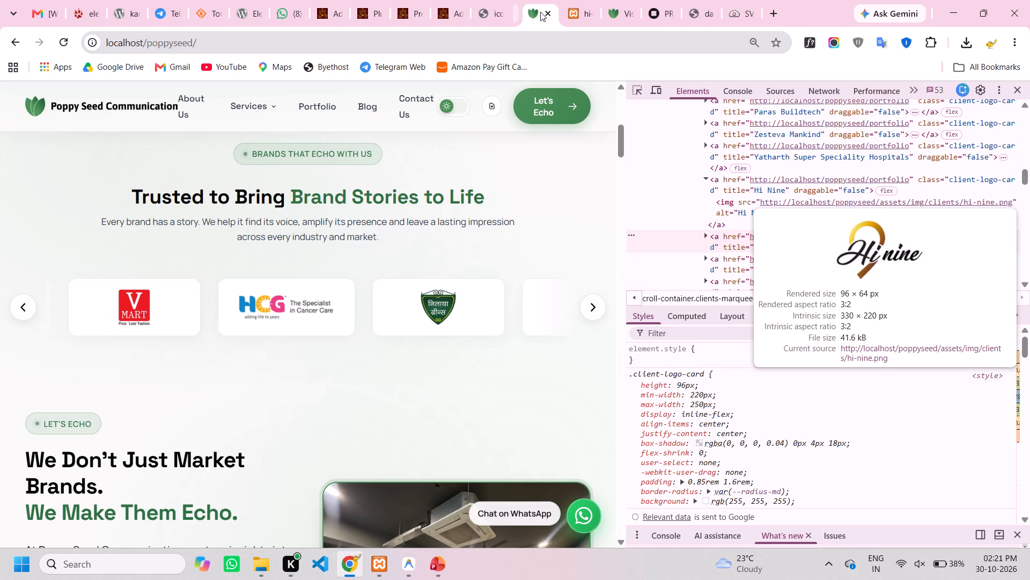
click(607, 6)
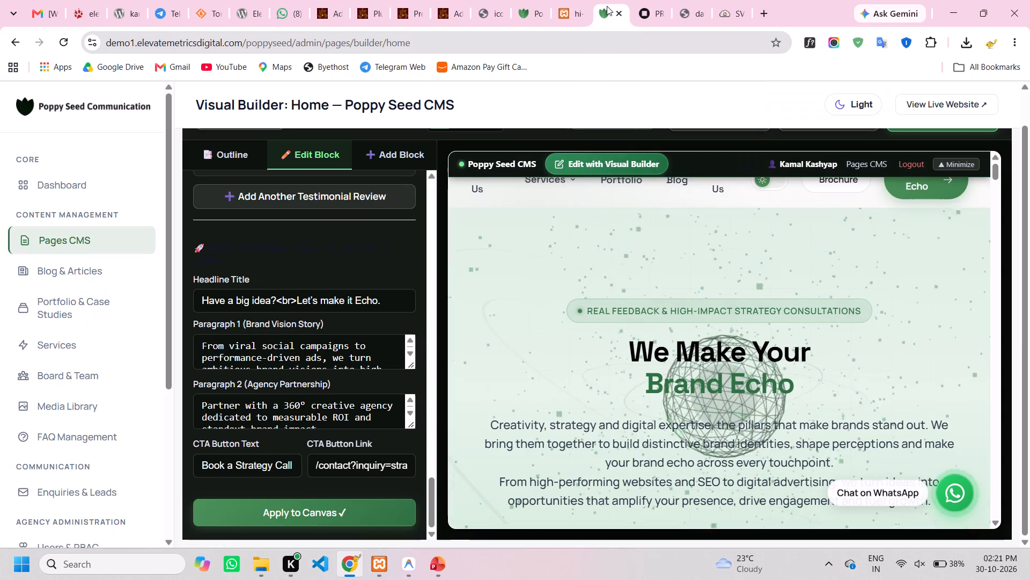
Open the live website and check the logos, excerpts and author names across all slides of the Clients That Echoed carousel.
click(925, 96)
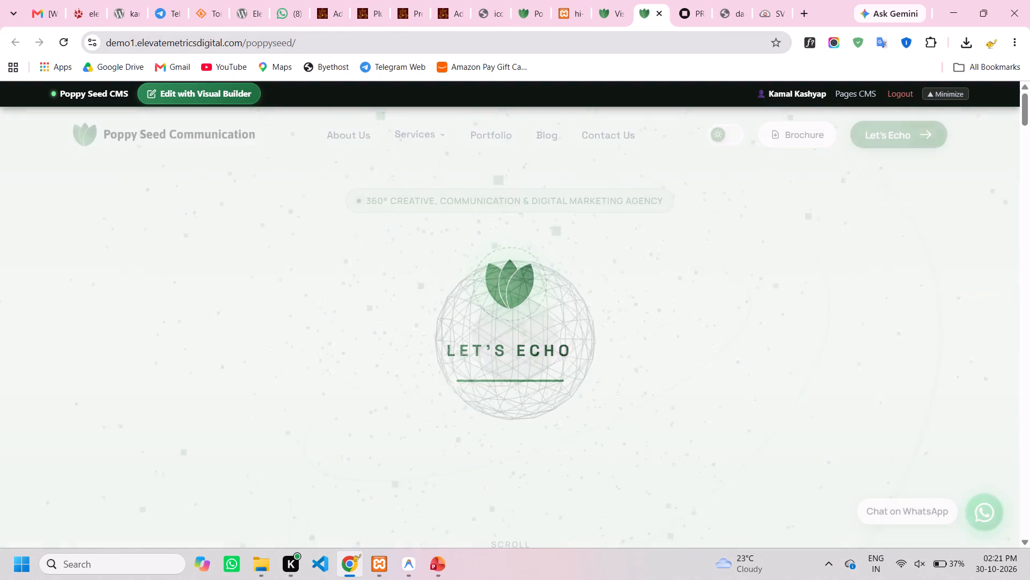
scroll(536, 354, down, 10)
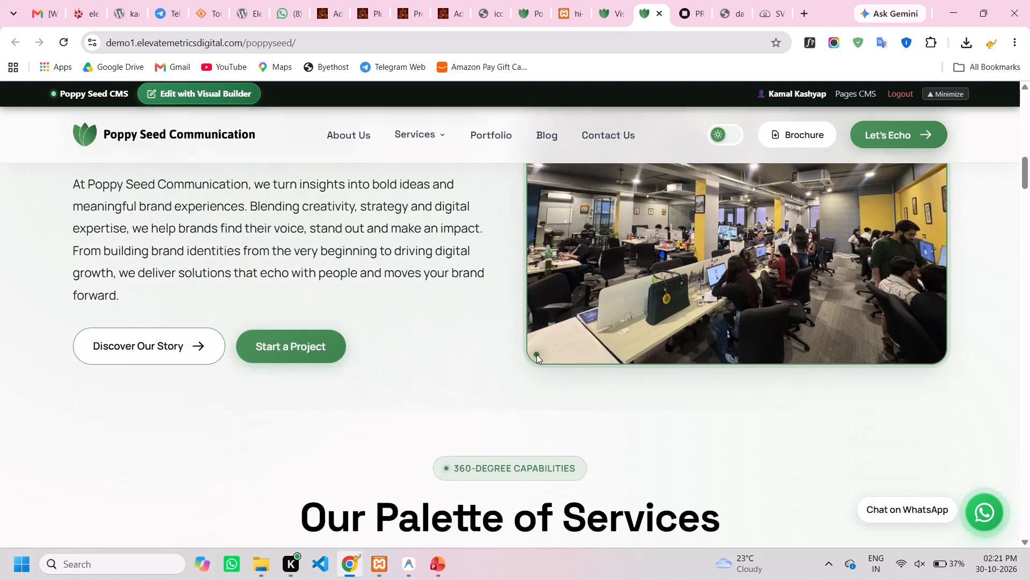
scroll(536, 354, down, 8)
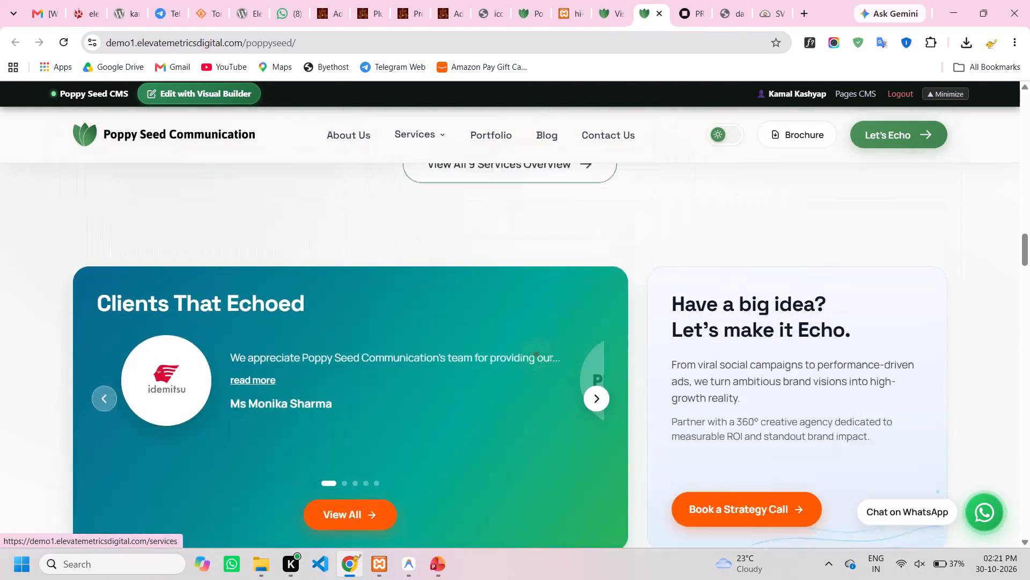
scroll(536, 354, down, 1)
scroll(536, 354, up, 1)
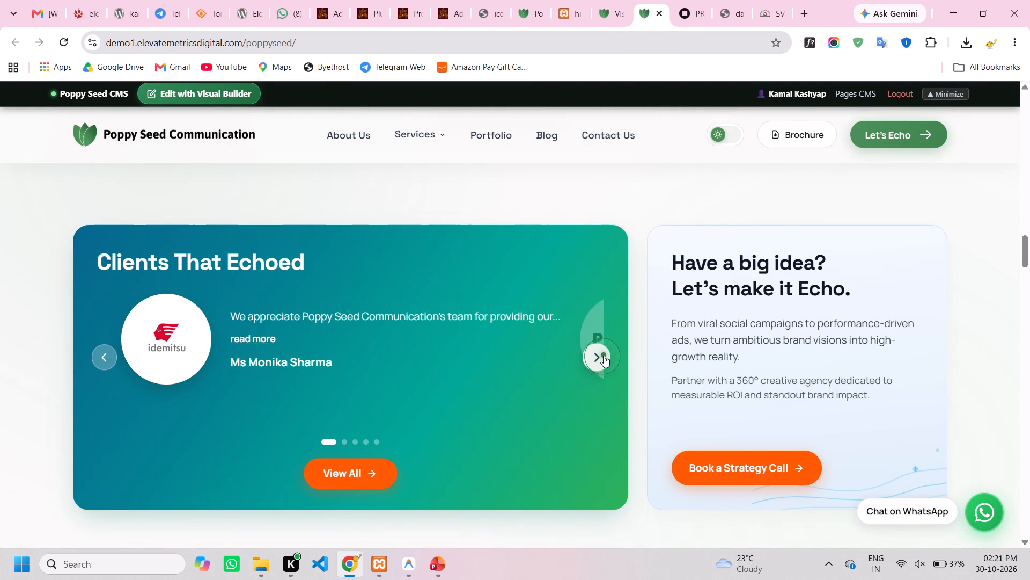
click(604, 356)
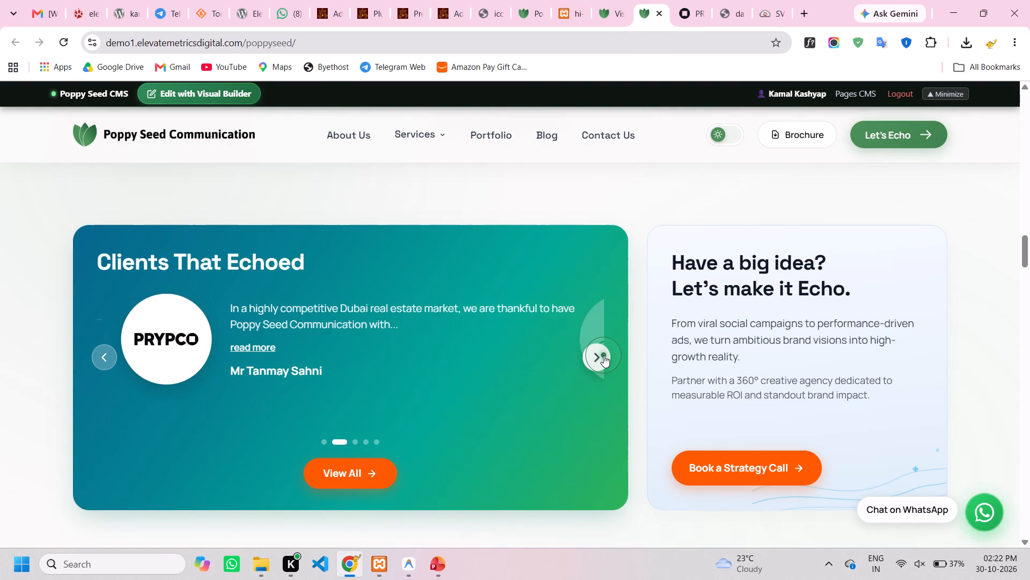
click(604, 356)
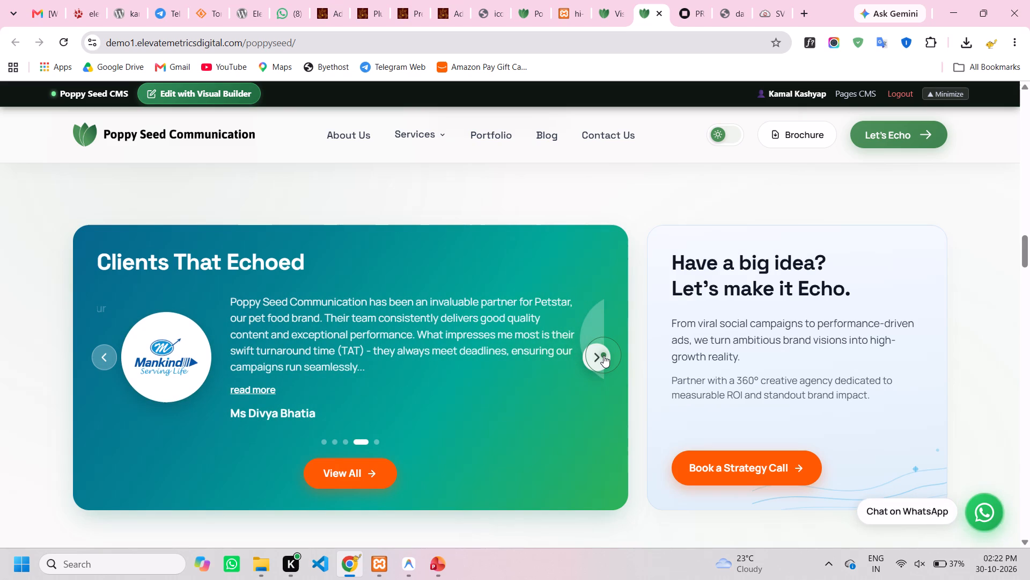
click(604, 356)
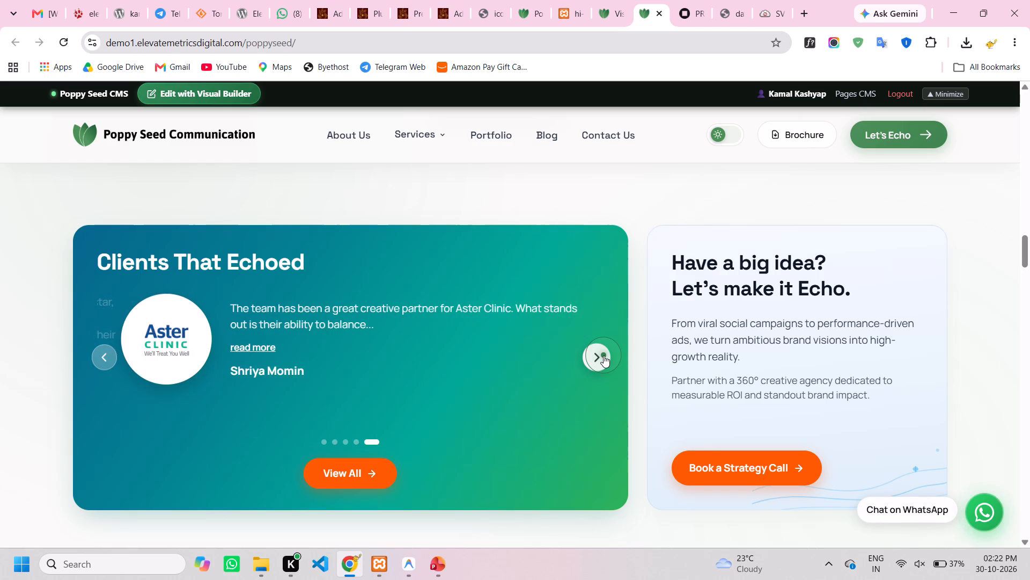
click(604, 356)
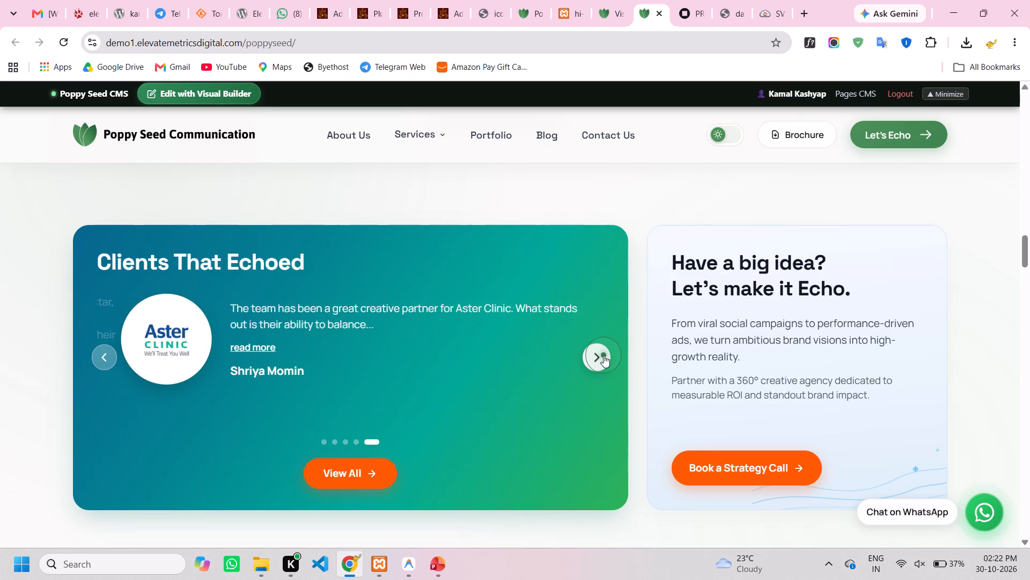
click(604, 356)
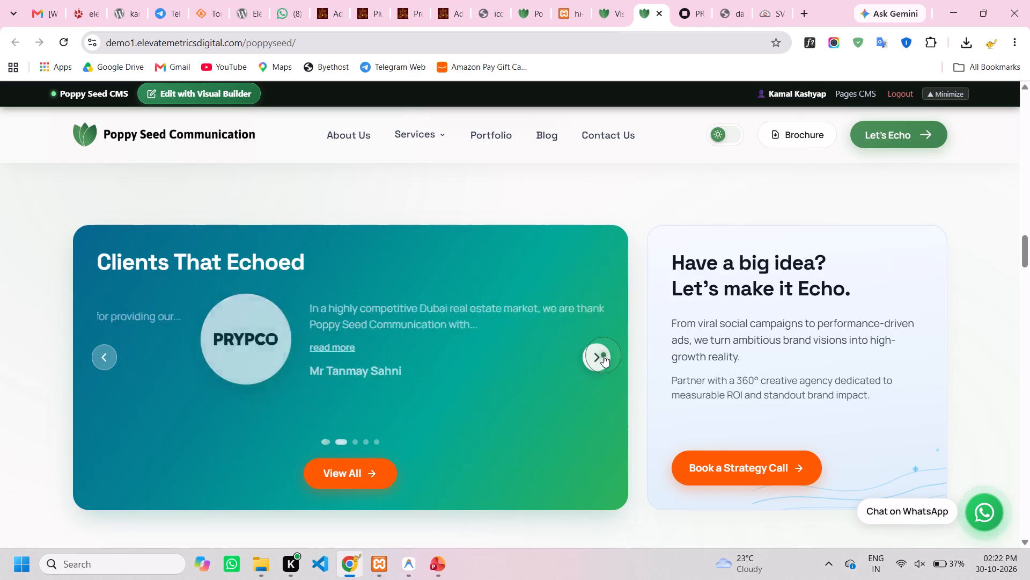
double_click(604, 356)
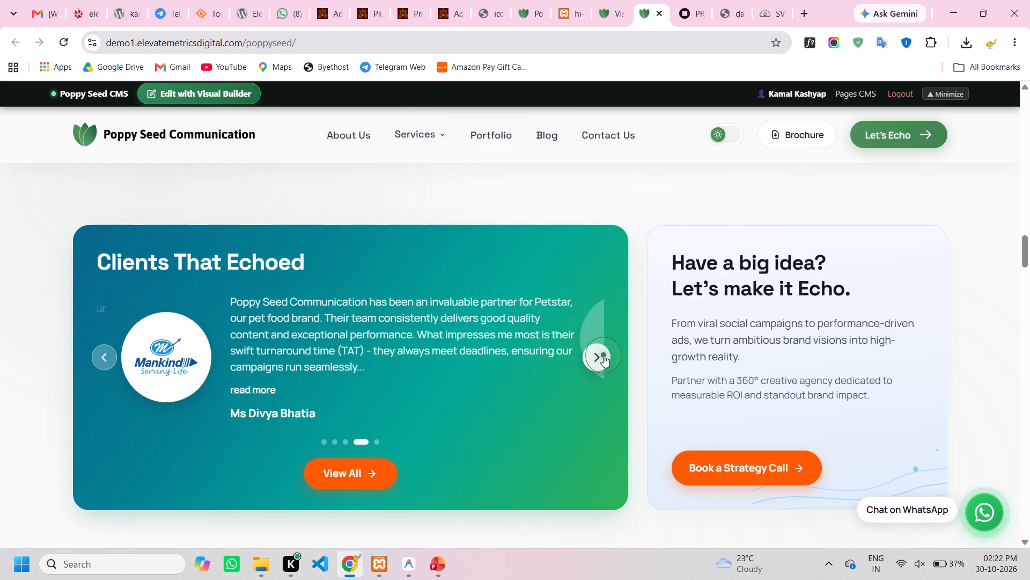
click(604, 356)
click(604, 356)
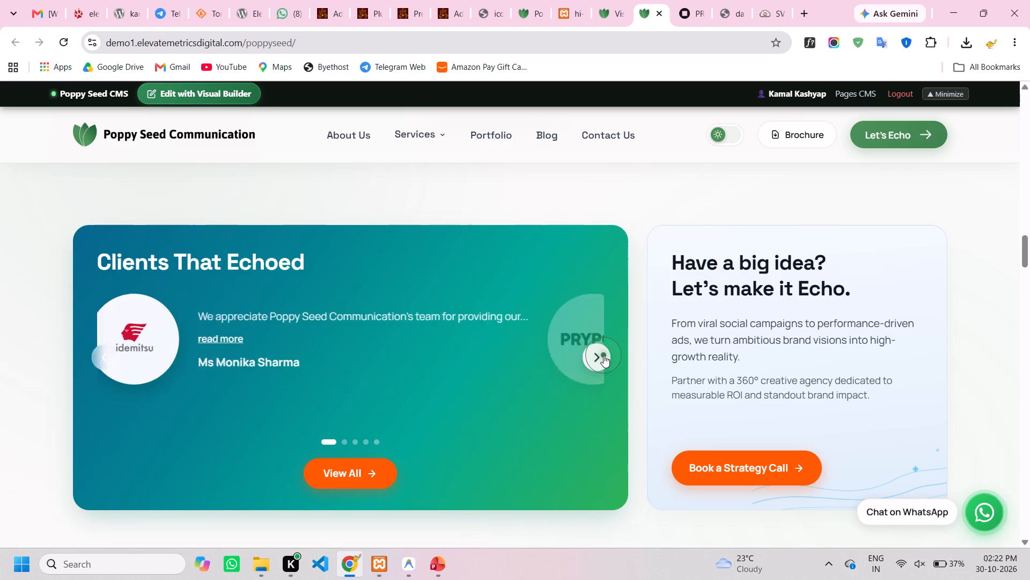
click(604, 356)
click(604, 356)
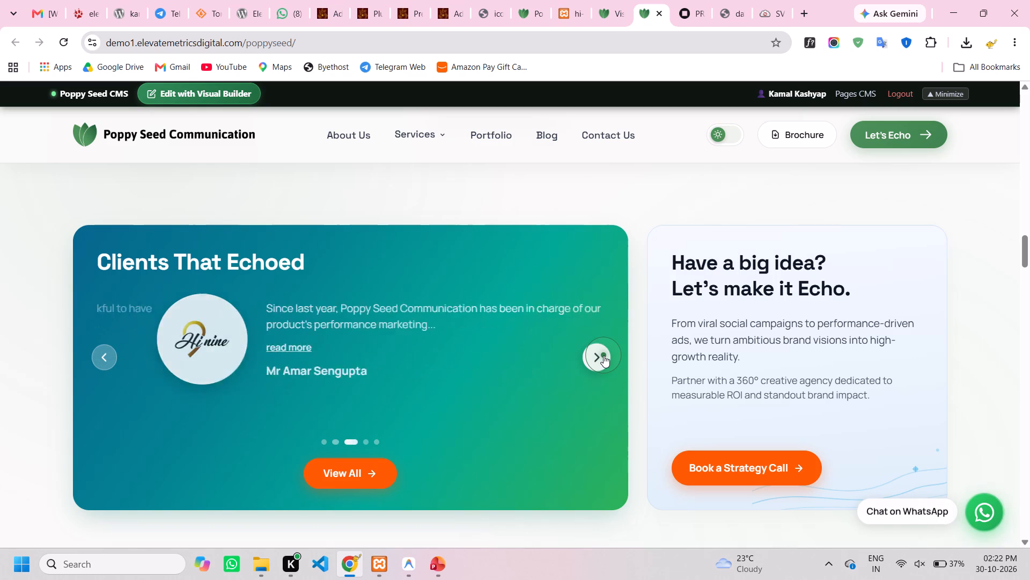
click(604, 356)
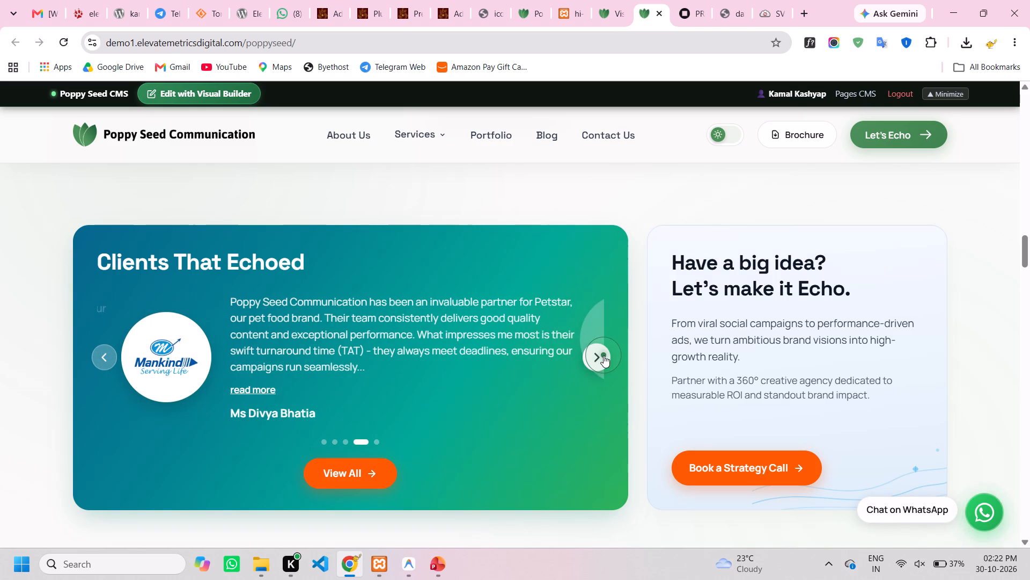
click(604, 356)
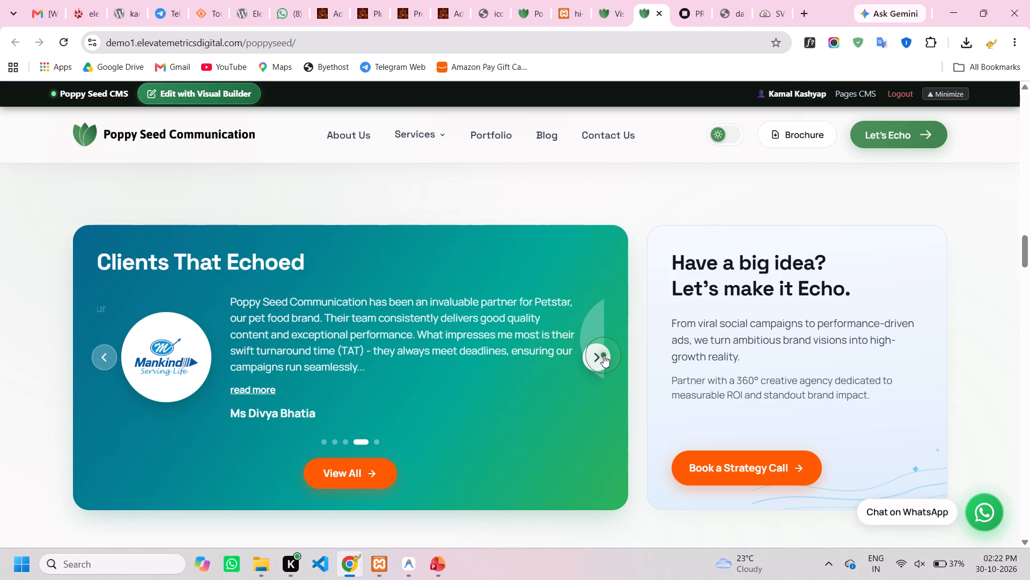
click(604, 356)
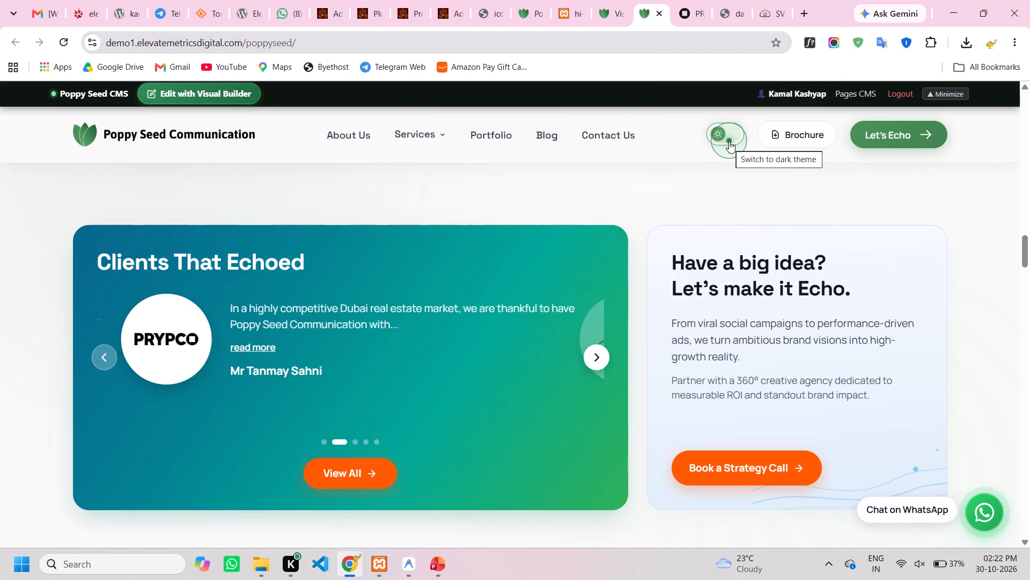
Return to the Home page's Visual Builder and open the Brands That Echo With Us section for editing.
click(610, 7)
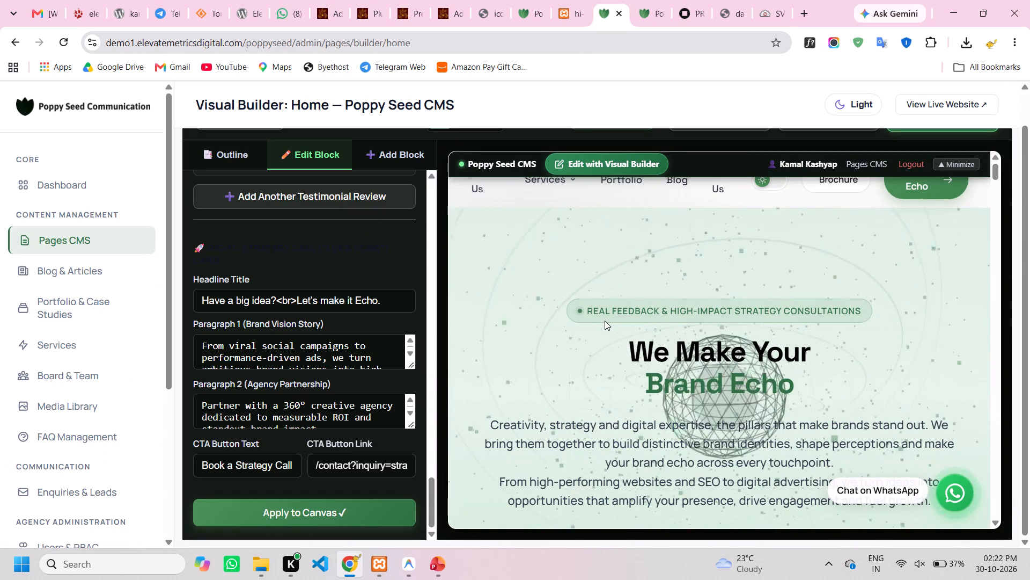
scroll(603, 331, up, 7)
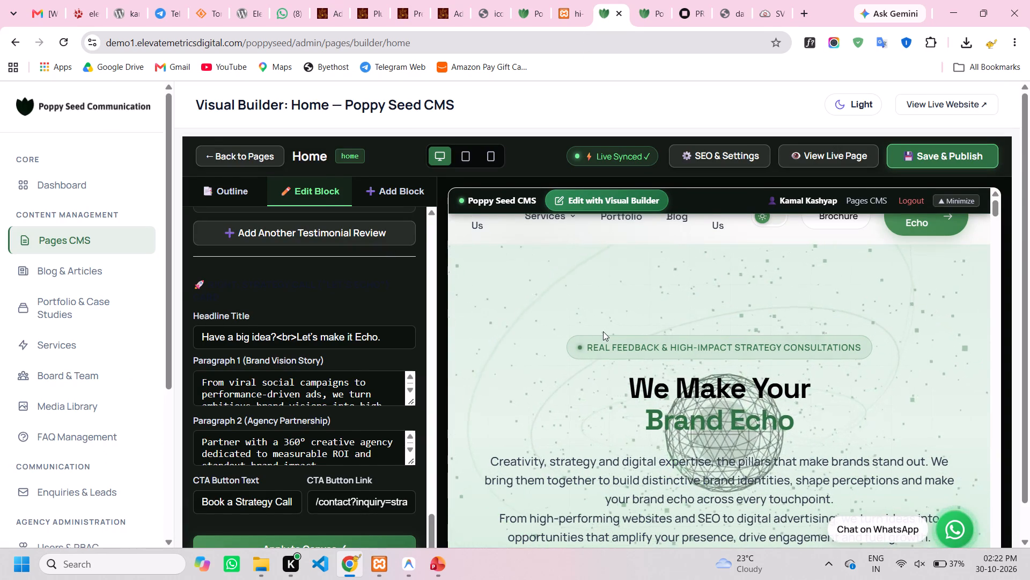
scroll(603, 331, up, 1)
scroll(603, 331, down, 8)
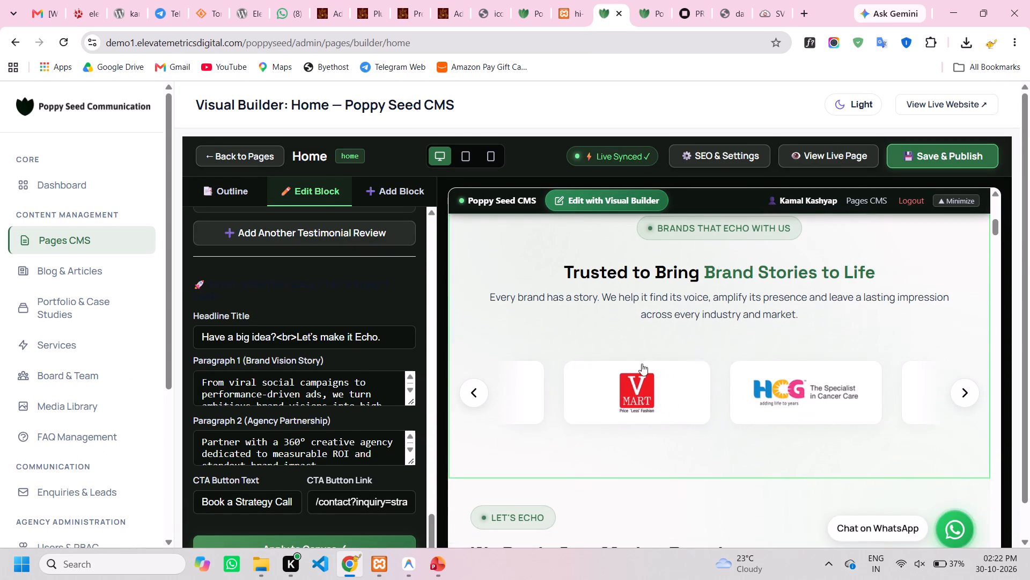
scroll(620, 328, up, 1)
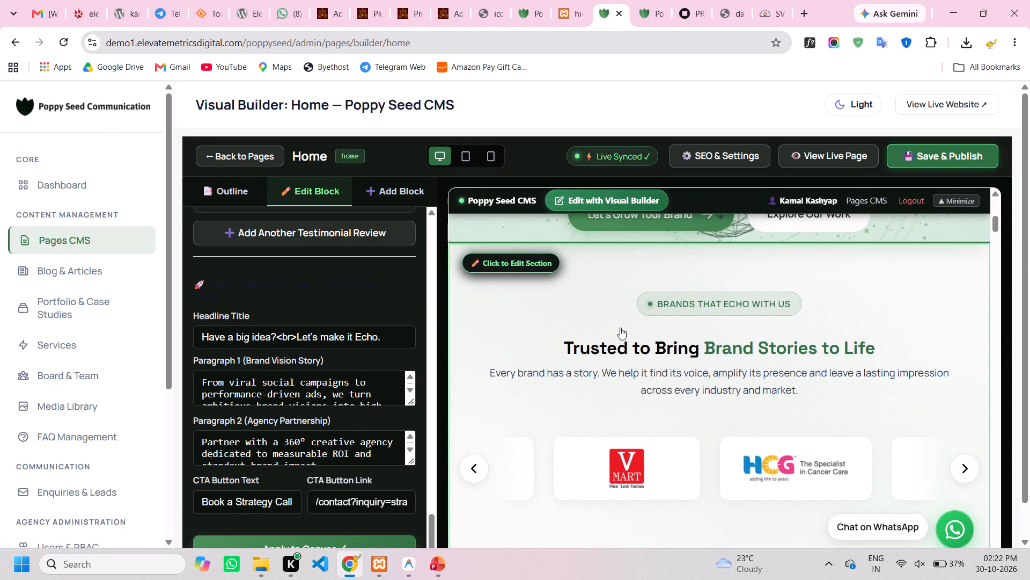
click(509, 263)
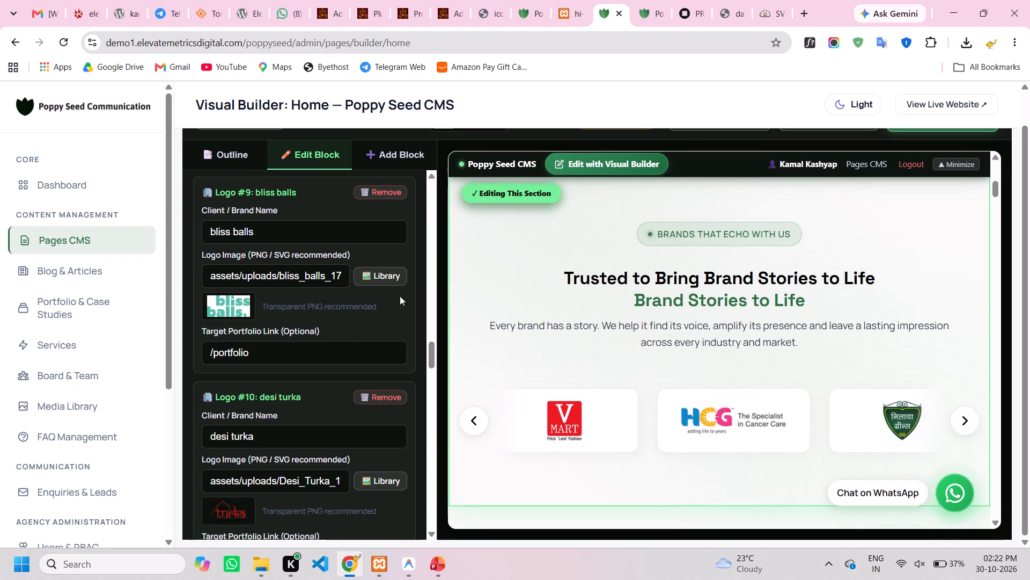
Add another client logo at the end of the section's logo list and name the brand Prypco.
scroll(271, 374, down, 2)
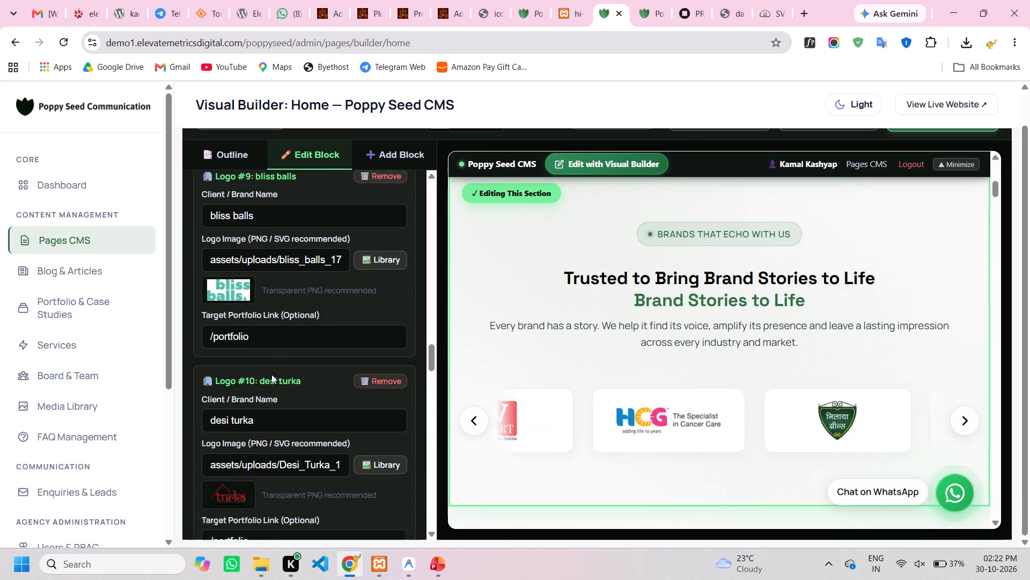
scroll(271, 374, down, 10)
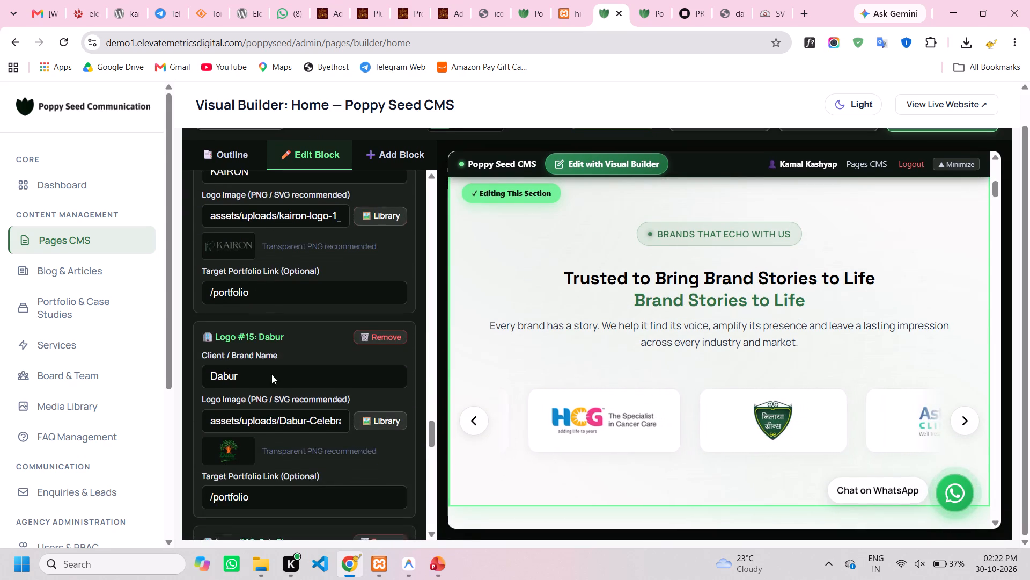
scroll(271, 374, down, 7)
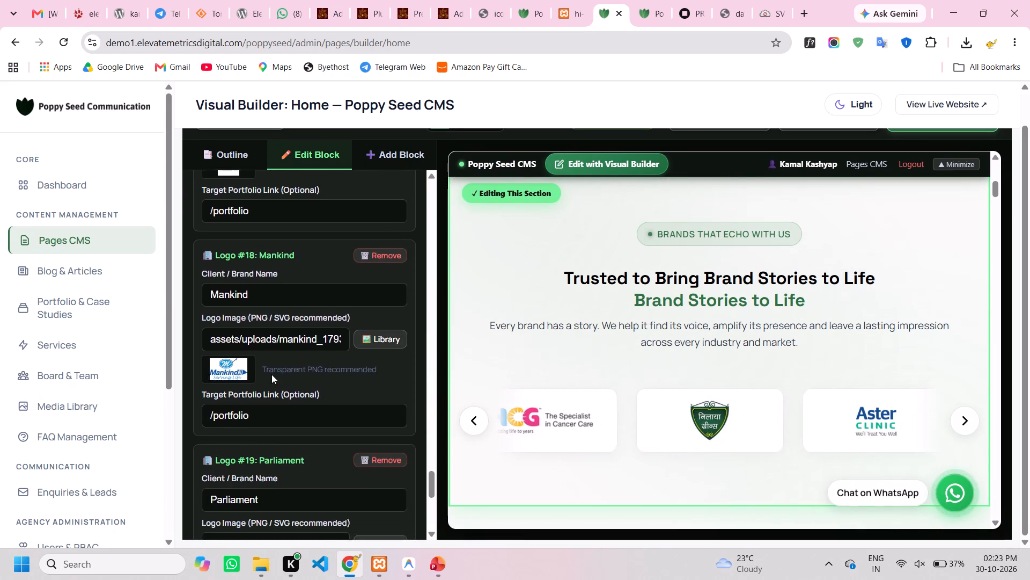
scroll(271, 374, down, 2)
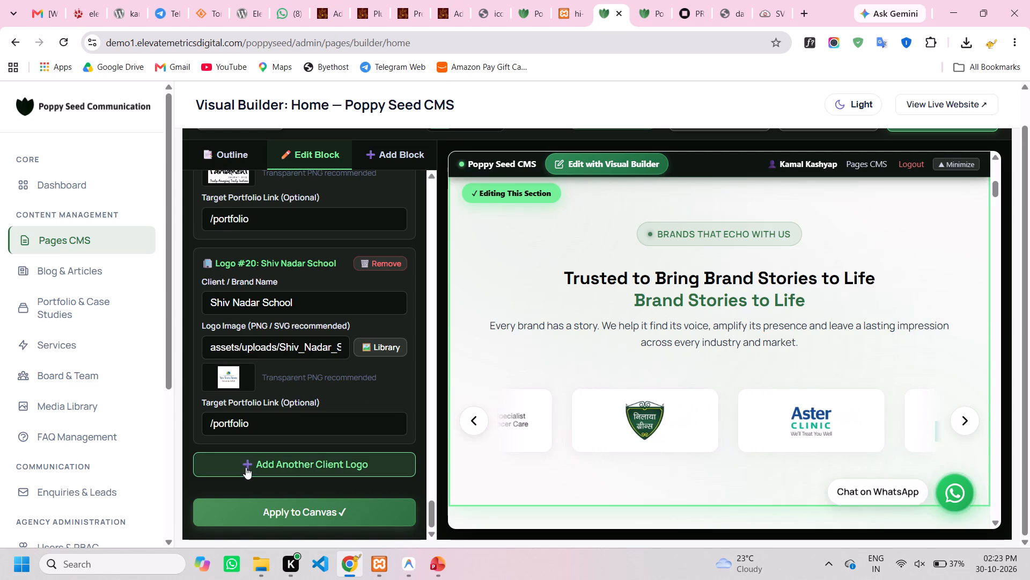
click(246, 467)
scroll(246, 467, down, 2)
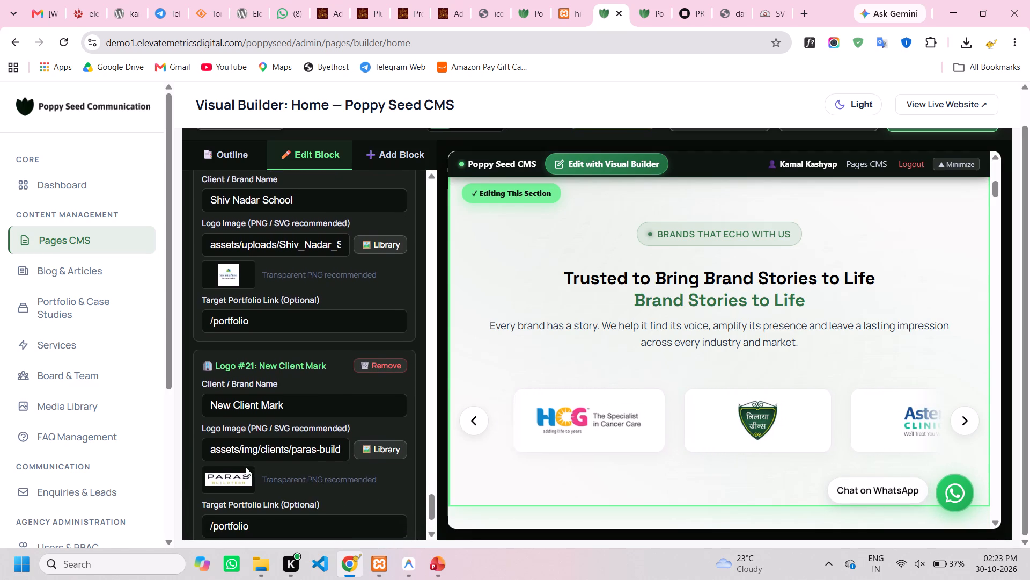
drag(297, 400, 201, 404)
key(super+v)
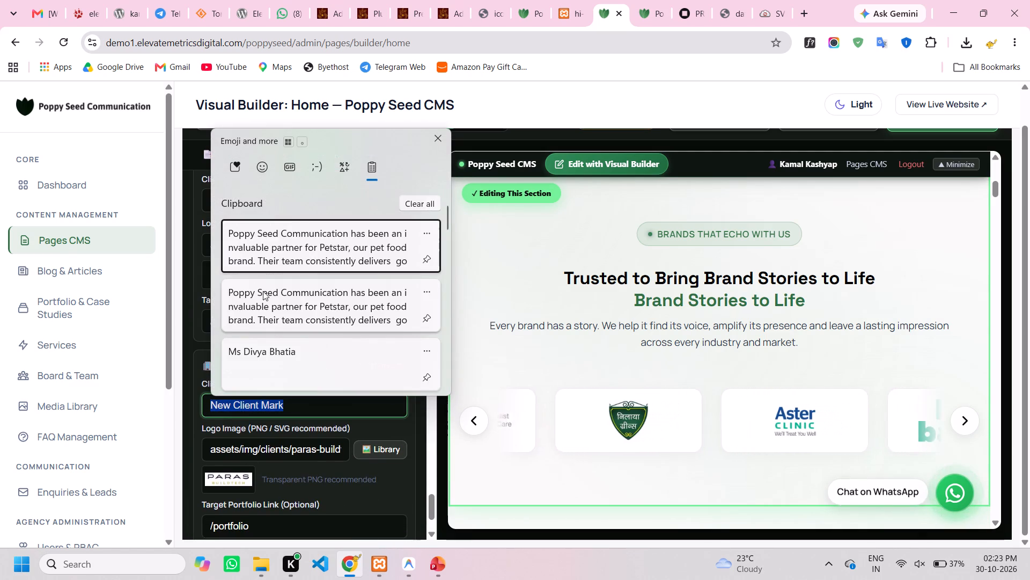
scroll(267, 320, down, 6)
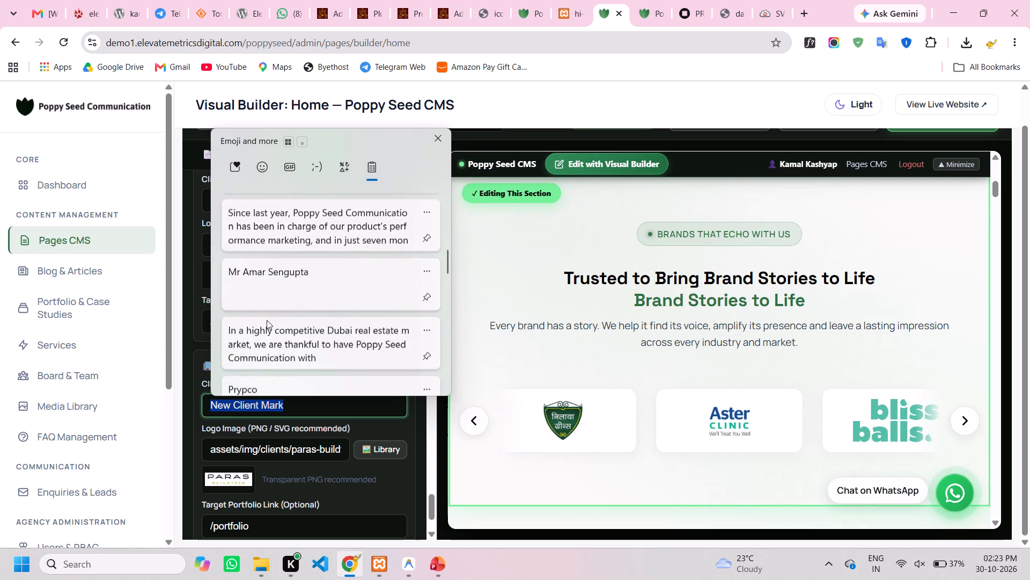
scroll(267, 320, down, 2)
click(267, 320)
key(ctrl+v)
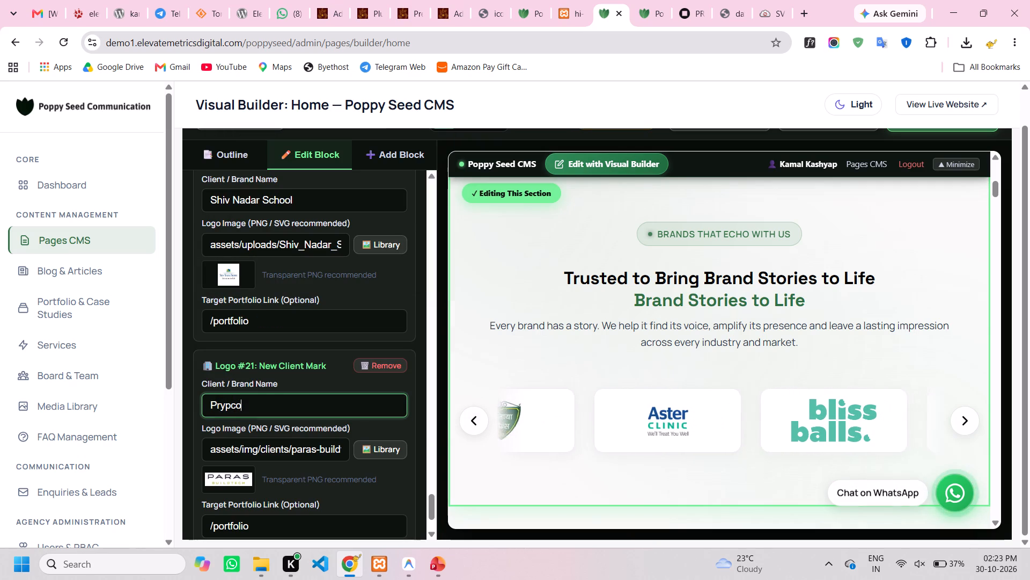
Set the new Prypco entry's logo image to the Prypco PNG from the media library.
click(375, 449)
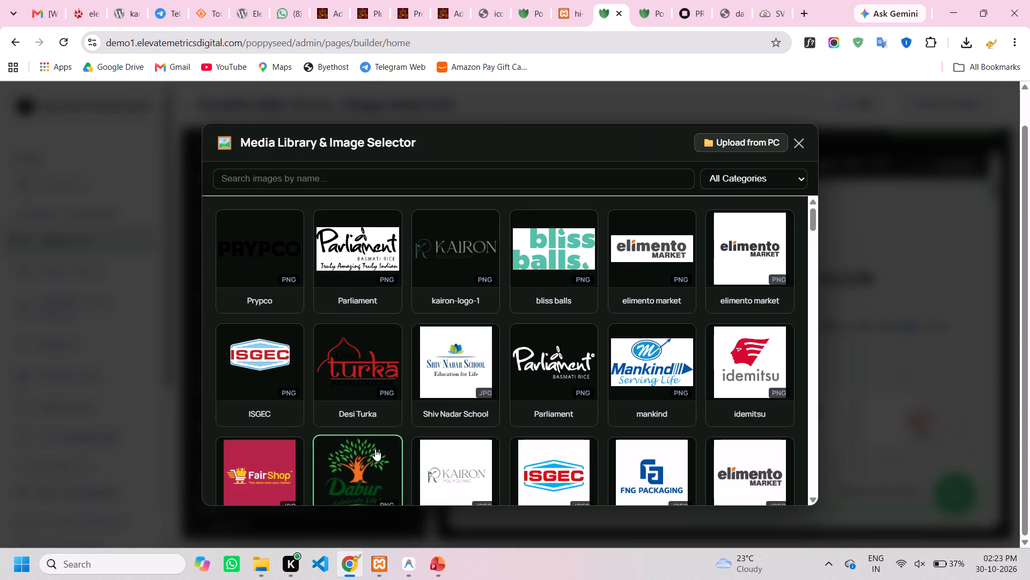
click(269, 239)
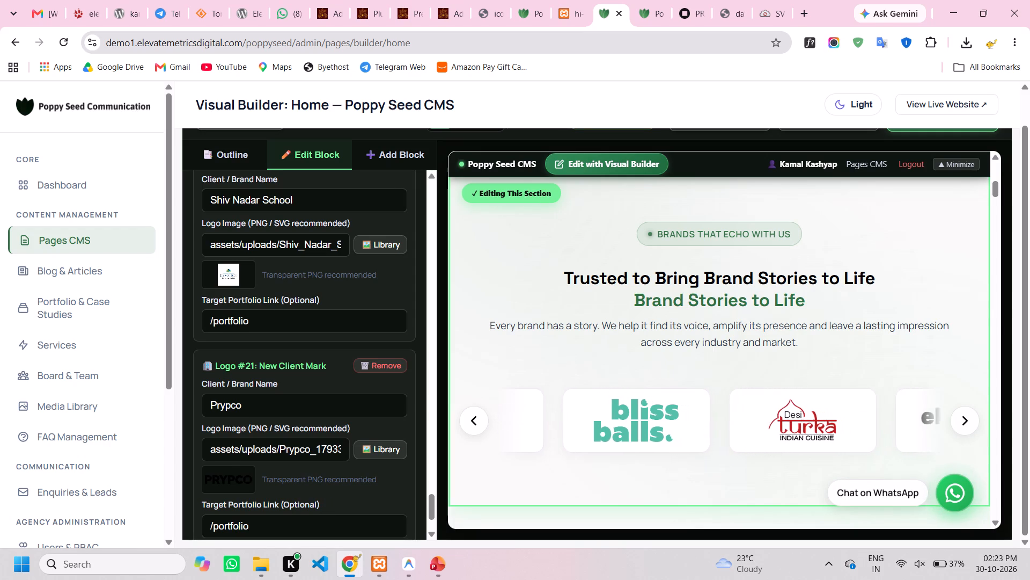
Apply the edited client logos block to the Home page canvas.
scroll(329, 477, down, 2)
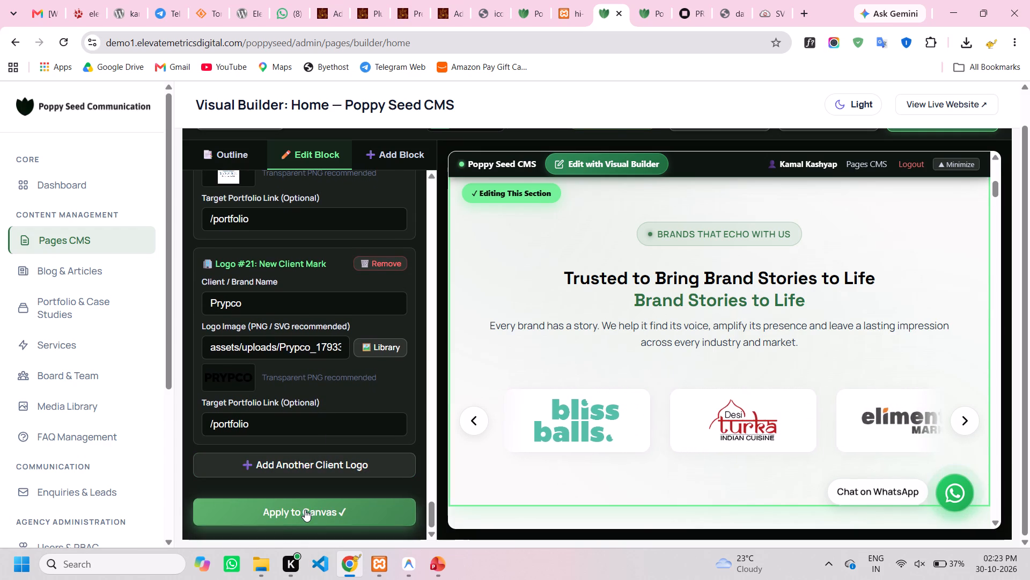
click(305, 510)
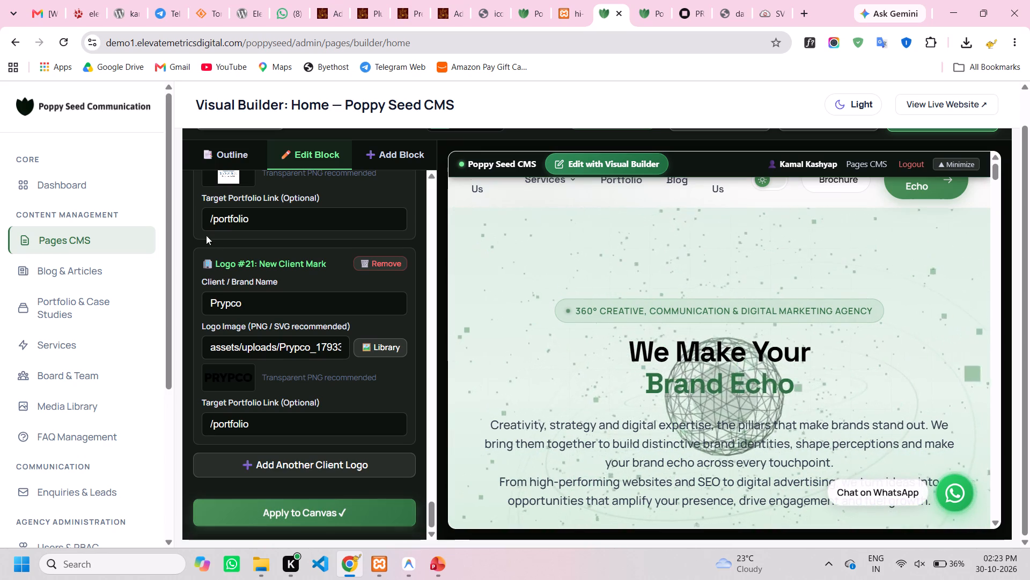
Start a new note in Notepad and copy the brand name Prypco from Logo #21 into it.
drag(245, 305, 200, 305)
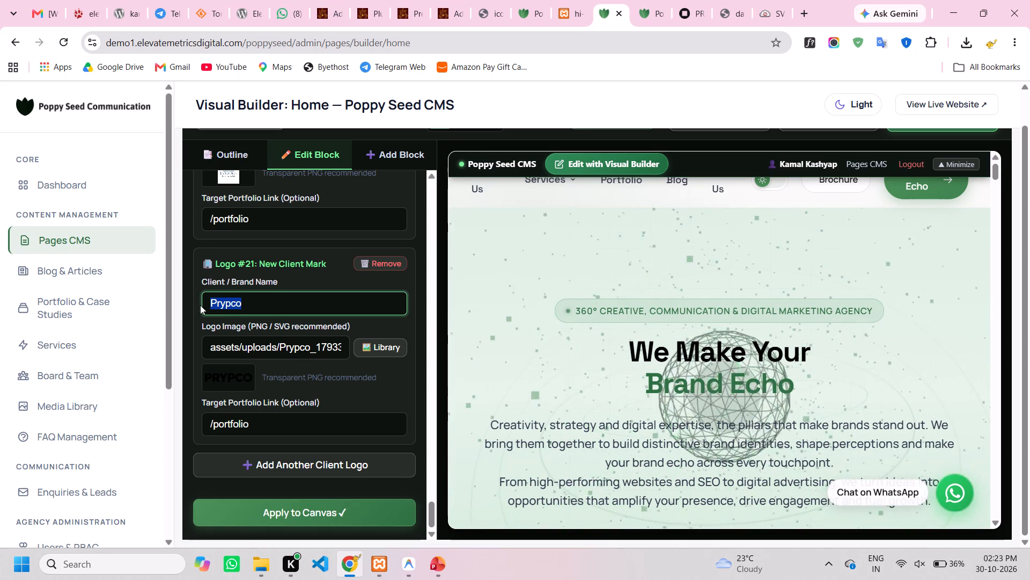
key(ctrl+c)
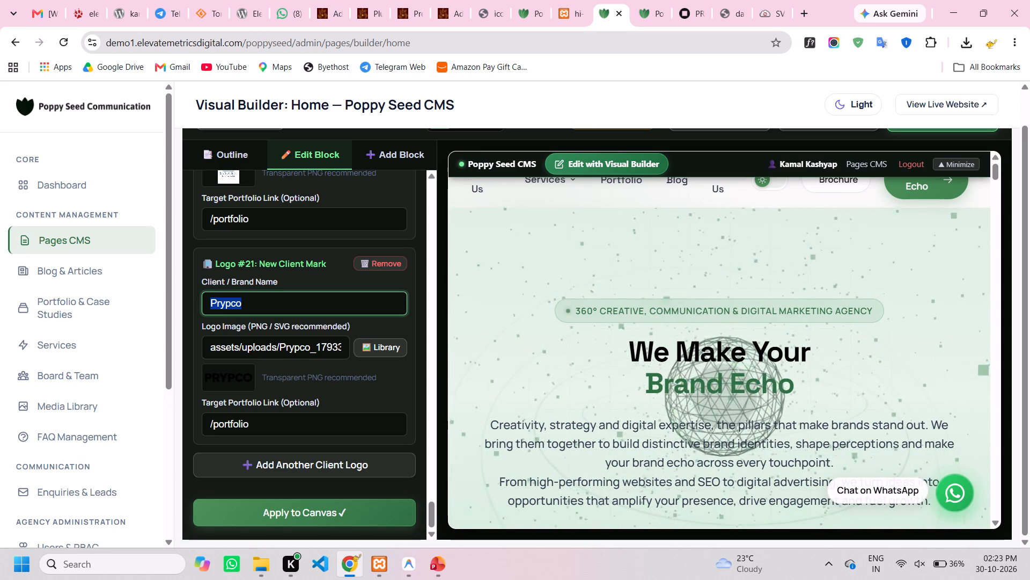
text(no)
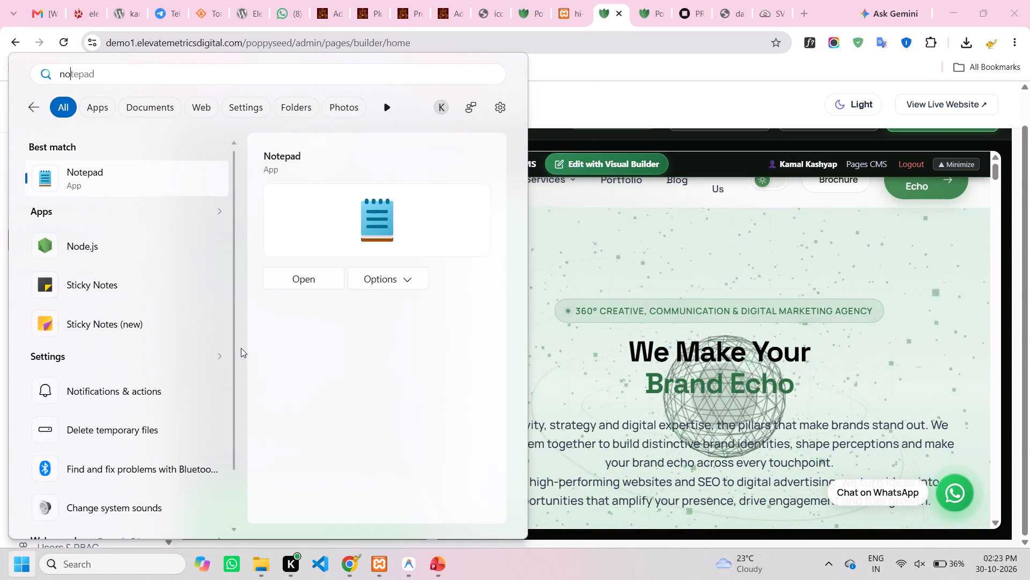
key(Return)
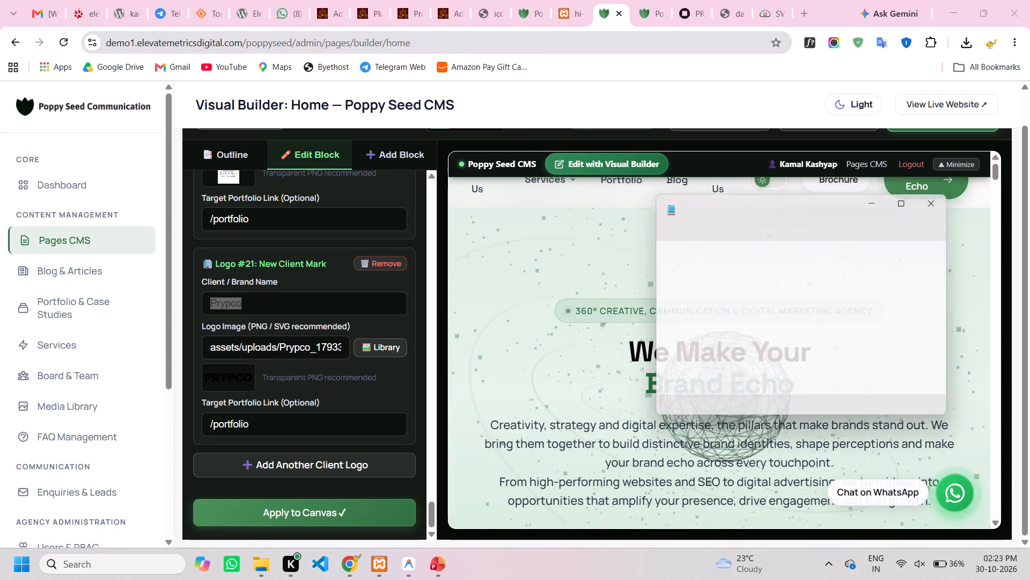
key(ctrl+n)
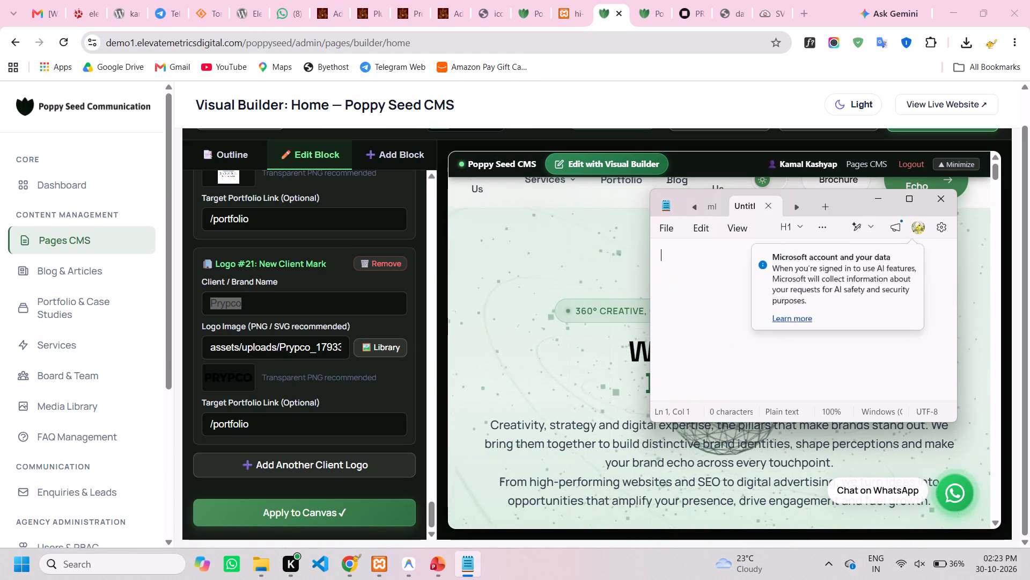
key(ctrl+v)
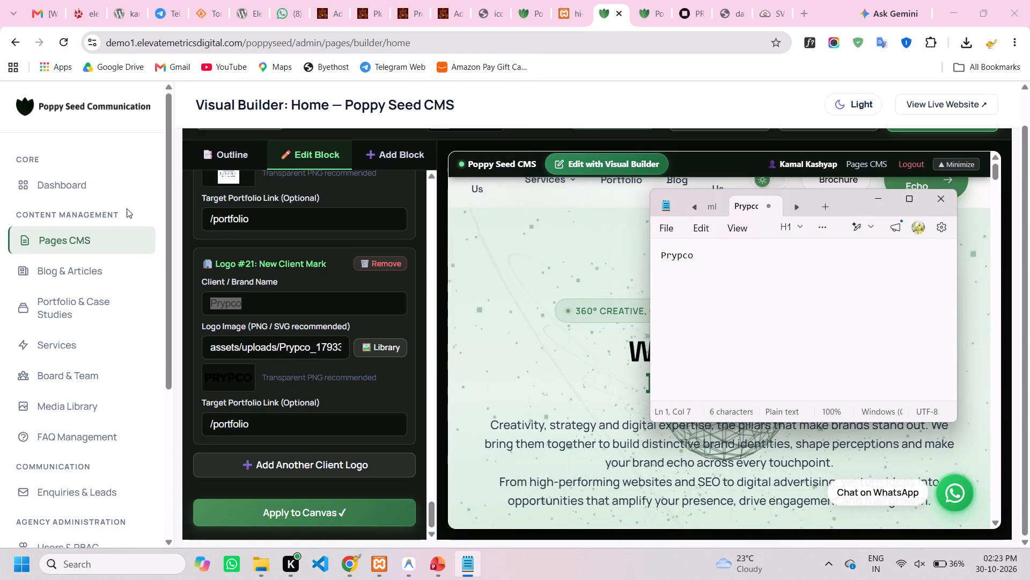
Copy the brand name Shiv Nadar School from Logo #20 onto a new line below Prypco in the Notepad list.
scroll(229, 277, up, 1)
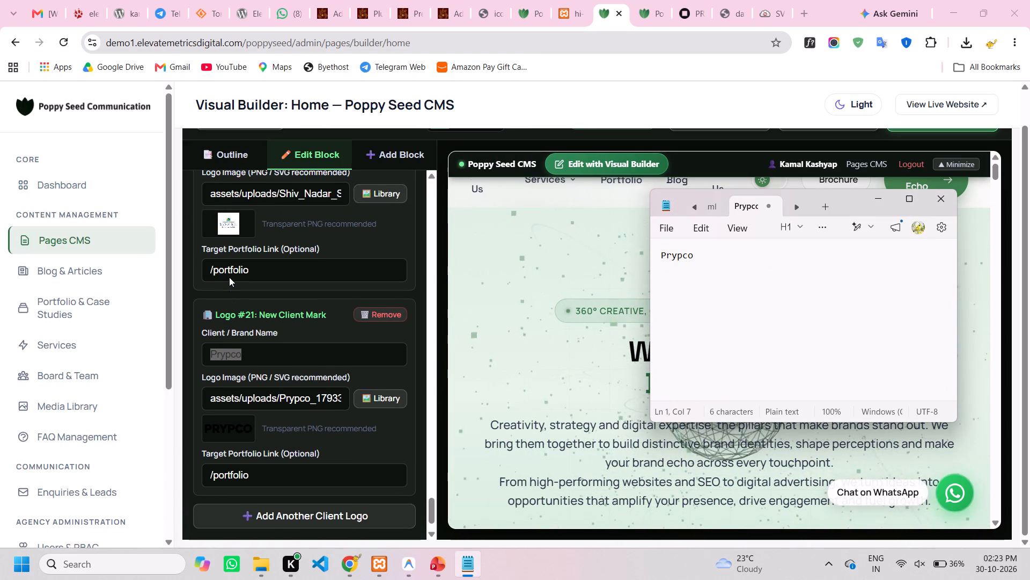
scroll(229, 277, up, 2)
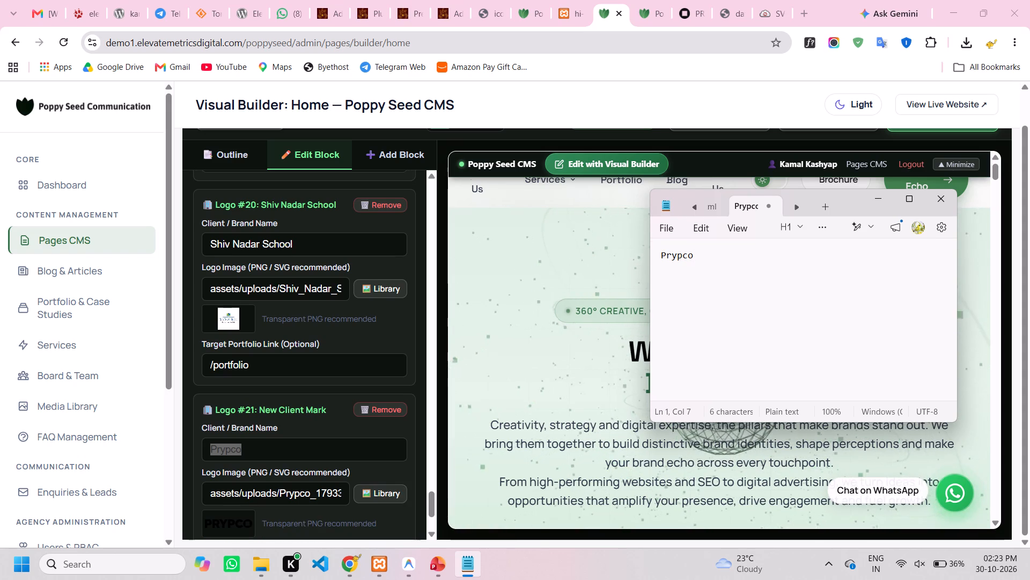
drag(315, 236, 203, 233)
key(ctrl+c)
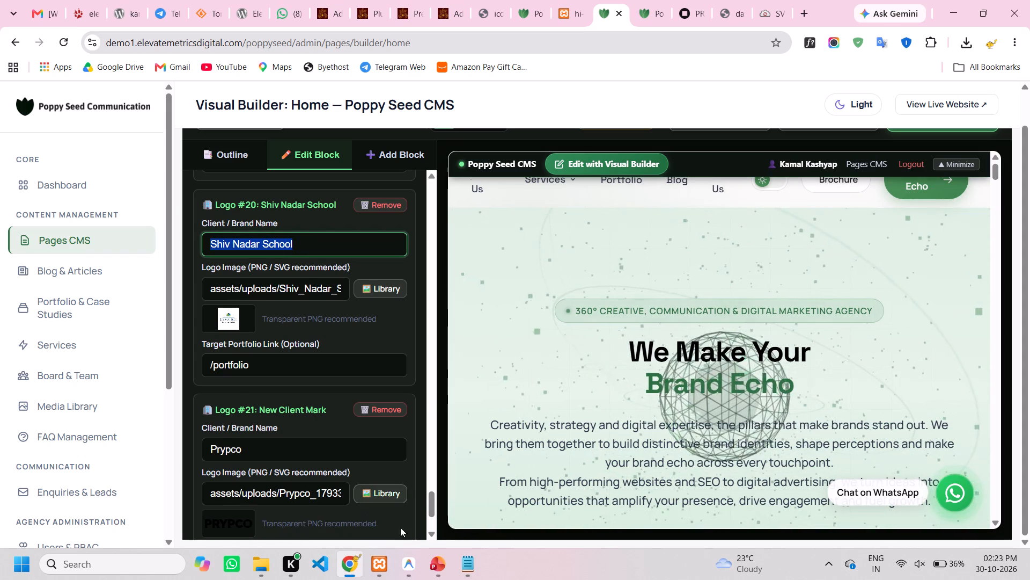
click(462, 565)
key(ctrl+v)
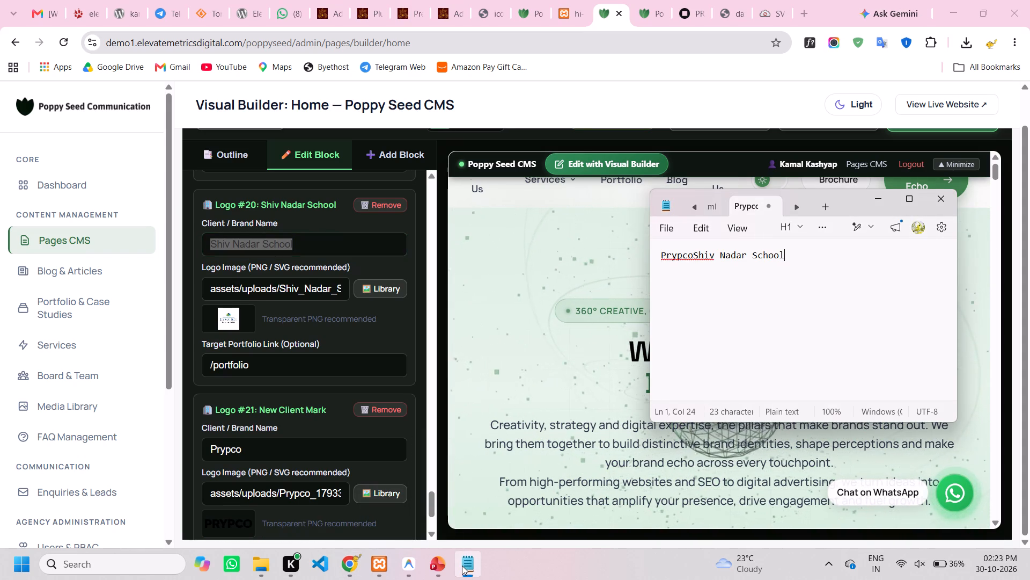
key(ctrl+z)
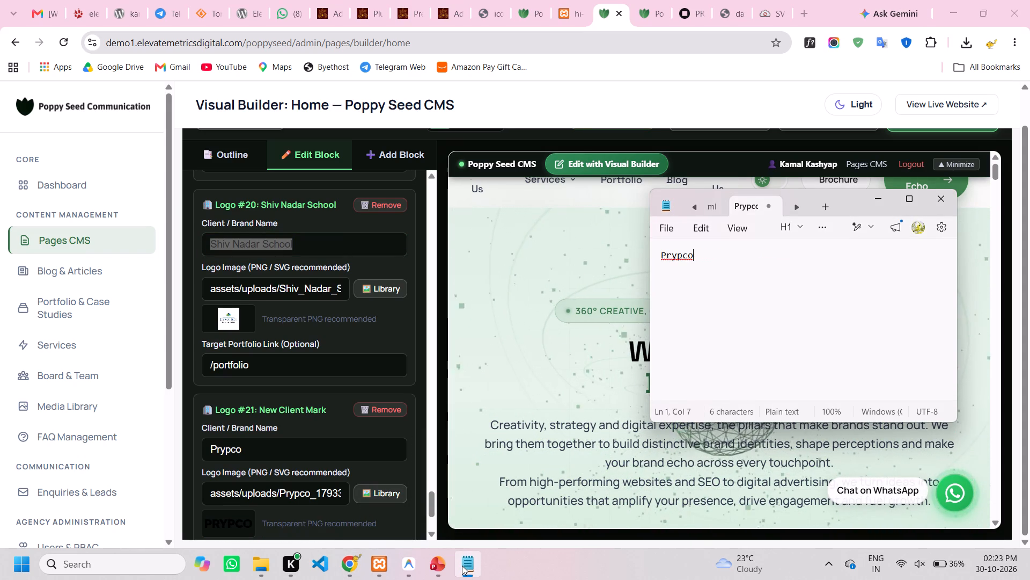
key(shift+Return)
key(ctrl+v)
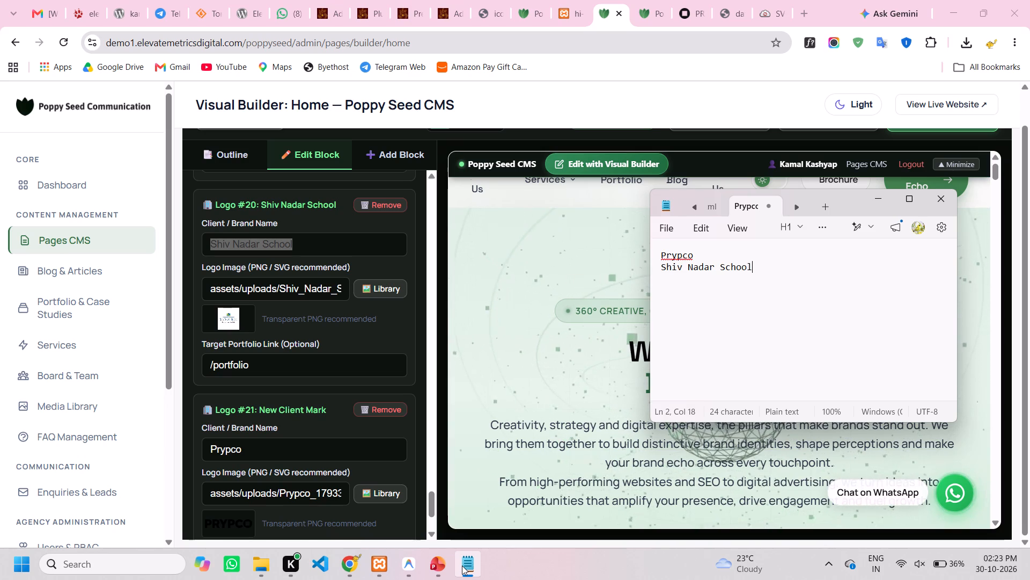
Copy the brand name Parliament from Logo #19 onto a new line below Shiv Nadar School in the Notepad list.
key(Return)
scroll(325, 328, up, 1)
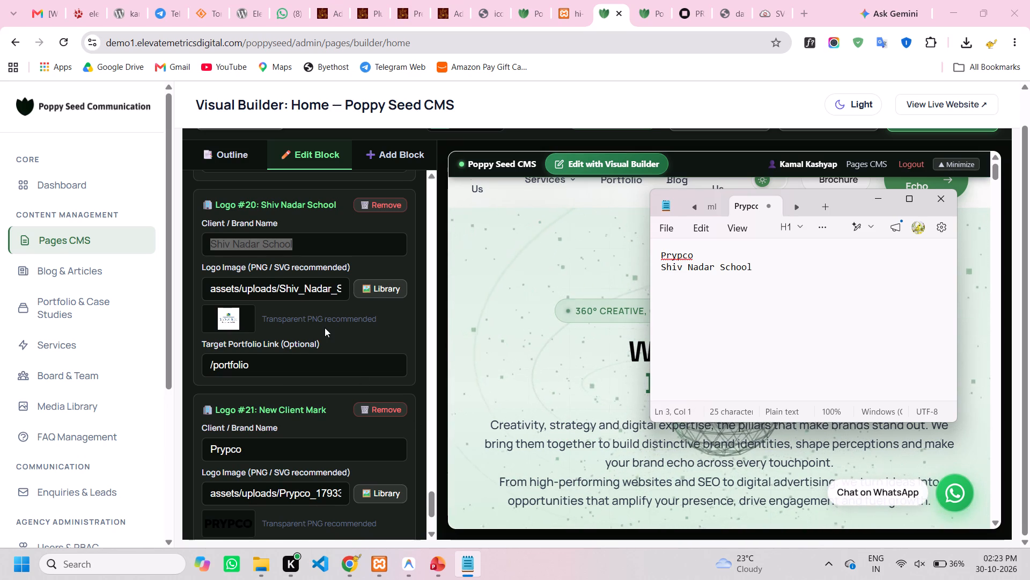
scroll(325, 328, up, 3)
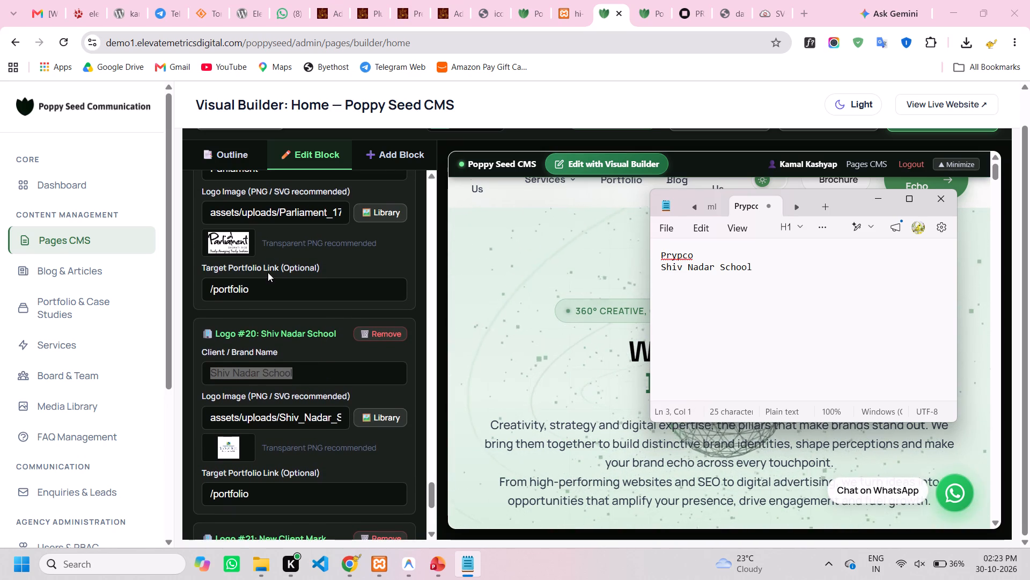
scroll(268, 272, up, 1)
drag(278, 226, 197, 237)
key(ctrl+c)
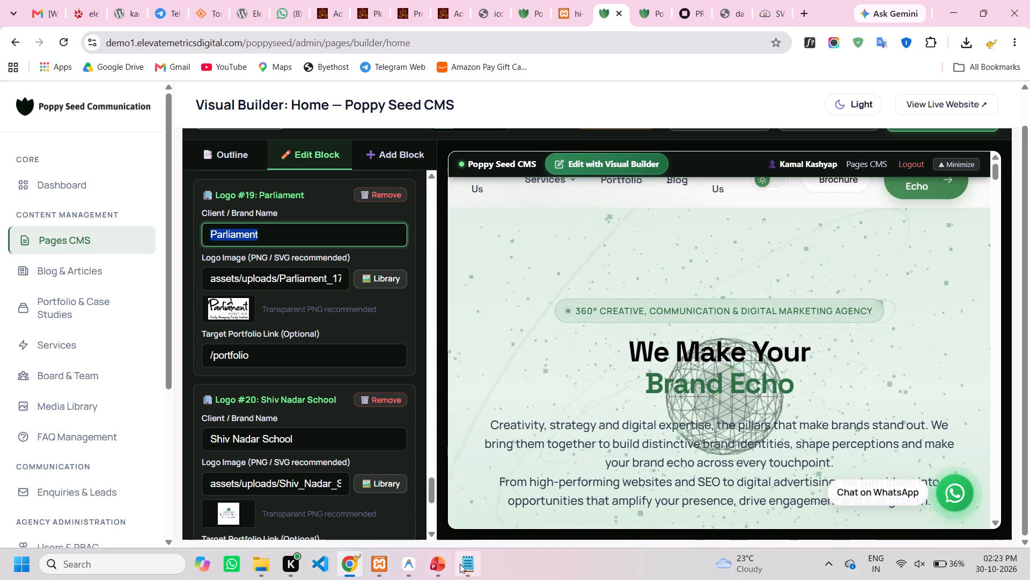
click(462, 566)
key(ctrl+v)
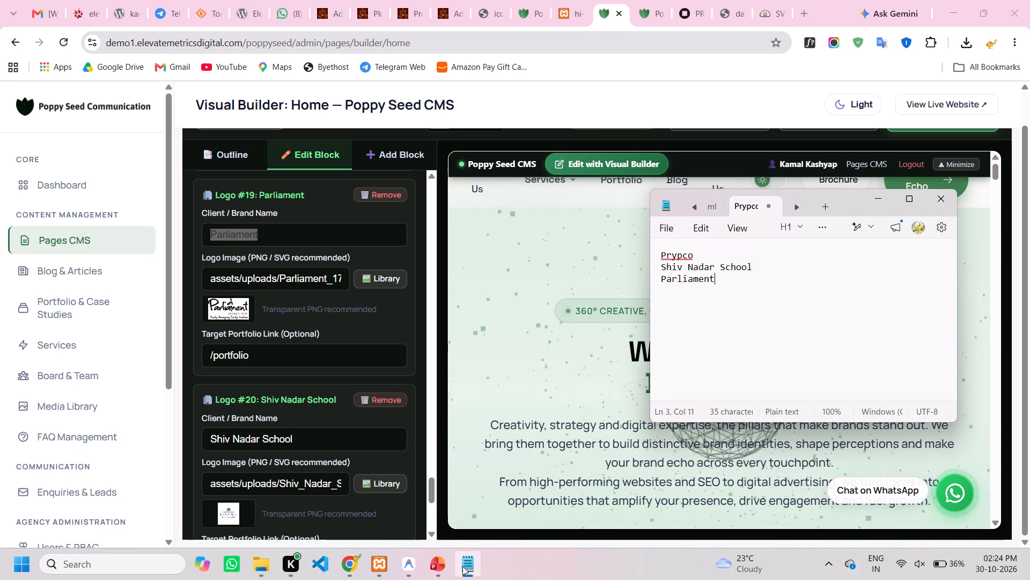
Start a new line in the Notepad list and copy the brand name Mankind from Logo #18 for it.
key(shift+Return)
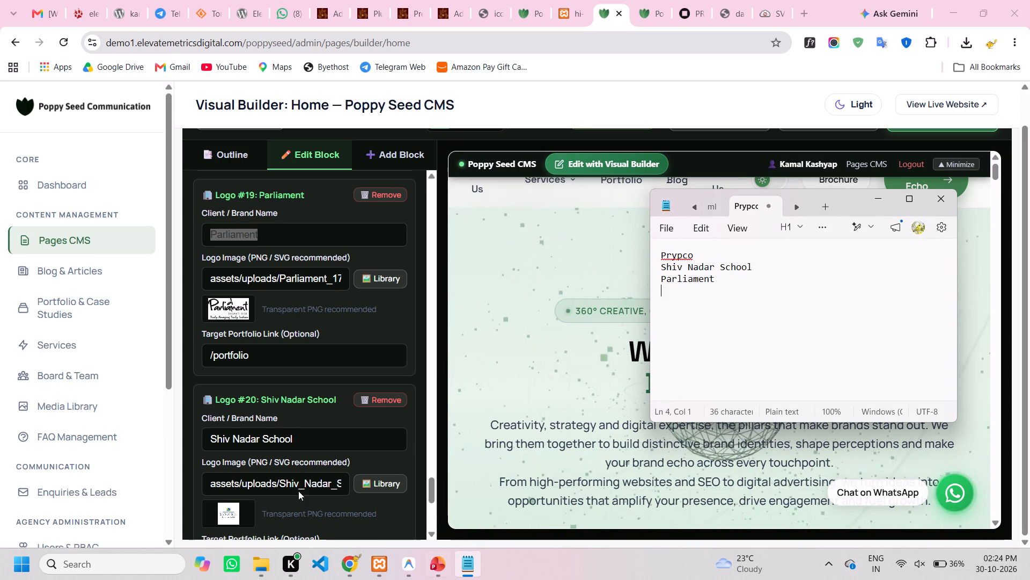
scroll(262, 299, up, 2)
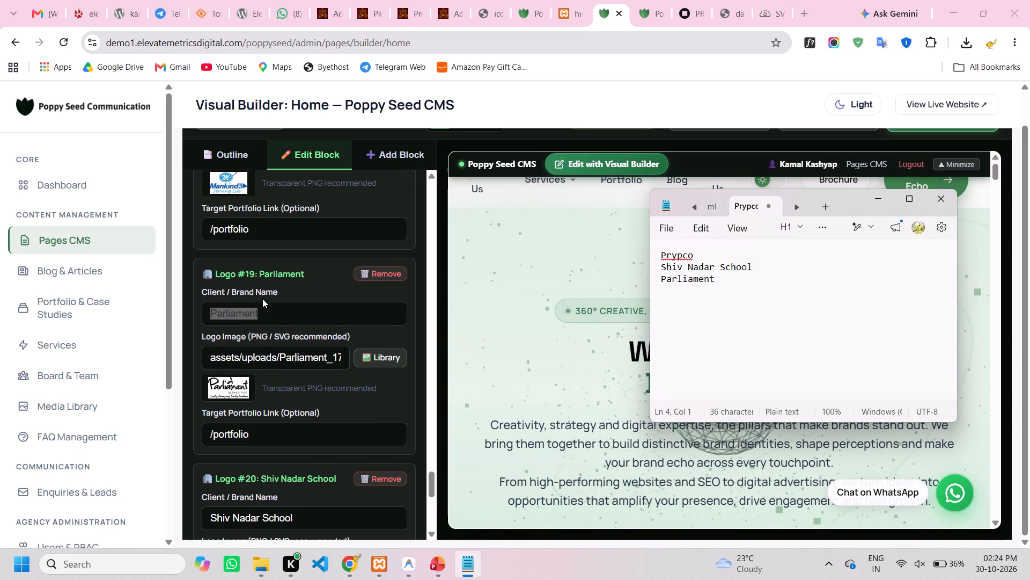
scroll(262, 299, up, 4)
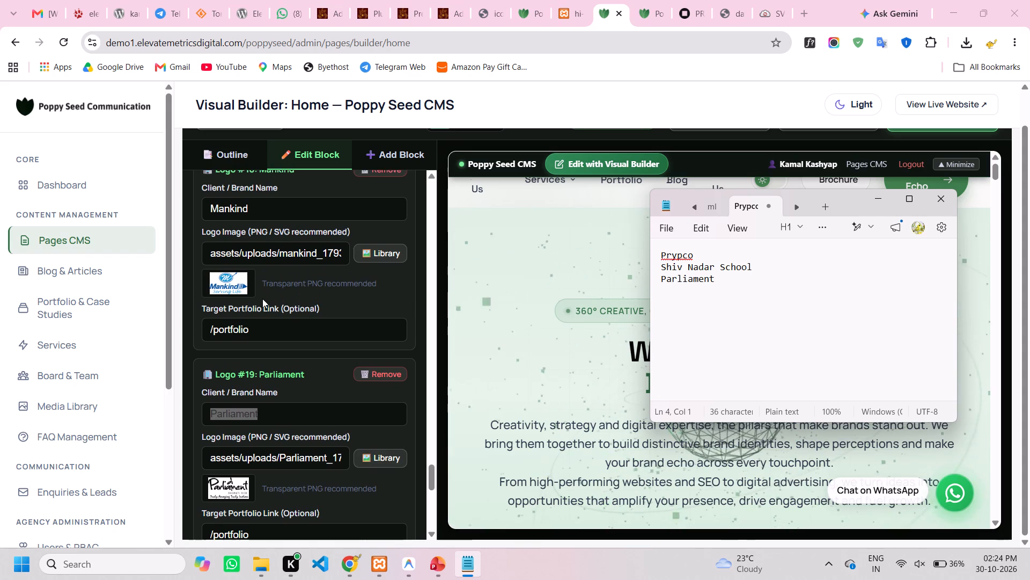
scroll(262, 299, up, 2)
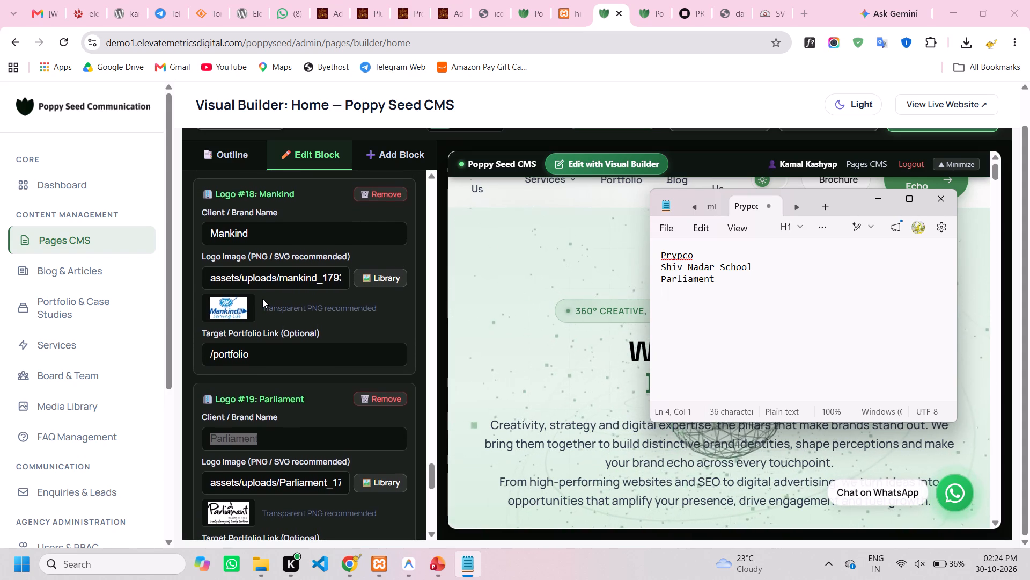
scroll(262, 299, up, 1)
drag(263, 238, 203, 230)
key(ctrl+c)
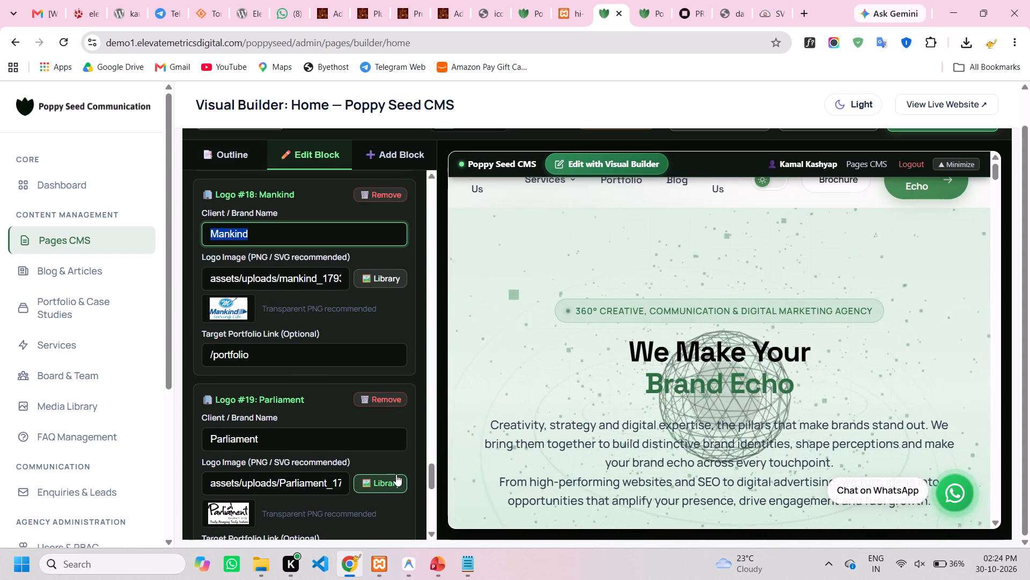
key(ctrl+Tab)
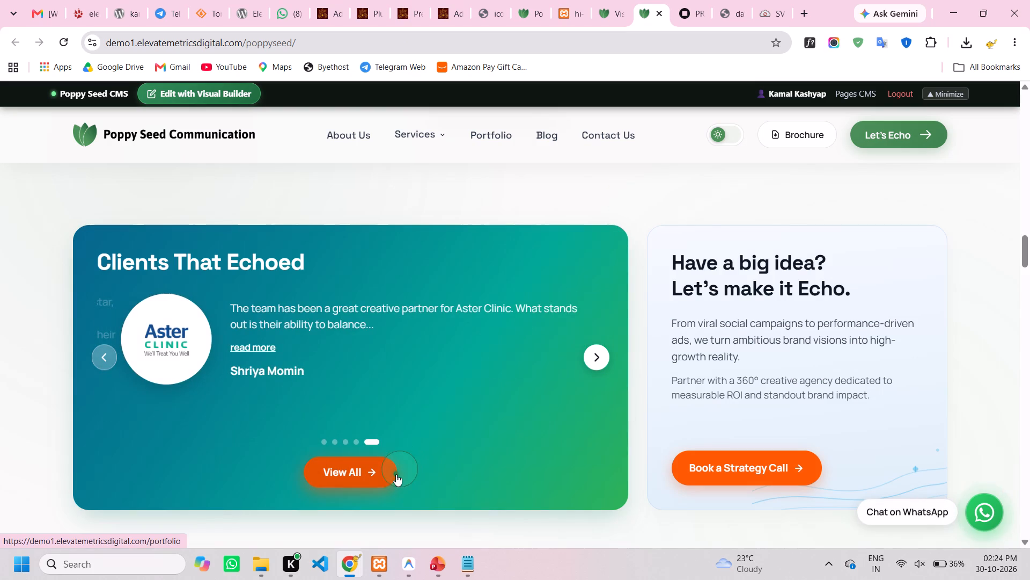
key(ctrl+Tab)
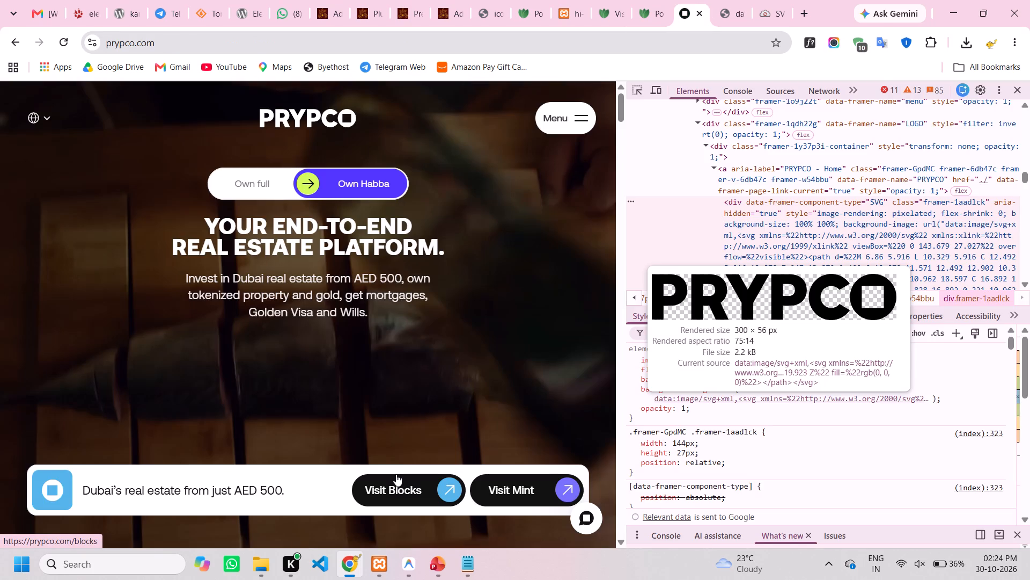
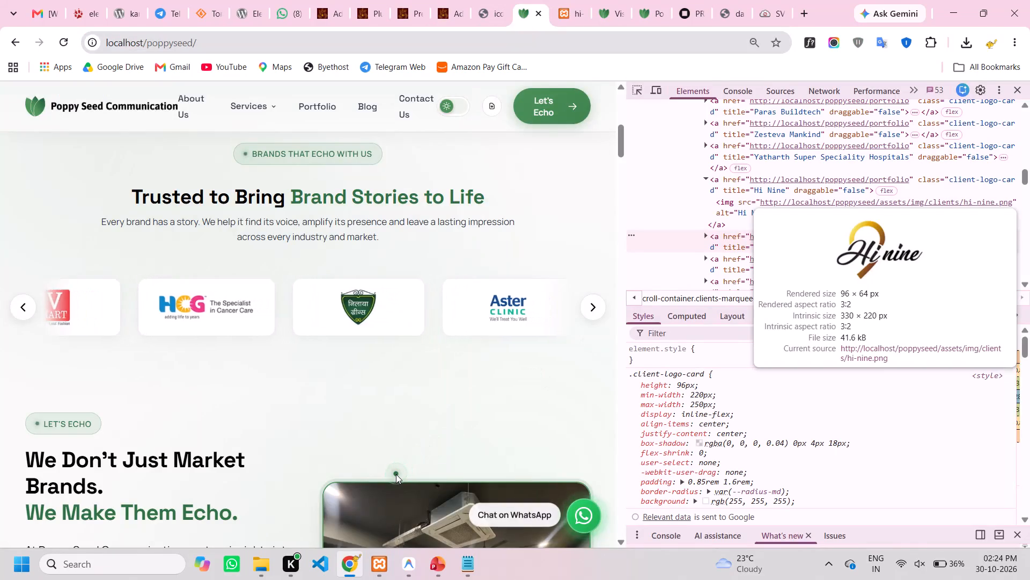
Paste the copied brand name Mankind below Parliament in the Notepad list and start a new line.
key(ctrl+Tab)
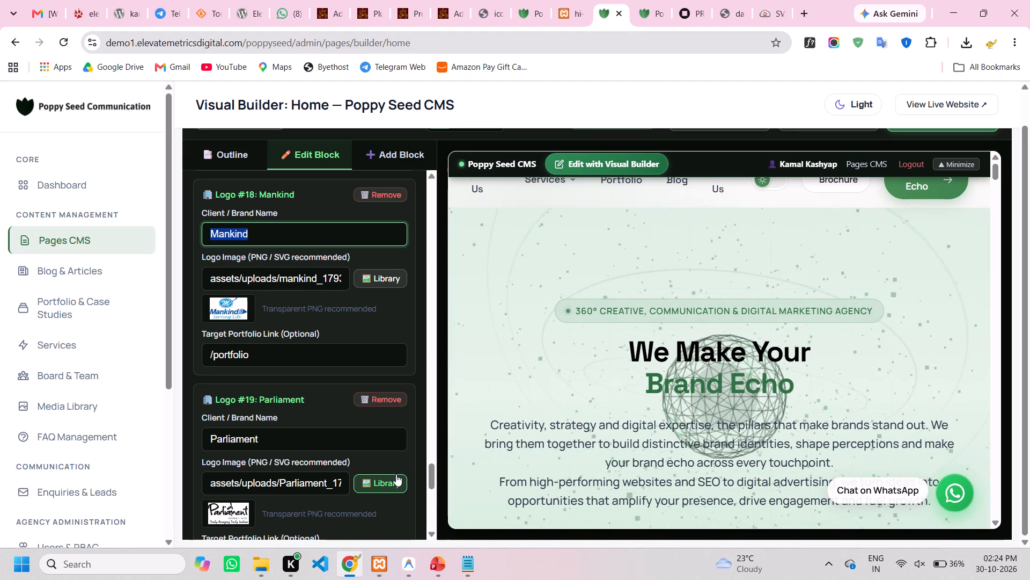
key(alt+Tab)
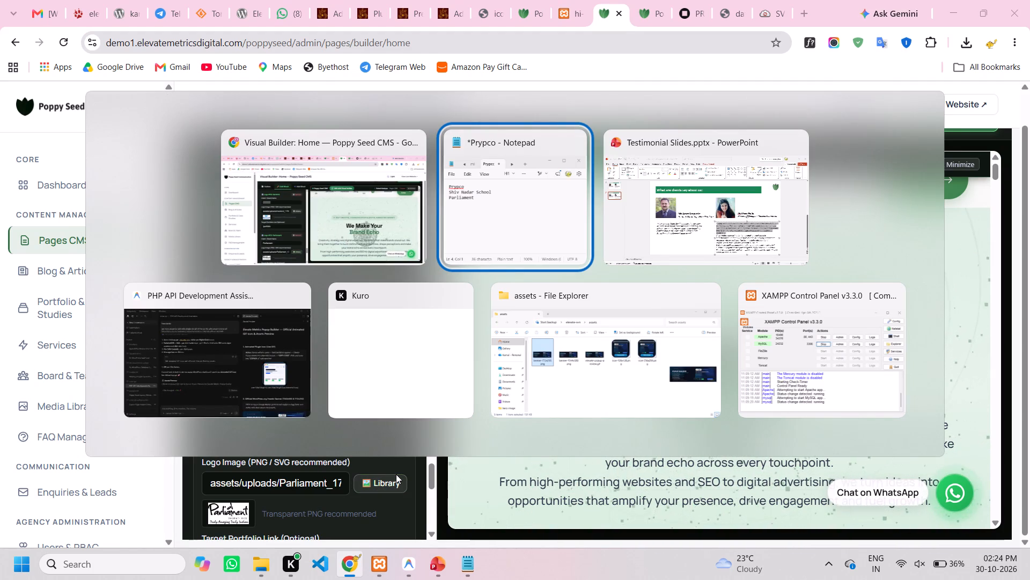
key(ctrl+v)
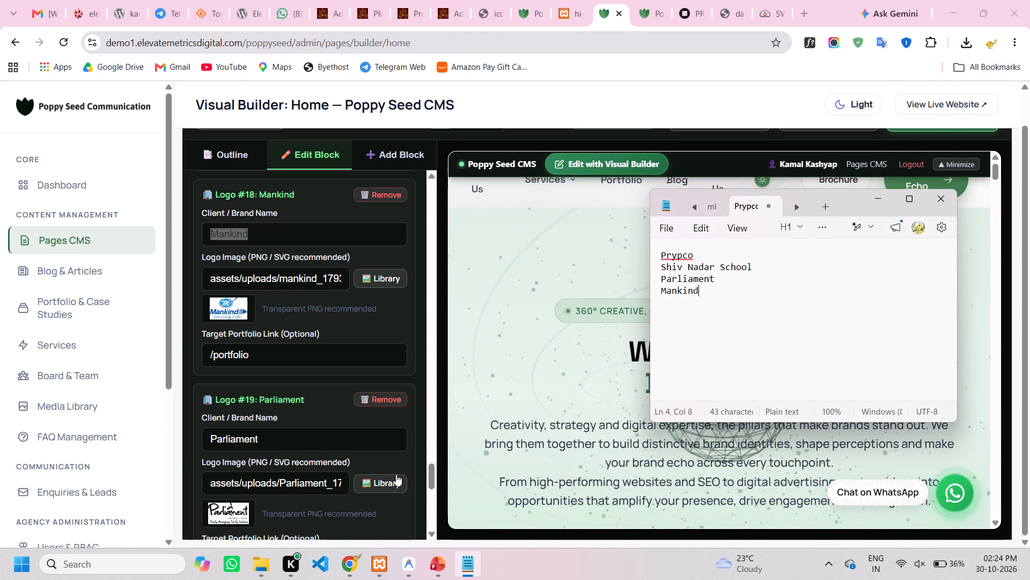
key(shift+Return)
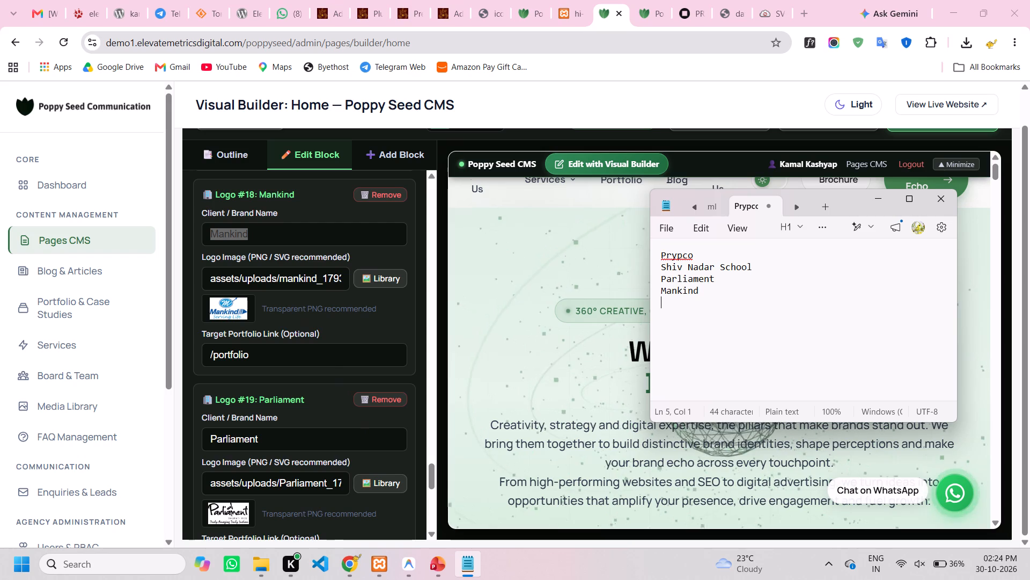
Copy the brand name idemitsu from Logo #17 into the Notepad list below Mankind and start a new line.
scroll(295, 311, up, 4)
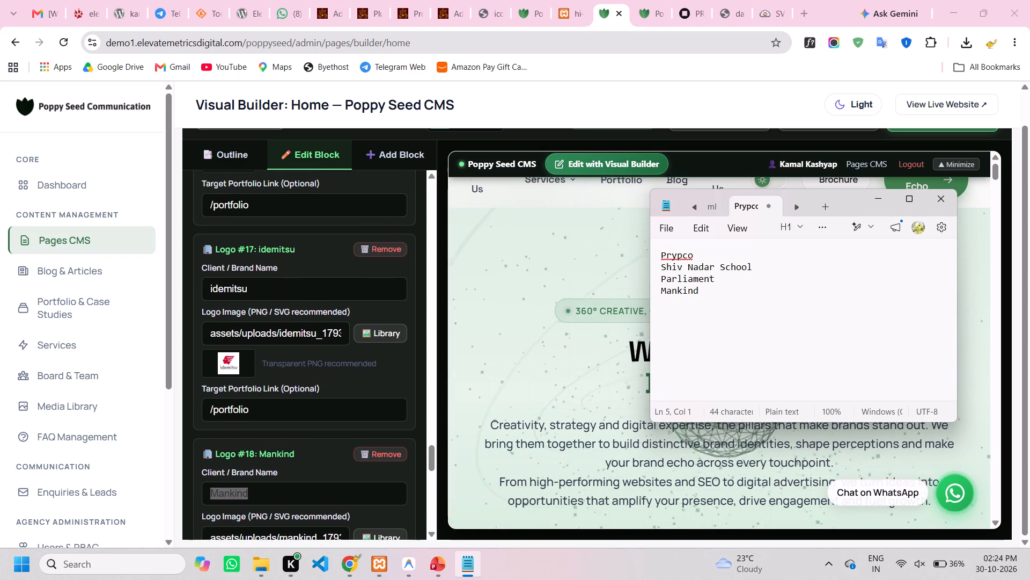
drag(262, 294, 193, 286)
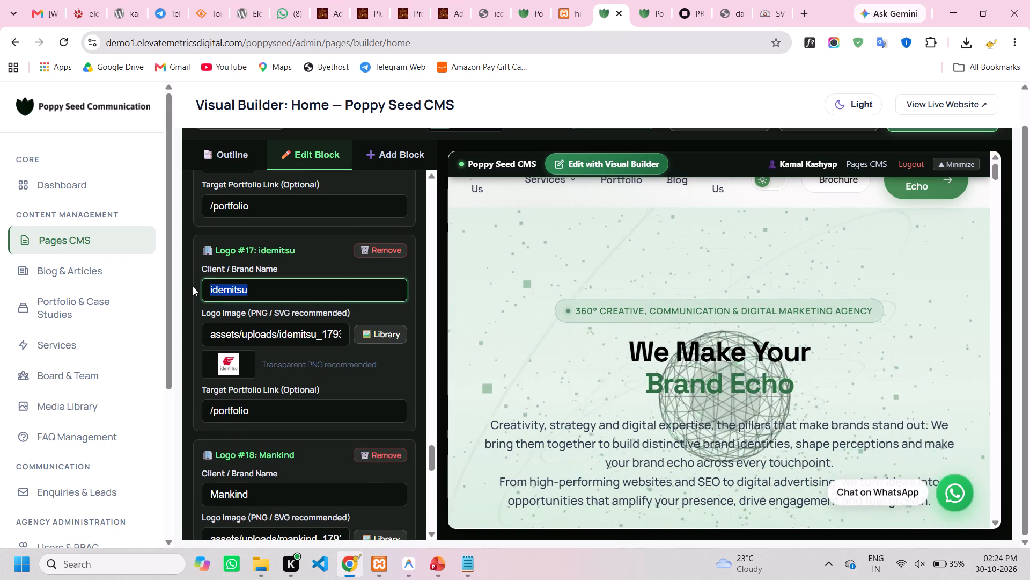
key(ctrl+v)
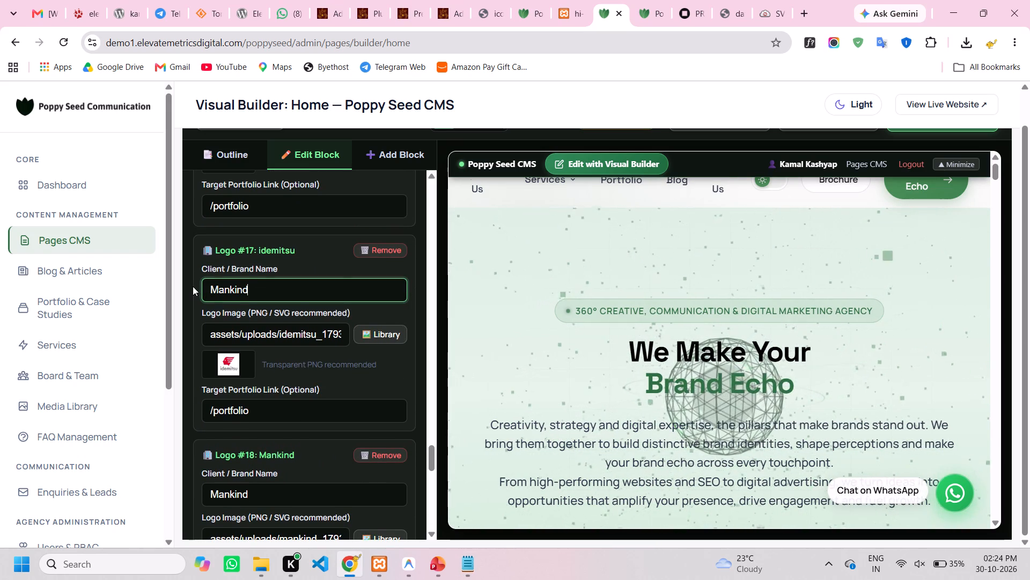
key(ctrl+z)
key(ctrl+c)
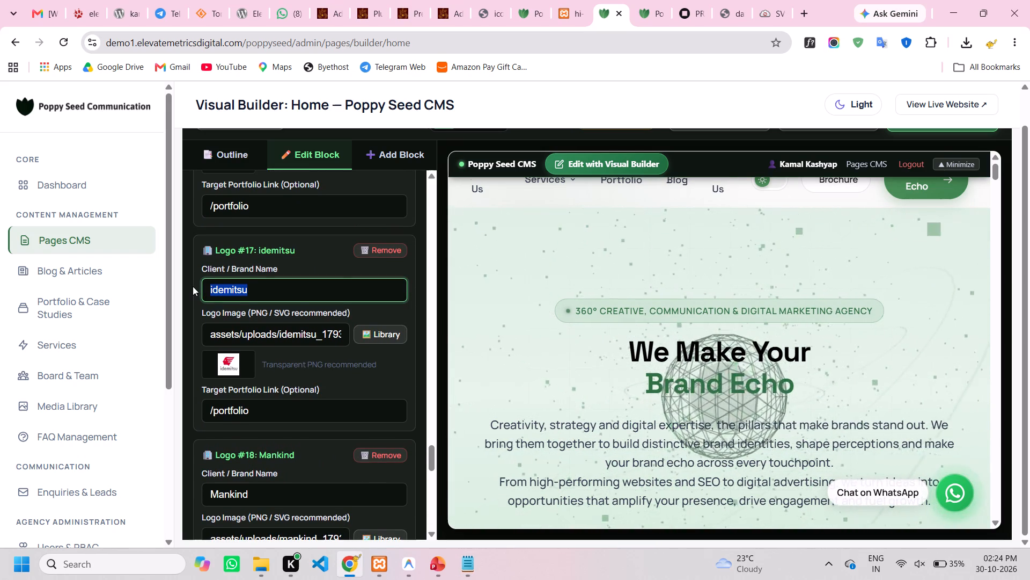
key(alt+Tab)
key(ctrl+v)
key(shift+Return)
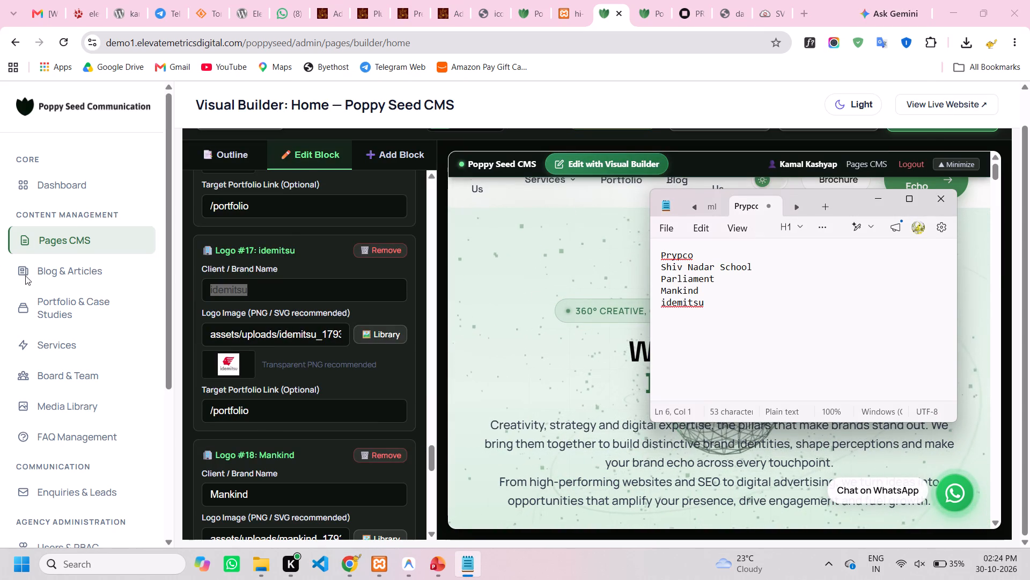
Copy the brand name Fair Shop from Logo #16 into the Notepad list below idemitsu and start a new line.
scroll(220, 266, up, 5)
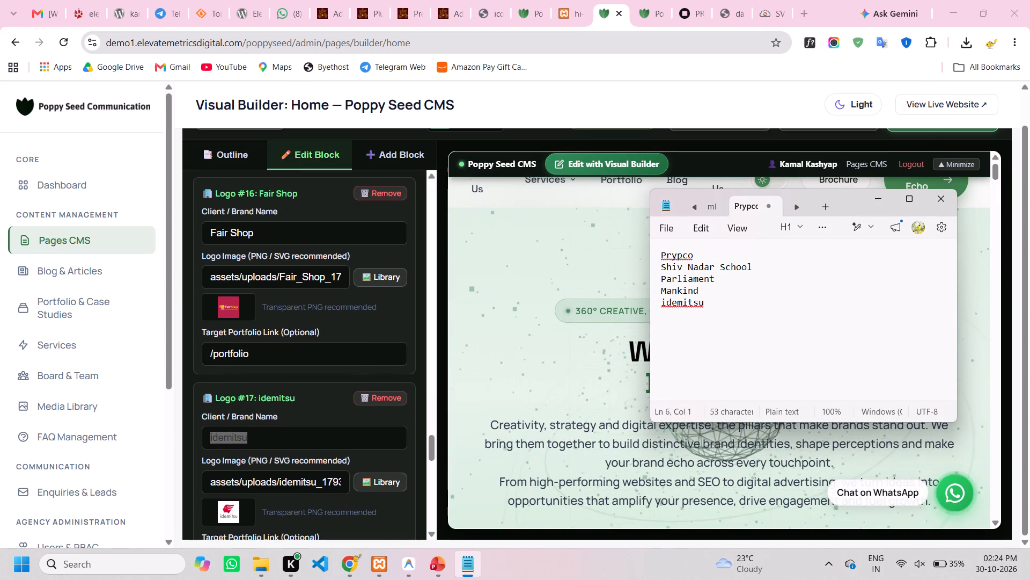
drag(264, 229, 198, 235)
key(ctrl+c)
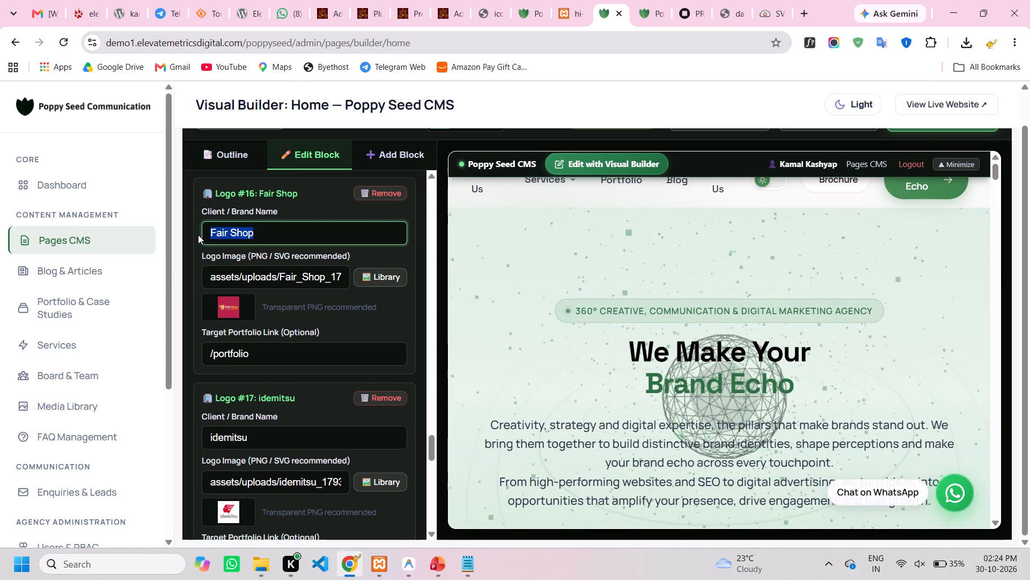
key(alt+Tab)
key(ctrl+v)
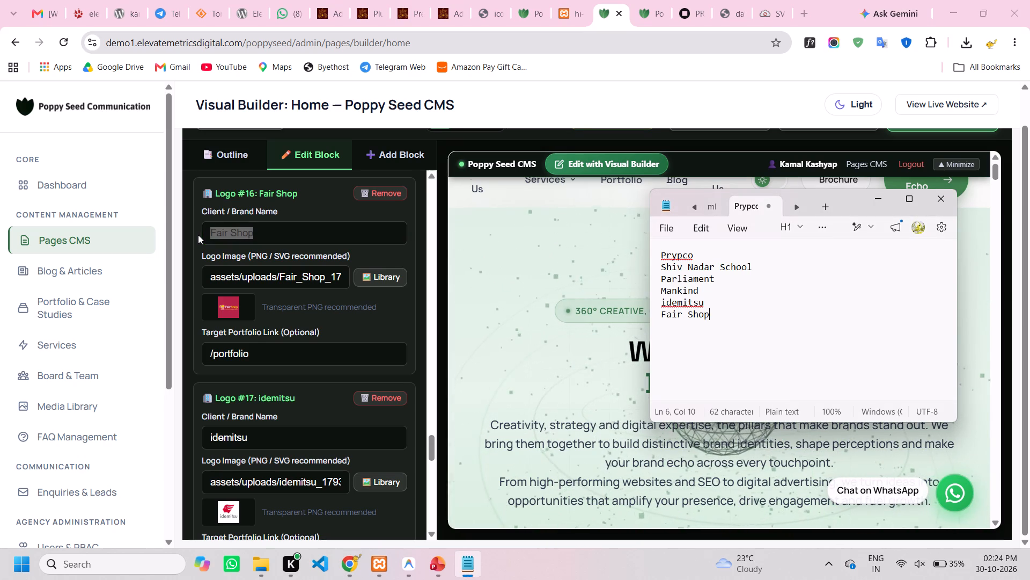
key(Return)
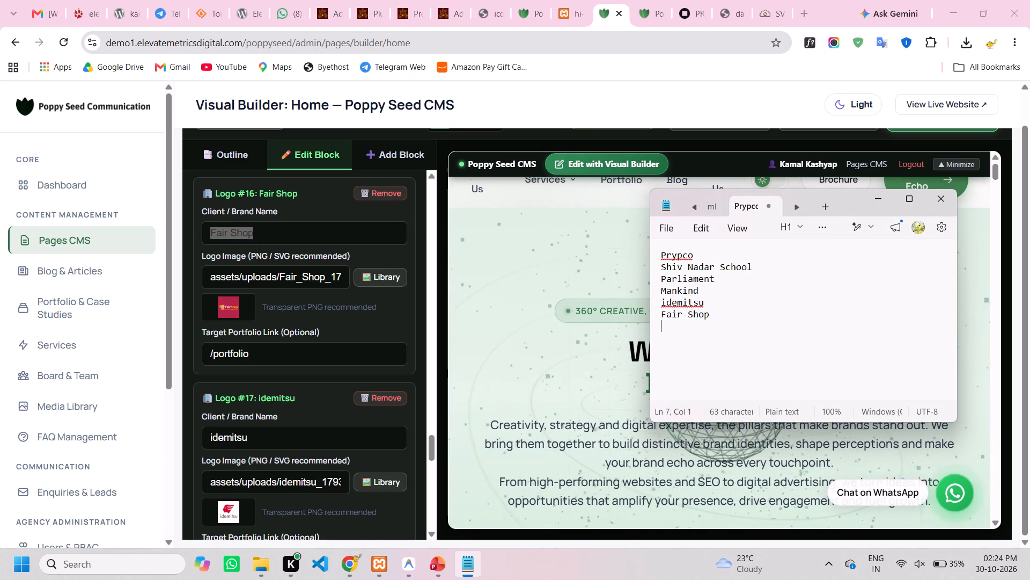
Copy the brand name Dabur from Logo #15 into the Notepad list below Fair Shop and start a new line.
scroll(263, 302, up, 4)
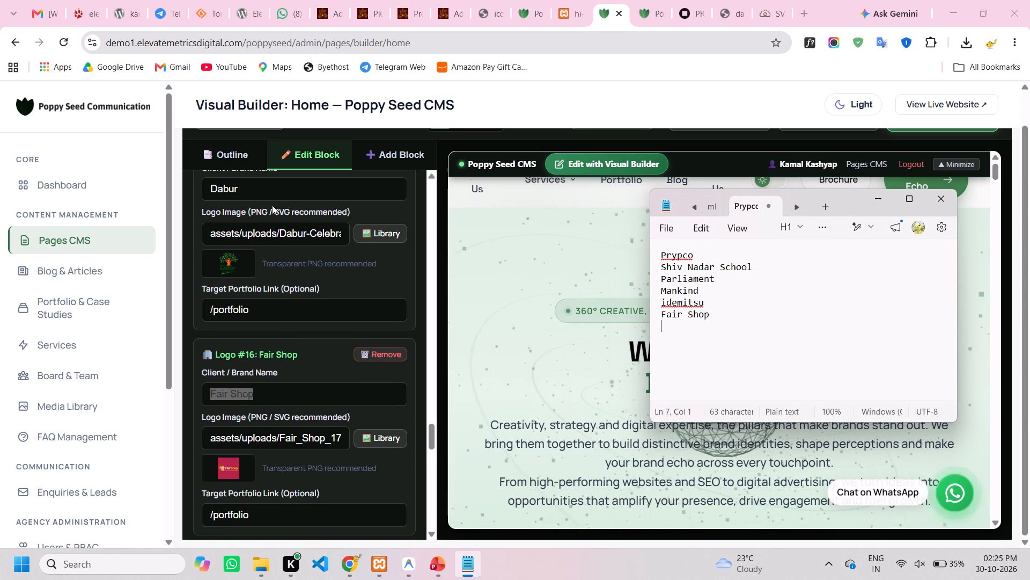
drag(262, 188, 200, 188)
key(ctrl+c)
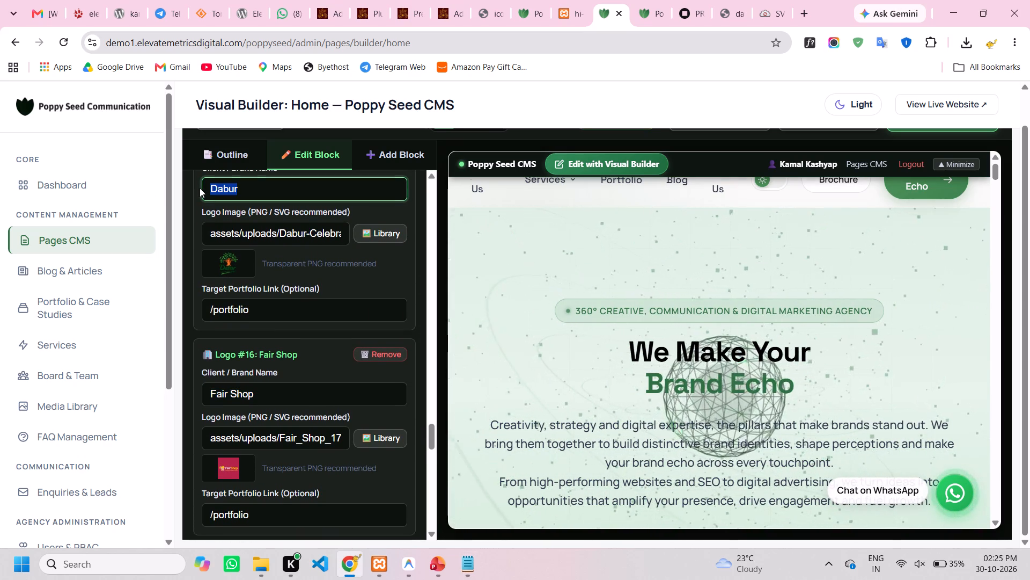
key(alt+Tab)
key(ctrl+v)
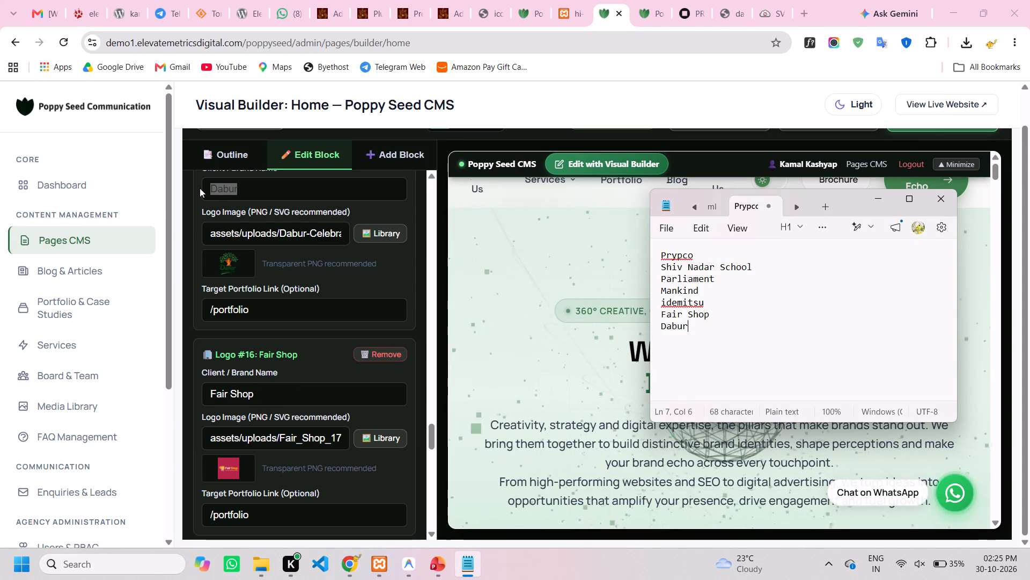
key(Return)
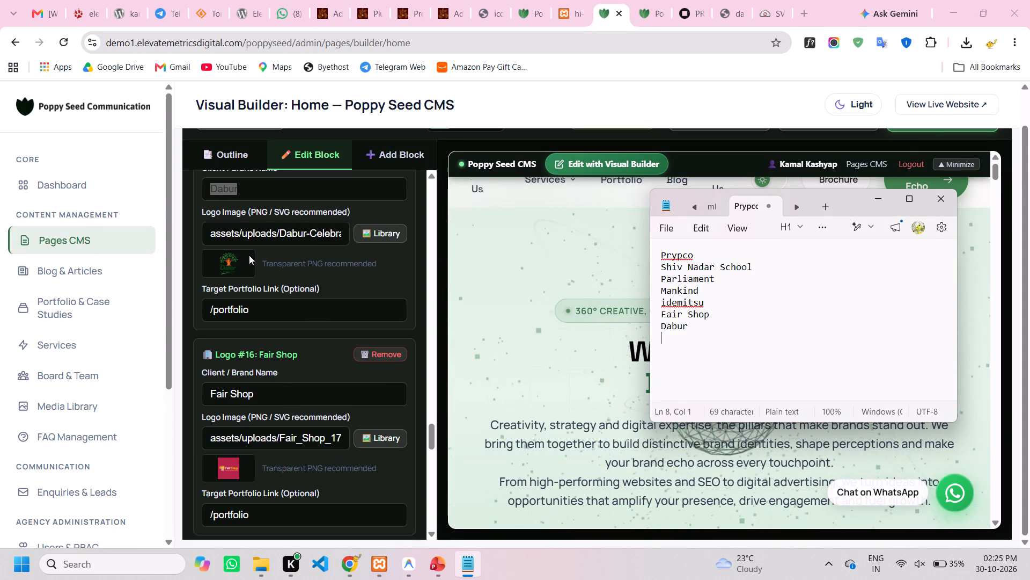
Copy the brand name KAIRON from Logo #14 into the Notepad list below Dabur and start a new line.
scroll(249, 255, up, 6)
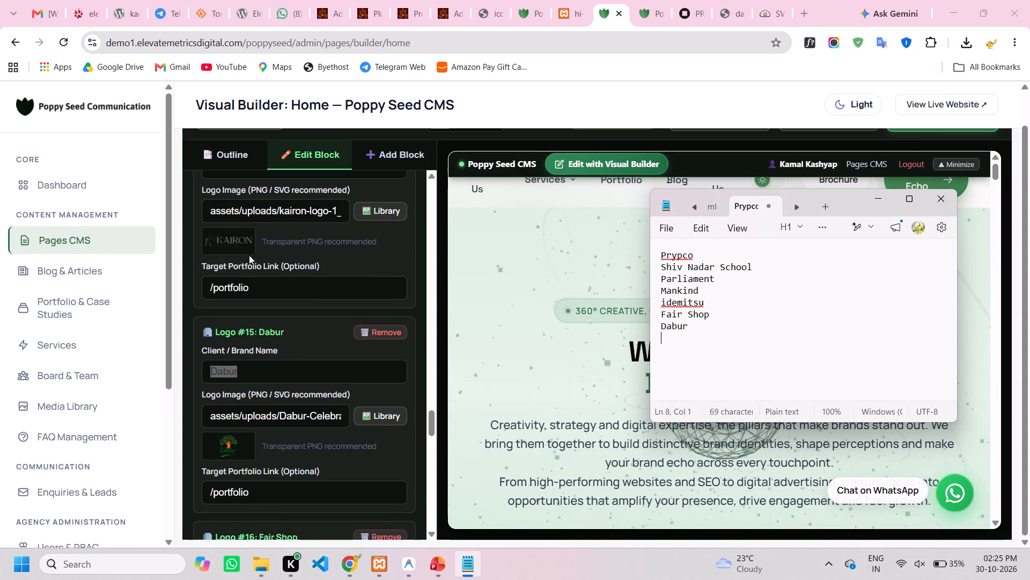
scroll(249, 255, up, 1)
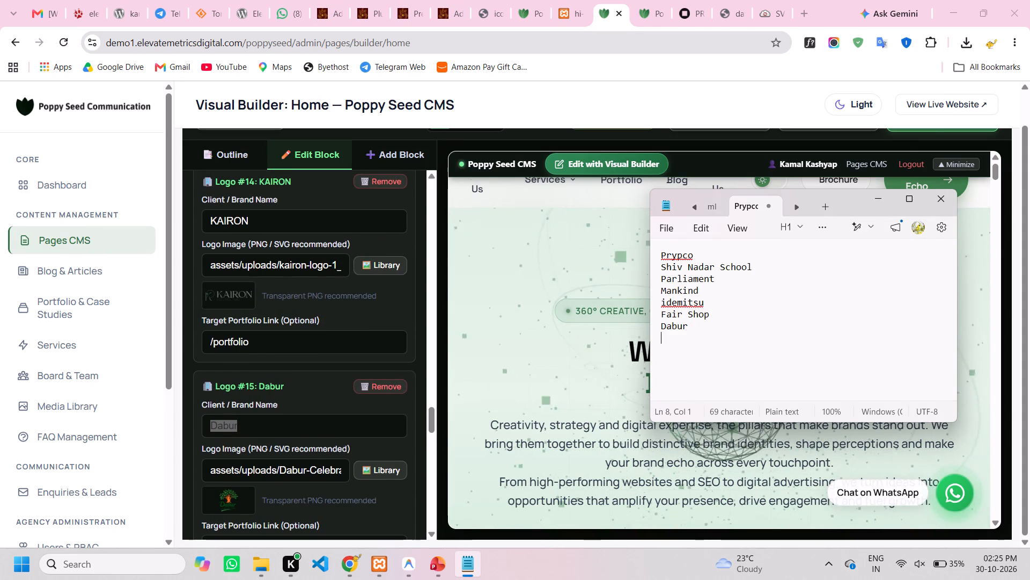
triple_click(220, 224)
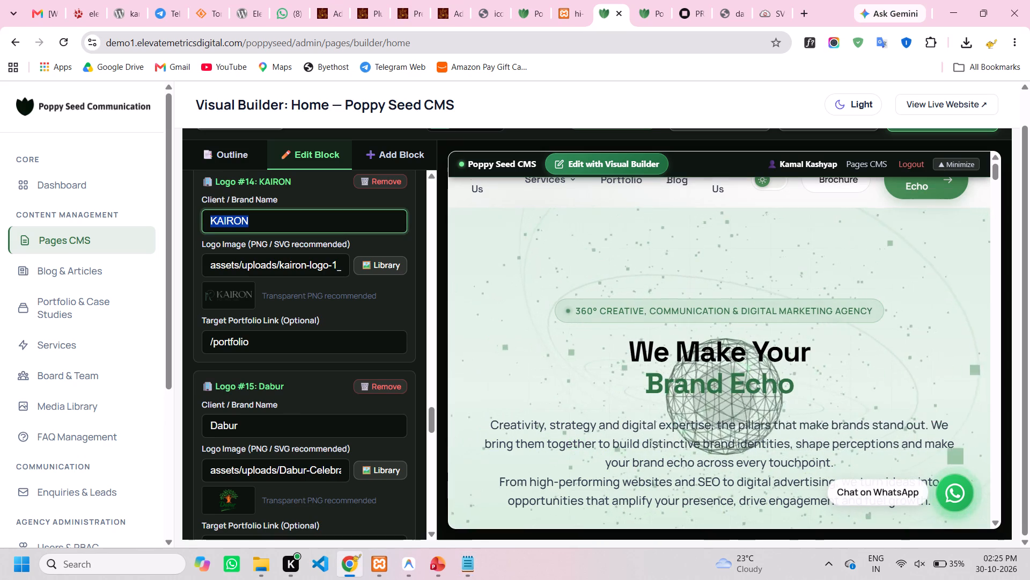
key(ctrl+c)
key(alt+Tab)
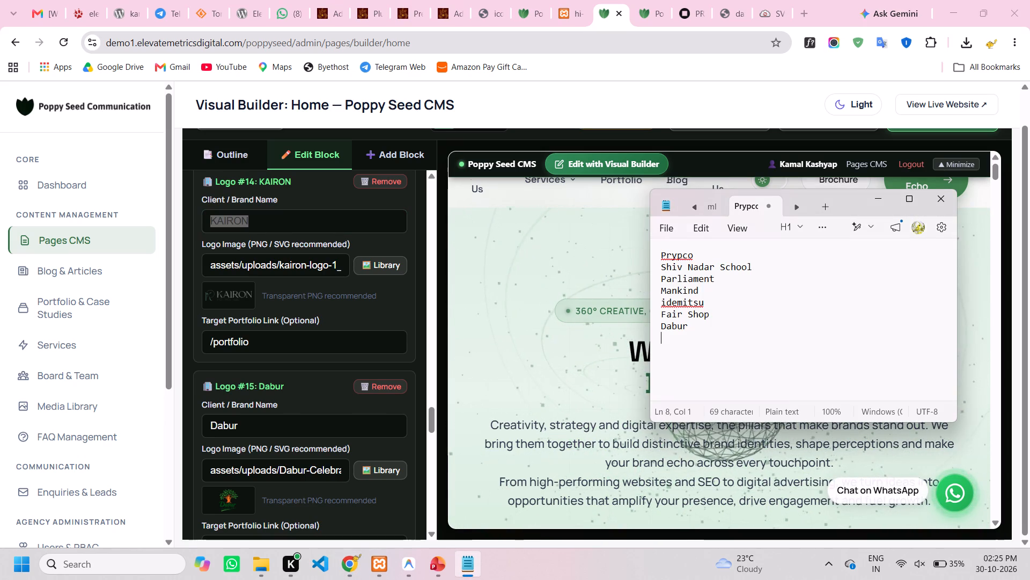
key(ctrl+v)
key(Return)
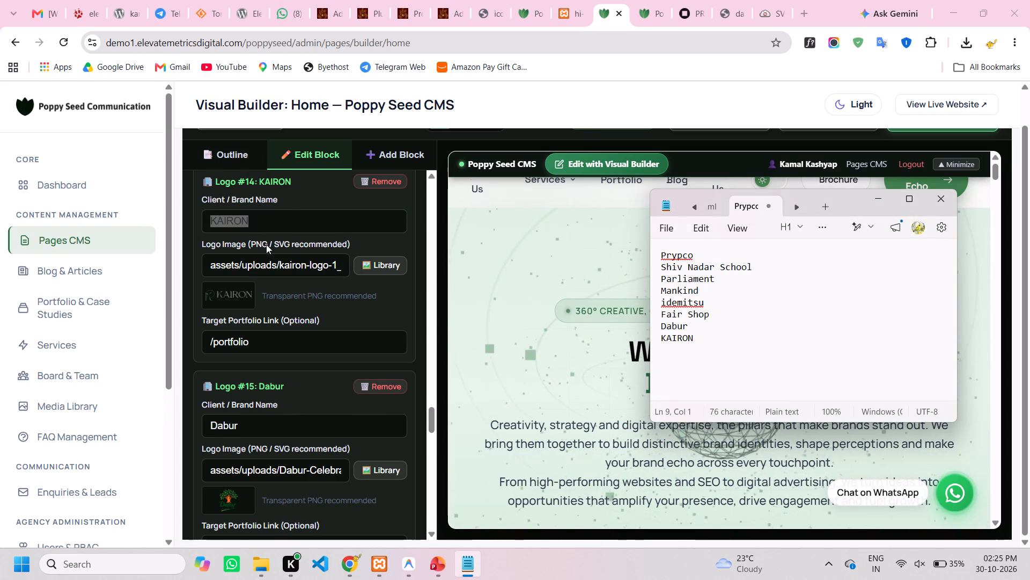
Copy the brand name ISGEC from Logo #13 into the Notepad list below KAIRON and start a new line.
scroll(266, 244, up, 4)
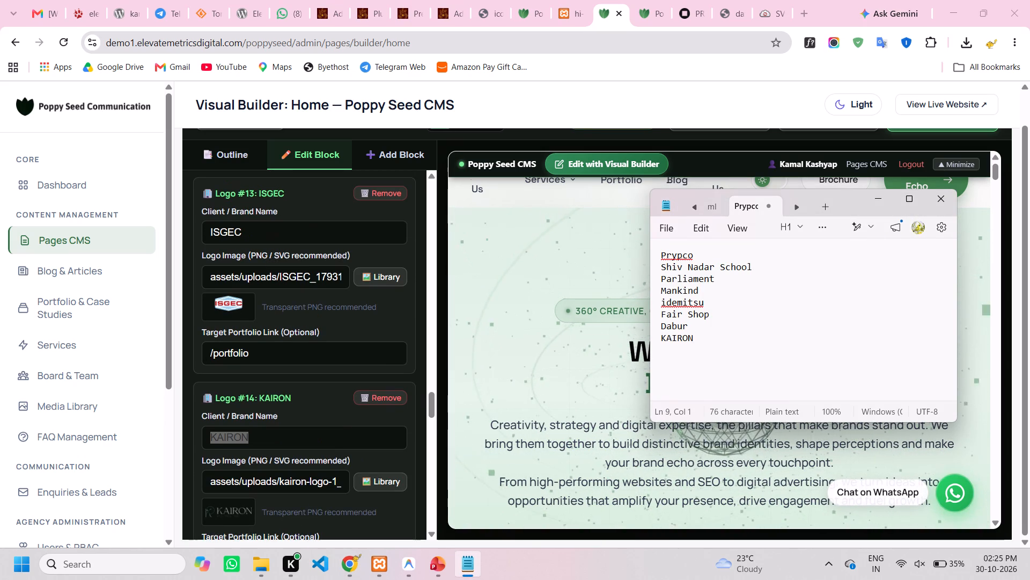
double_click(232, 236)
key(ctrl+c)
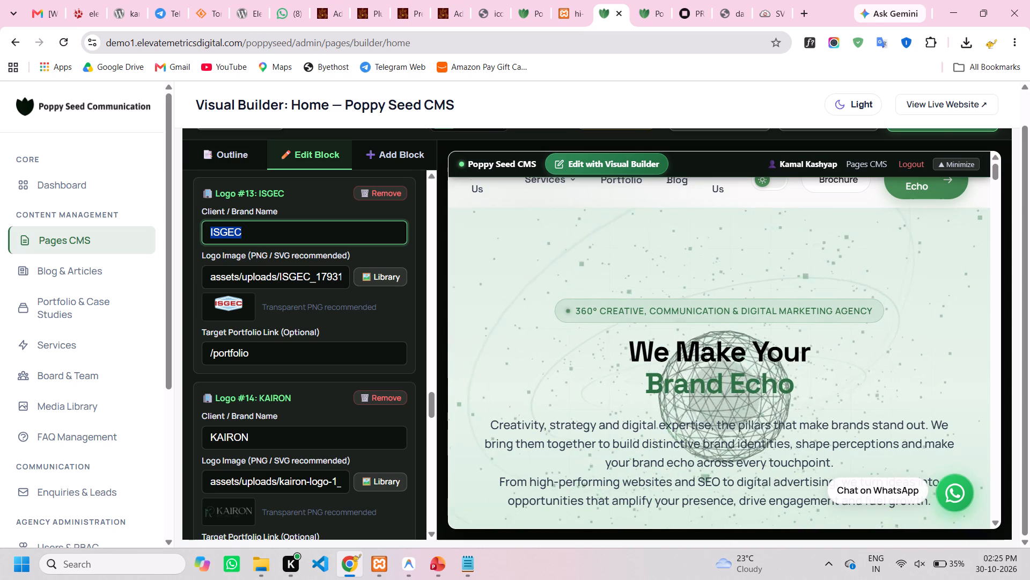
key(alt+Tab)
key(ctrl+v)
key(Return)
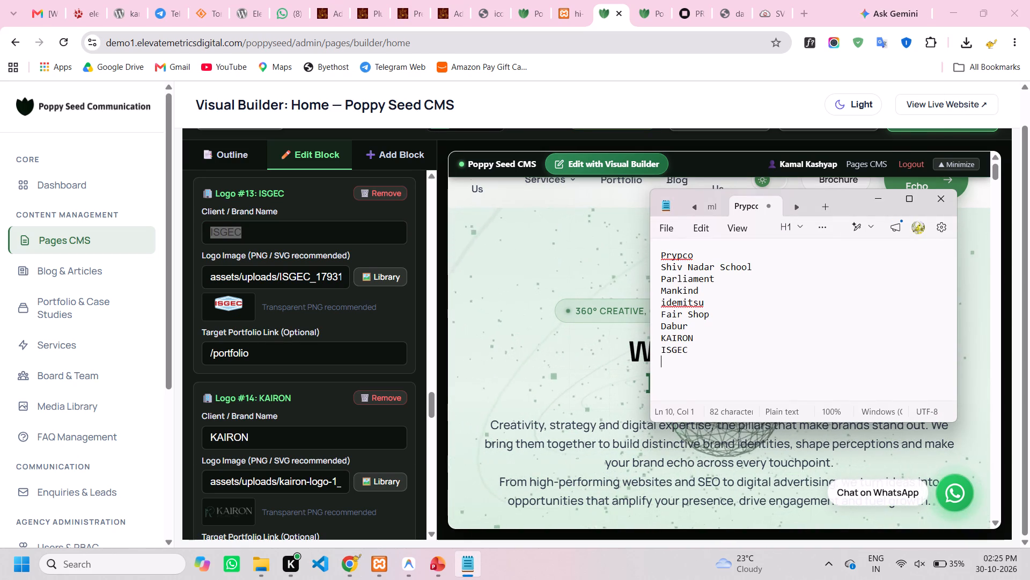
Copy the brand name fng packaging from Logo #12 into the Notepad list below ISGEC and start a new line.
scroll(232, 236, up, 3)
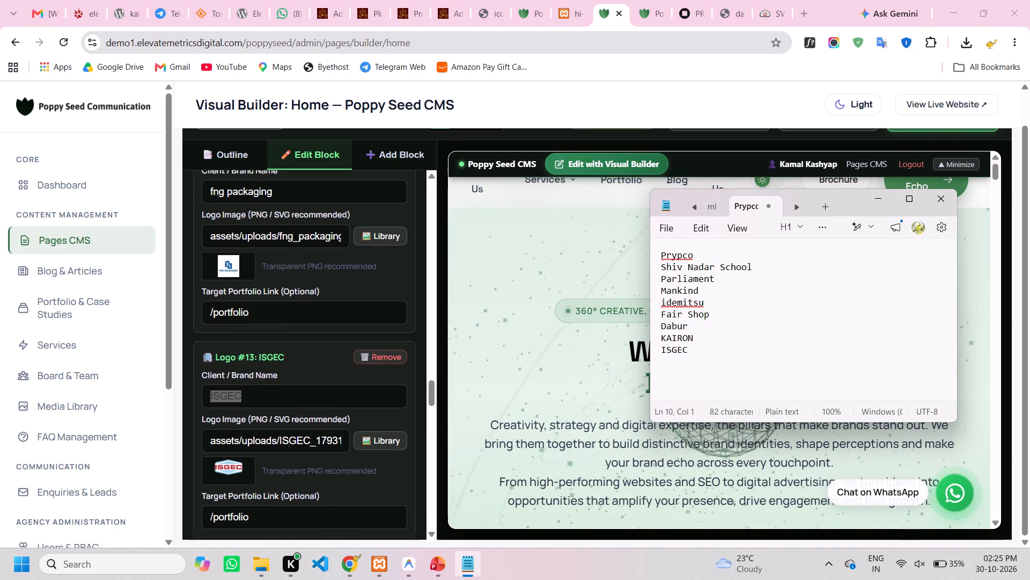
scroll(232, 236, up, 1)
click(244, 211)
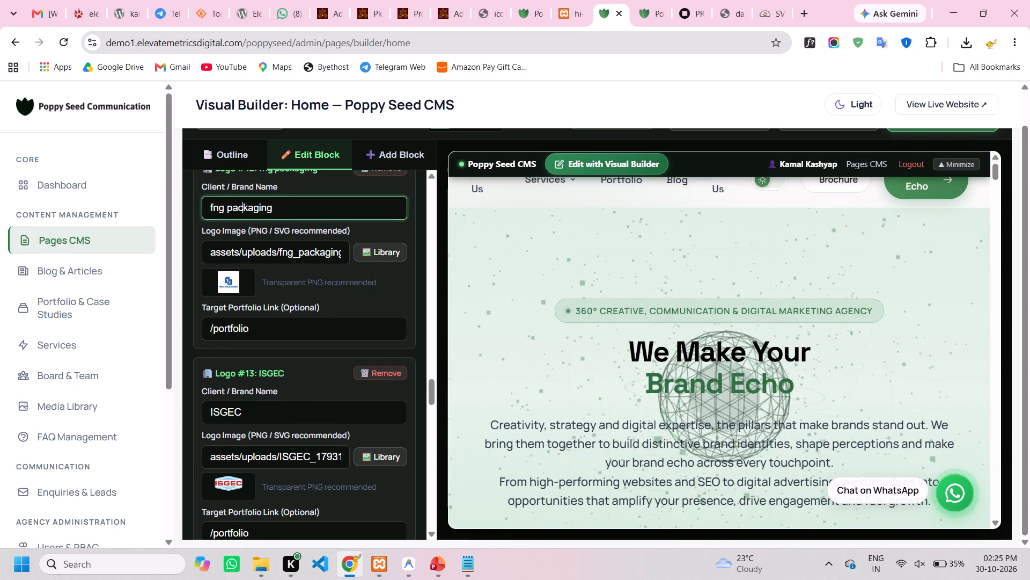
key(ctrl+a)
key(ctrl+c)
key(alt+Tab)
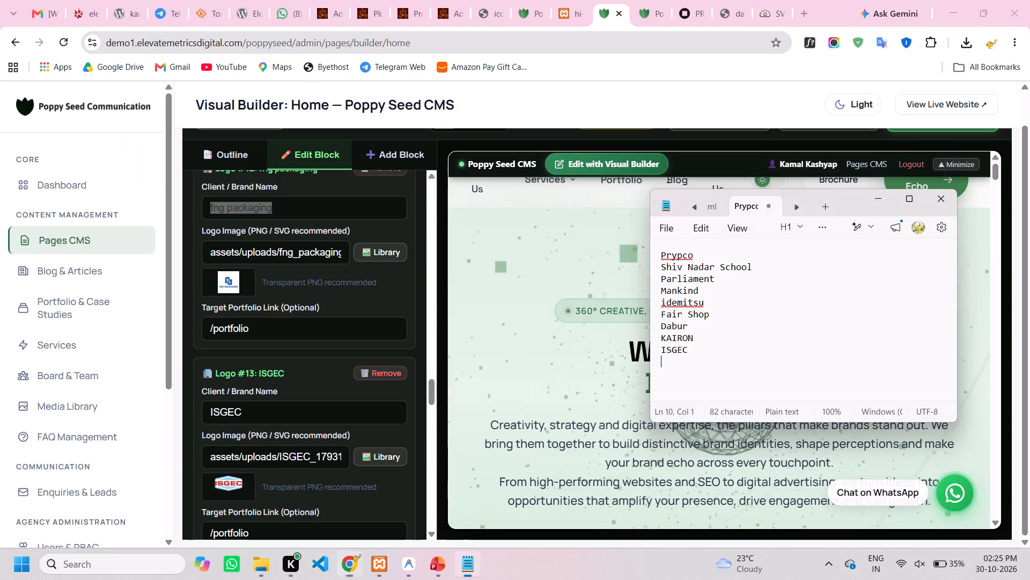
key(ctrl+v)
key(Return)
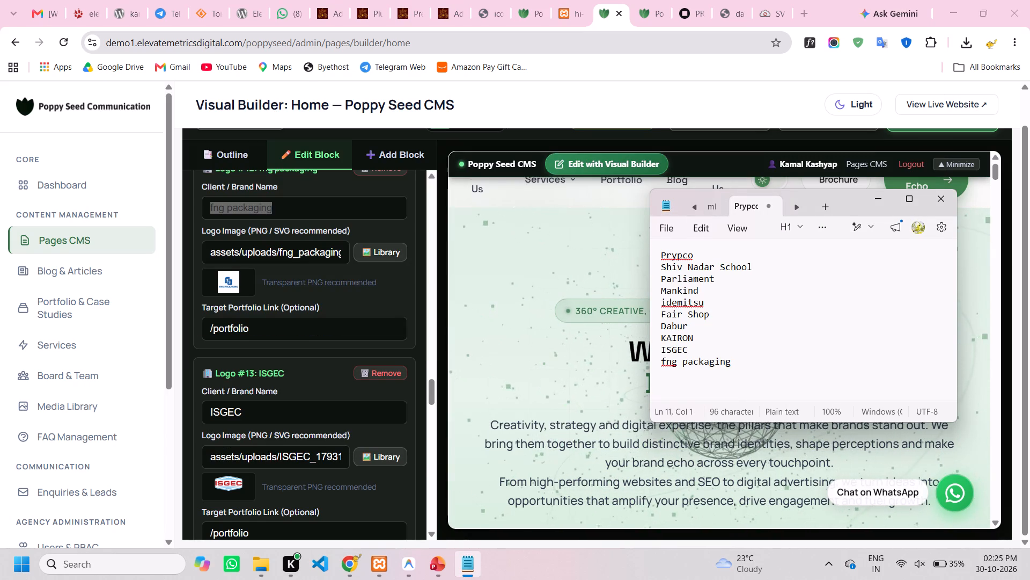
Copy the brand name elimento market from Logo #11 into the Notepad list below fng packaging and start a new line.
scroll(268, 254, up, 5)
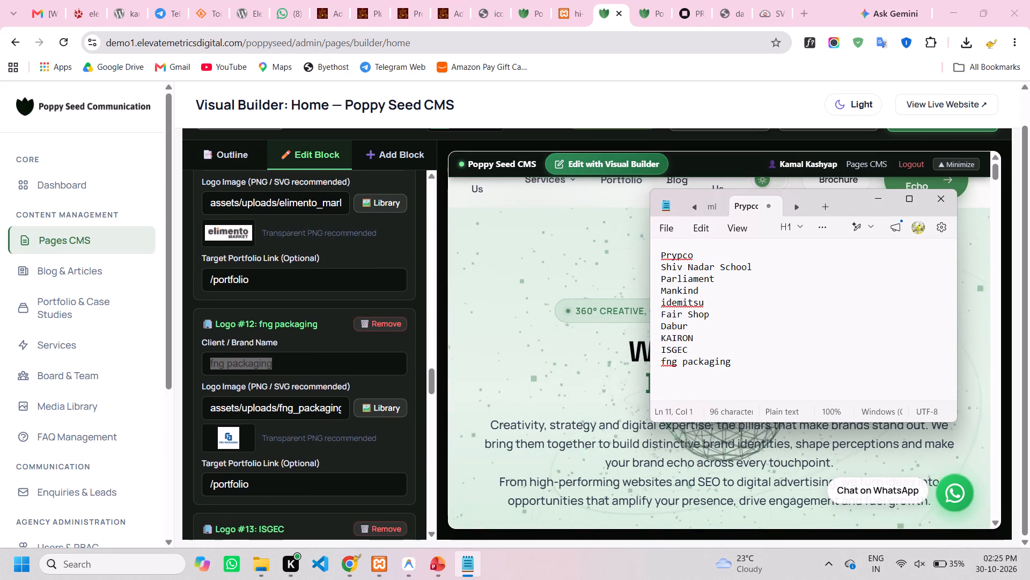
scroll(268, 254, up, 2)
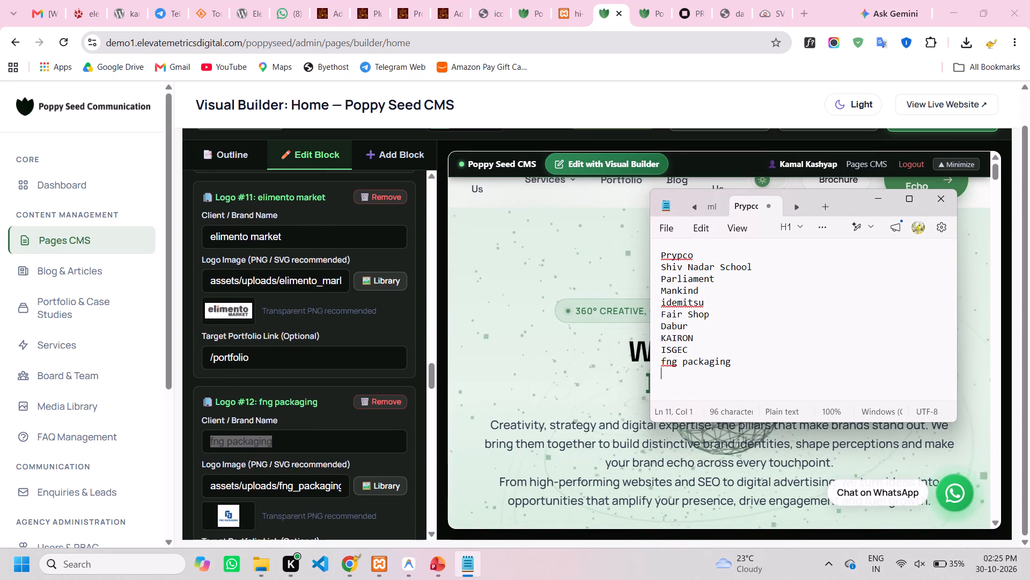
click(270, 239)
key(ctrl+a)
key(ctrl+c)
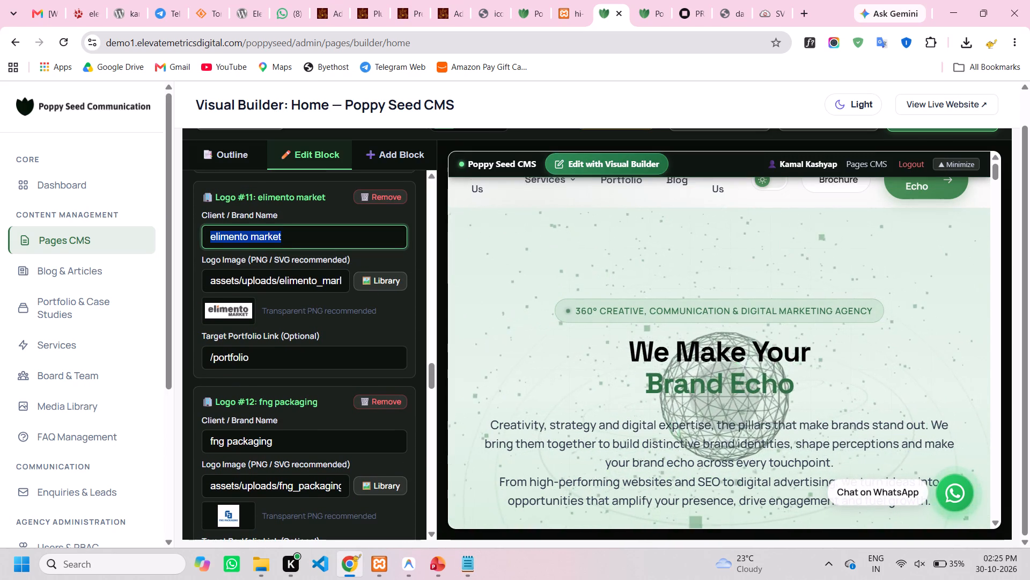
key(alt+Tab)
key(ctrl+v)
key(Return)
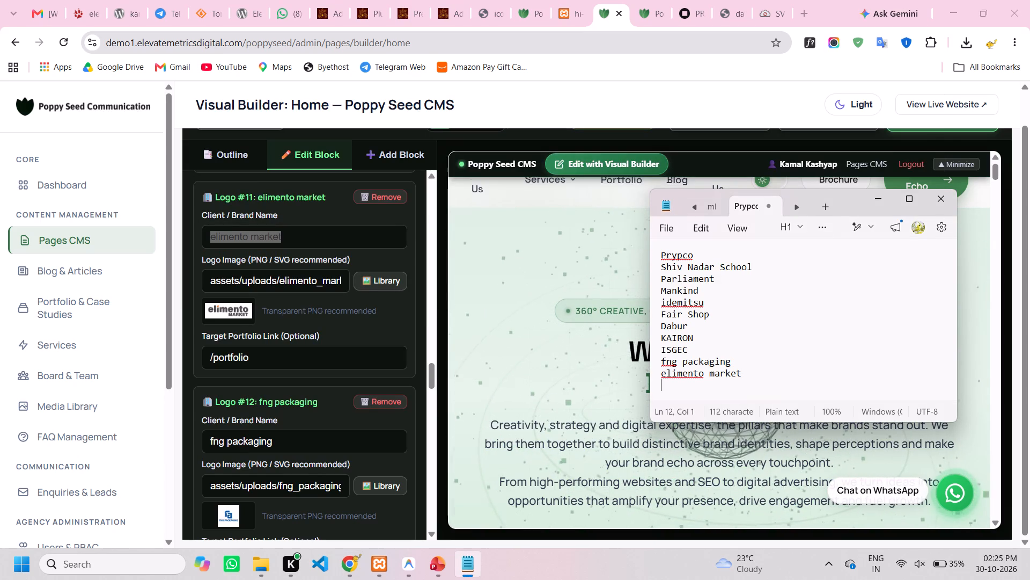
Copy the brand name desi turka from Logo #10 into the Notepad list below elimento market and start a new line.
scroll(270, 239, up, 4)
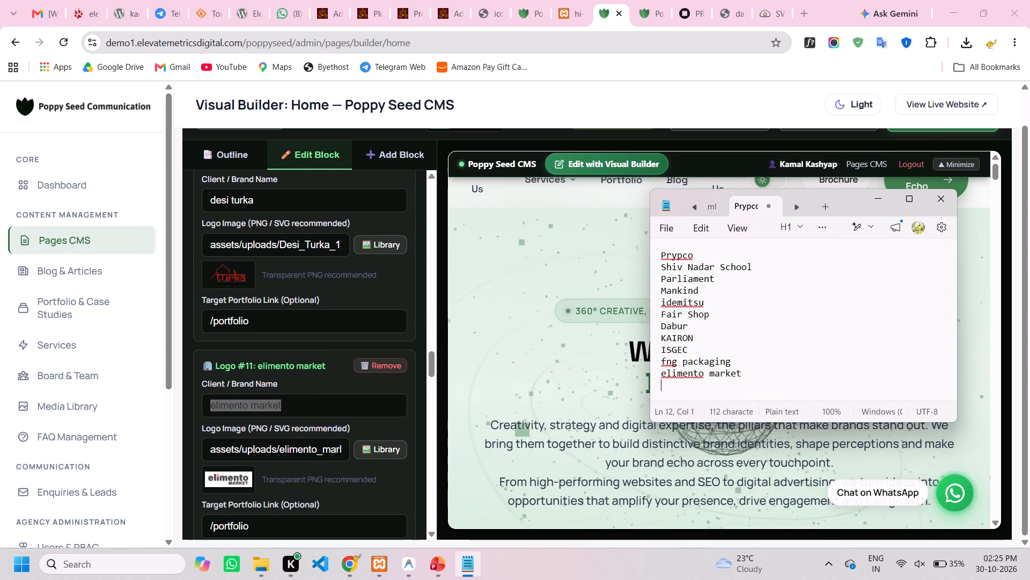
click(242, 201)
key(ctrl+a)
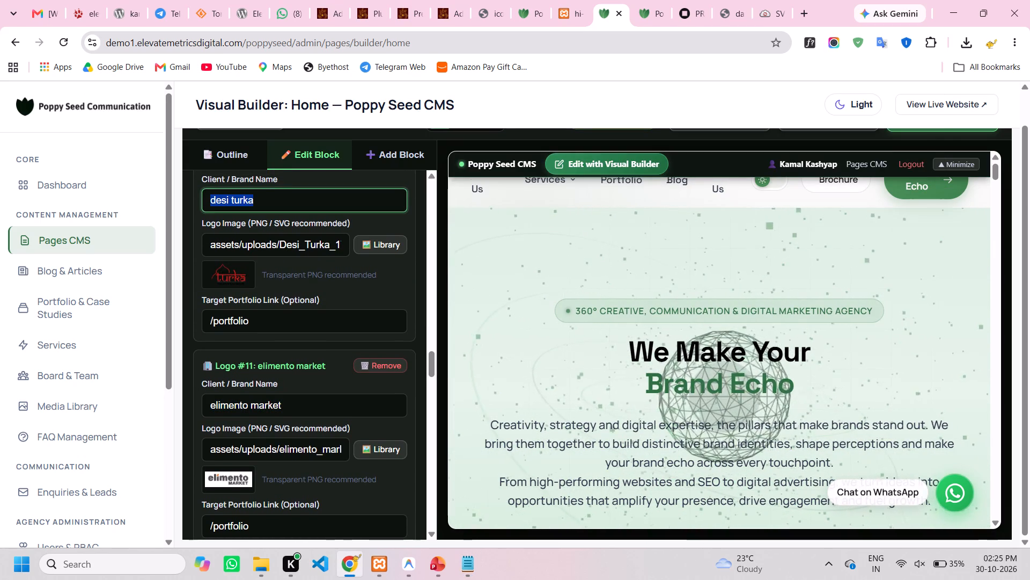
key(ctrl+c)
key(alt+Tab)
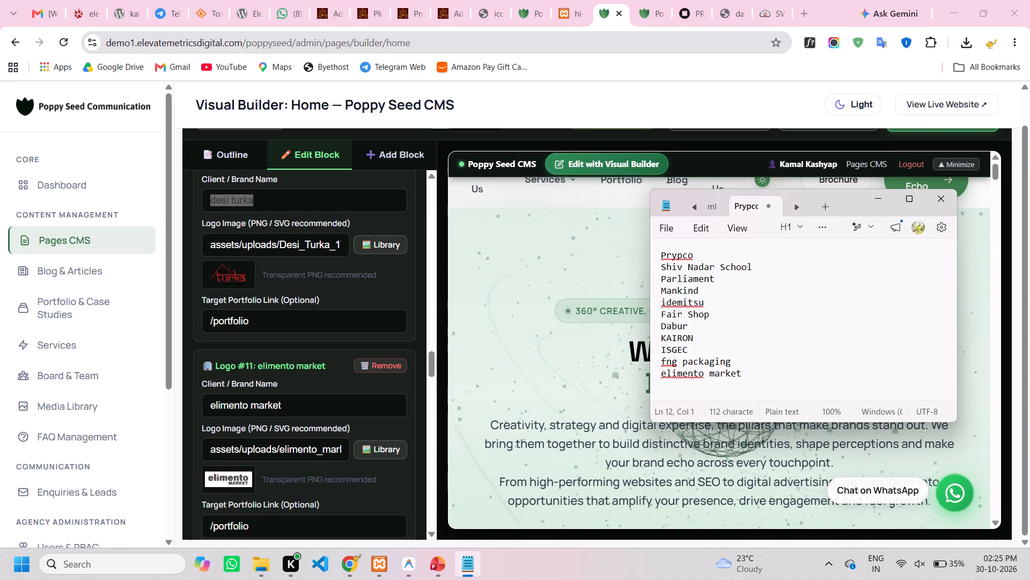
key(ctrl+v)
key(Return)
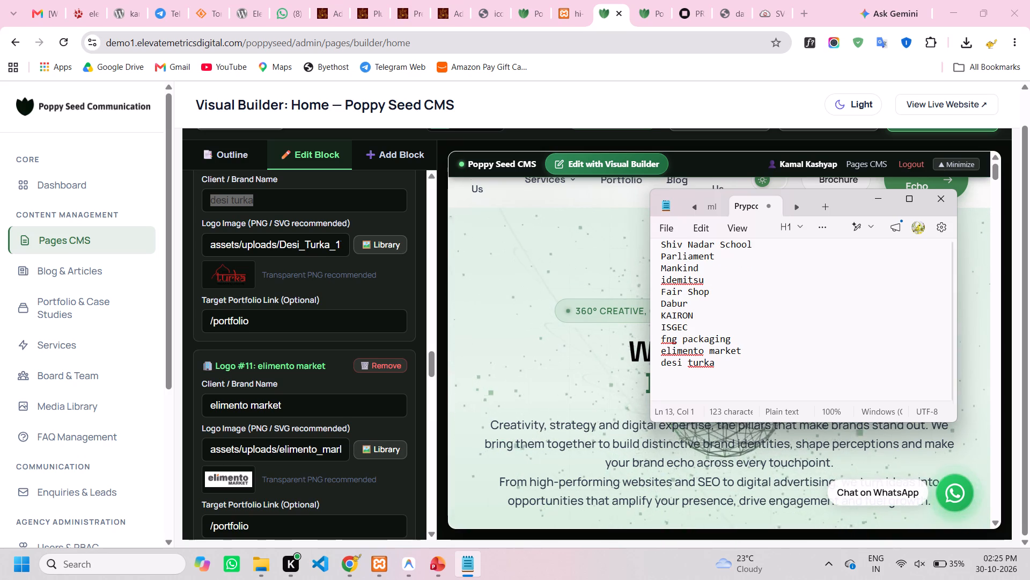
Copy the brand name bliss balls from Logo #9 into the Notepad list below desi turka and start a new line.
scroll(242, 201, up, 4)
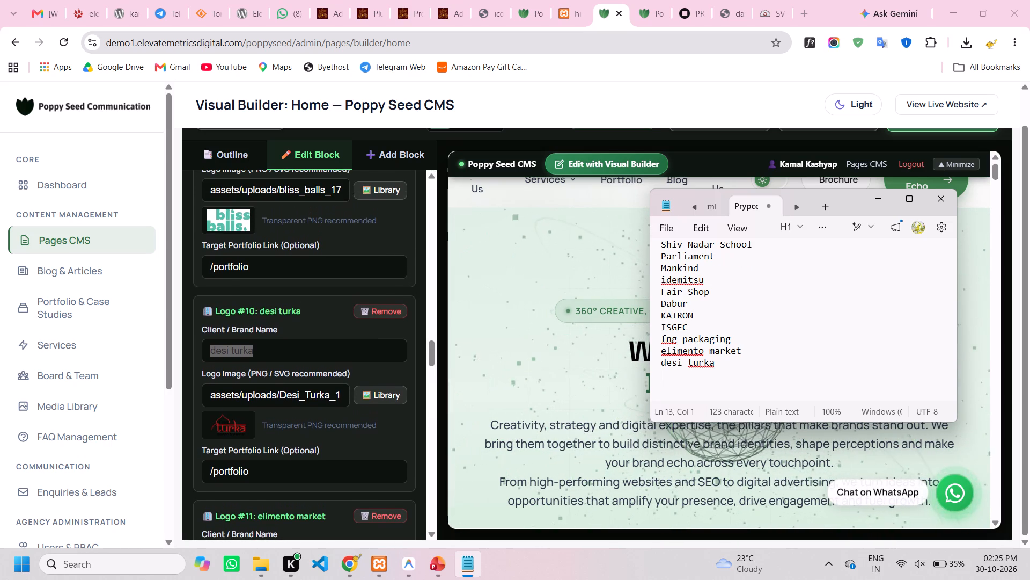
scroll(242, 201, up, 2)
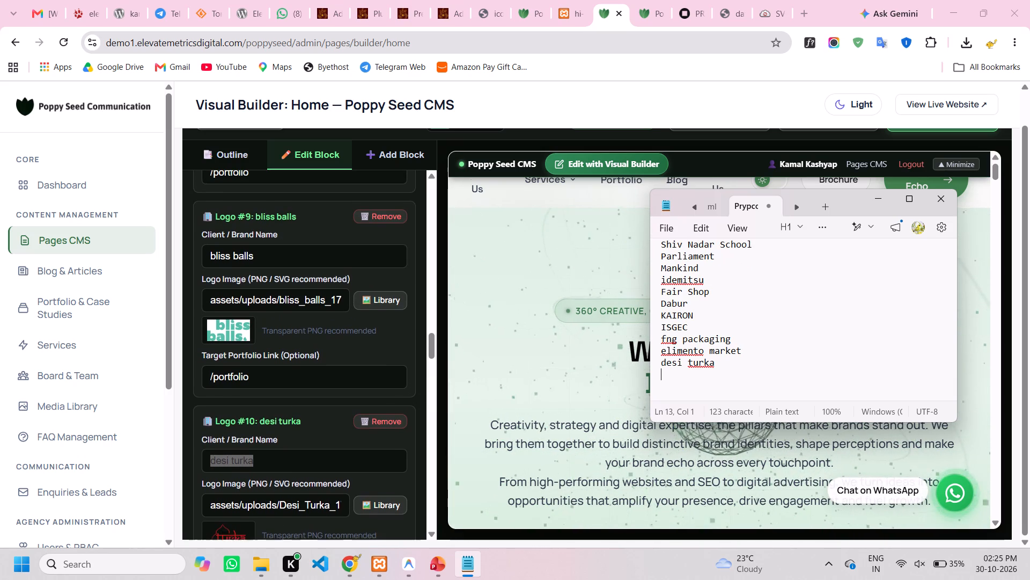
click(239, 249)
key(ctrl+a)
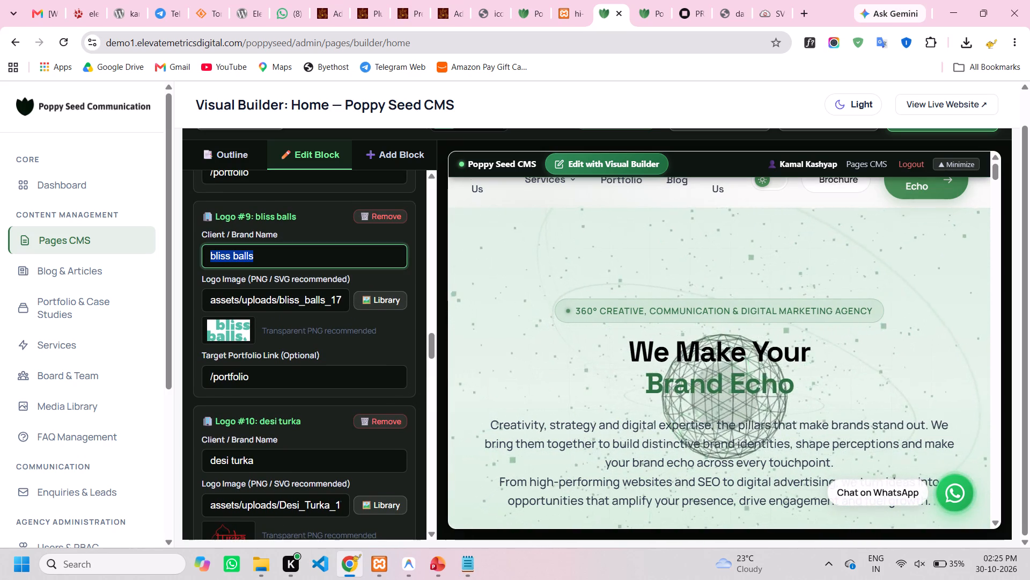
key(ctrl+c)
key(alt+Tab)
key(ctrl+v)
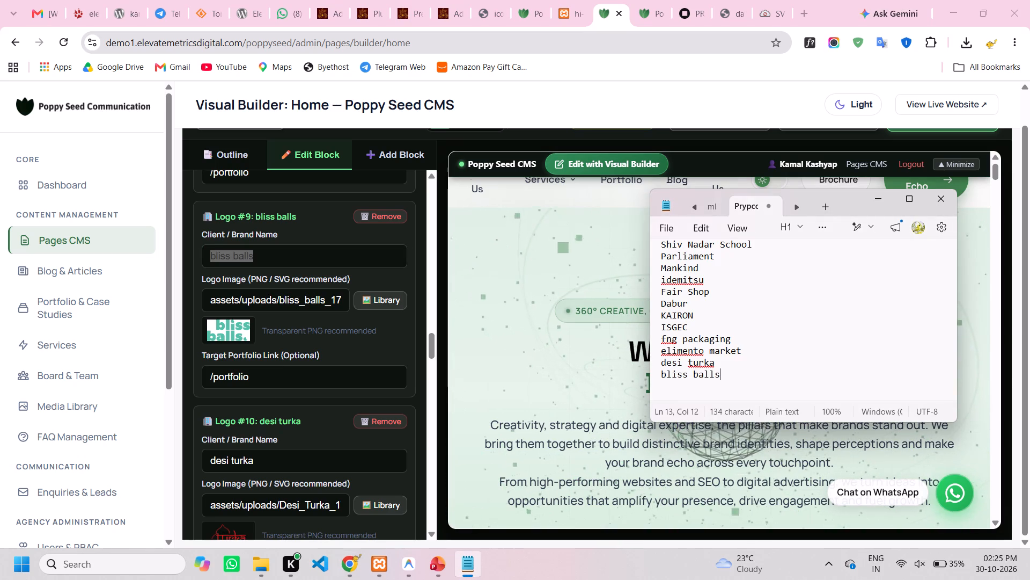
key(Return)
Copy the brand name Aster Clinic, Dubai from Logo #8 into the Notepad list below bliss balls and start a new line.
scroll(239, 249, up, 3)
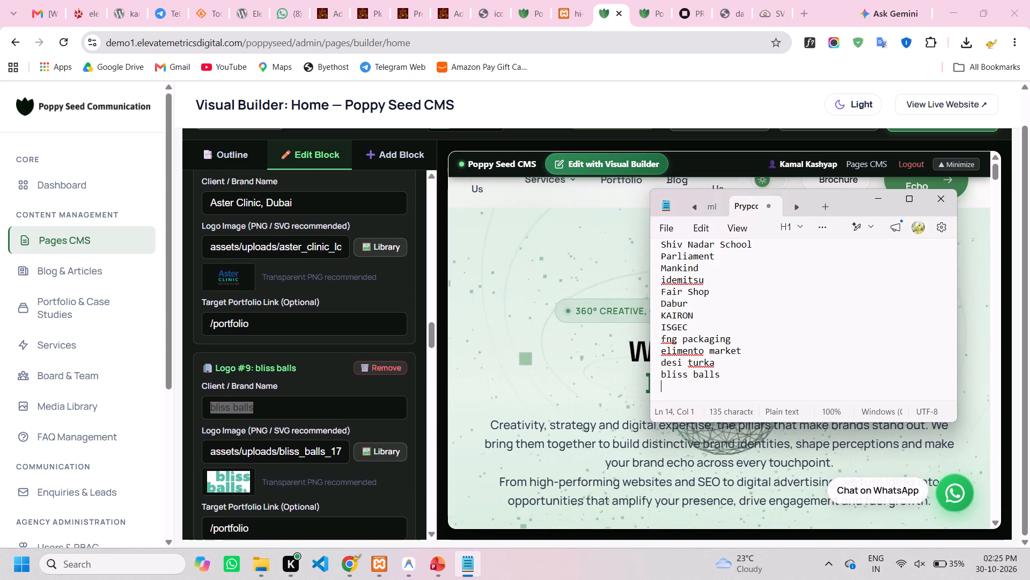
scroll(239, 249, up, 2)
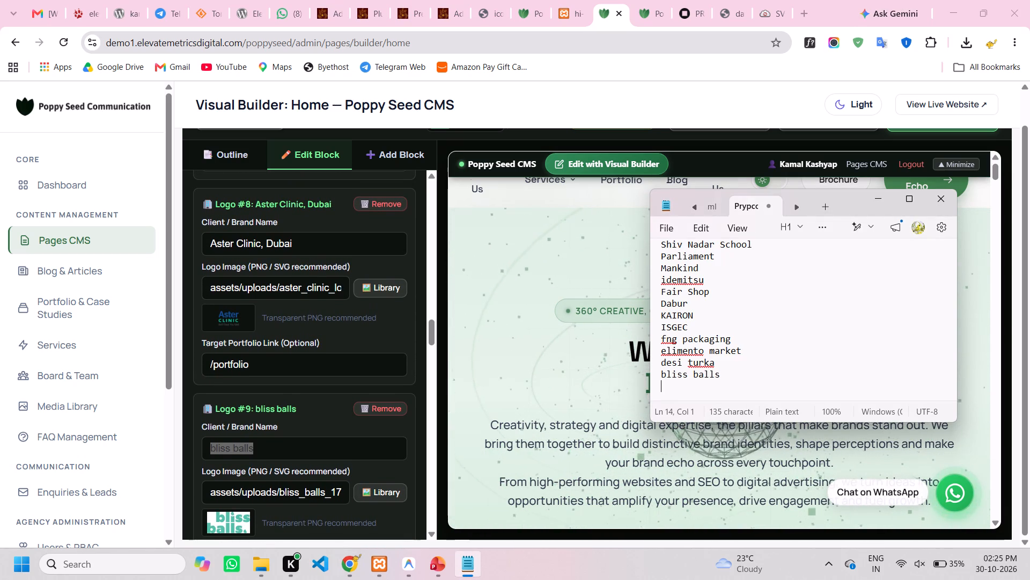
click(244, 243)
key(ctrl+a)
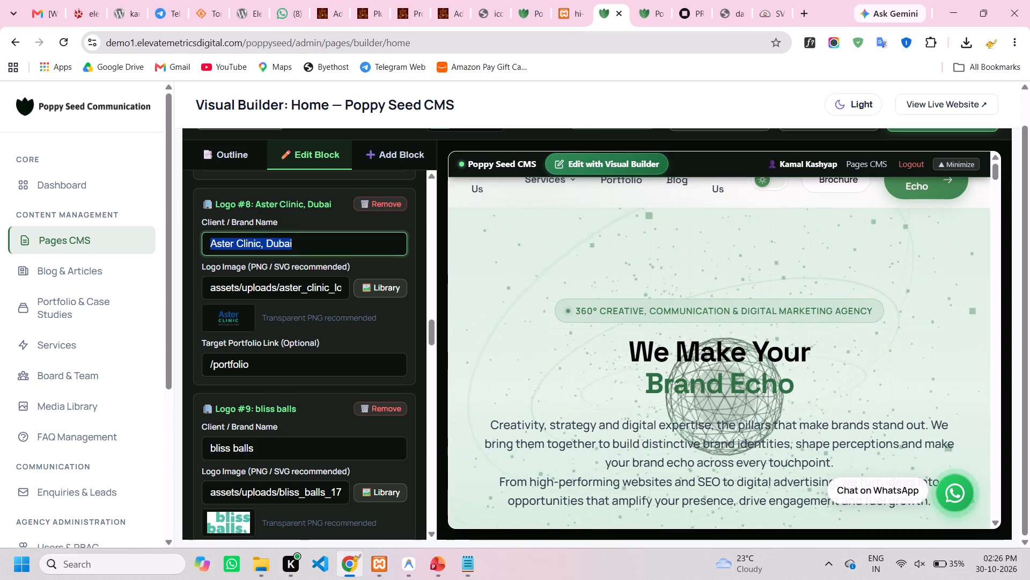
key(ctrl+c)
key(alt+Tab)
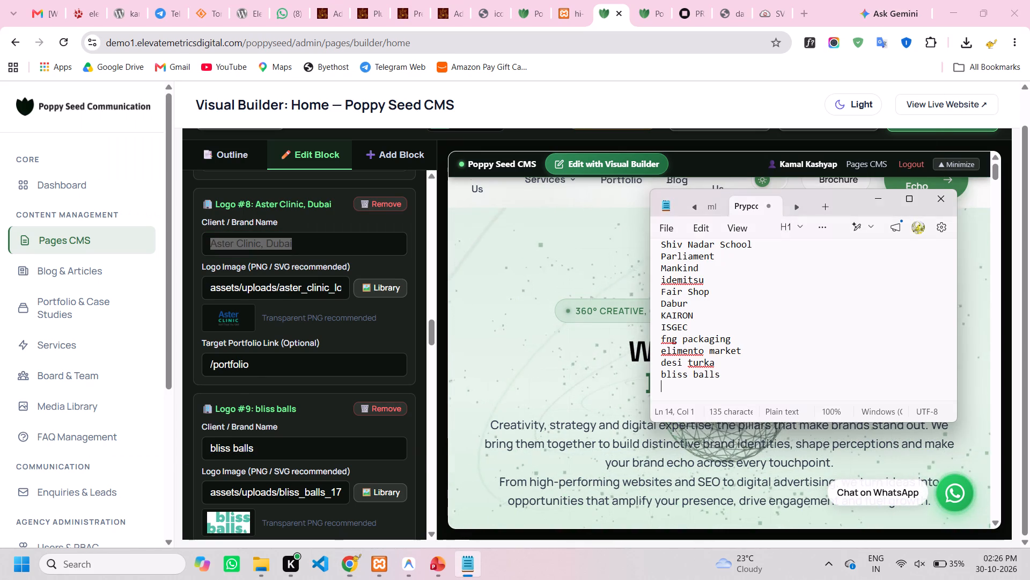
key(ctrl+v)
key(Return)
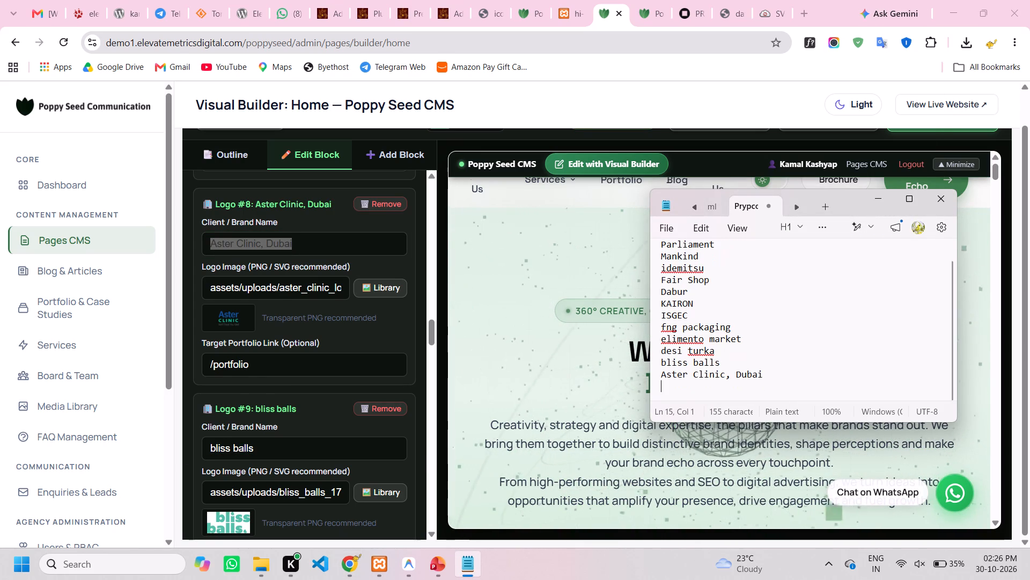
Copy the brand name Nilaya Greens from Logo #7 into the Notepad list below Aster Clinic, Dubai and start a new line.
scroll(297, 321, up, 5)
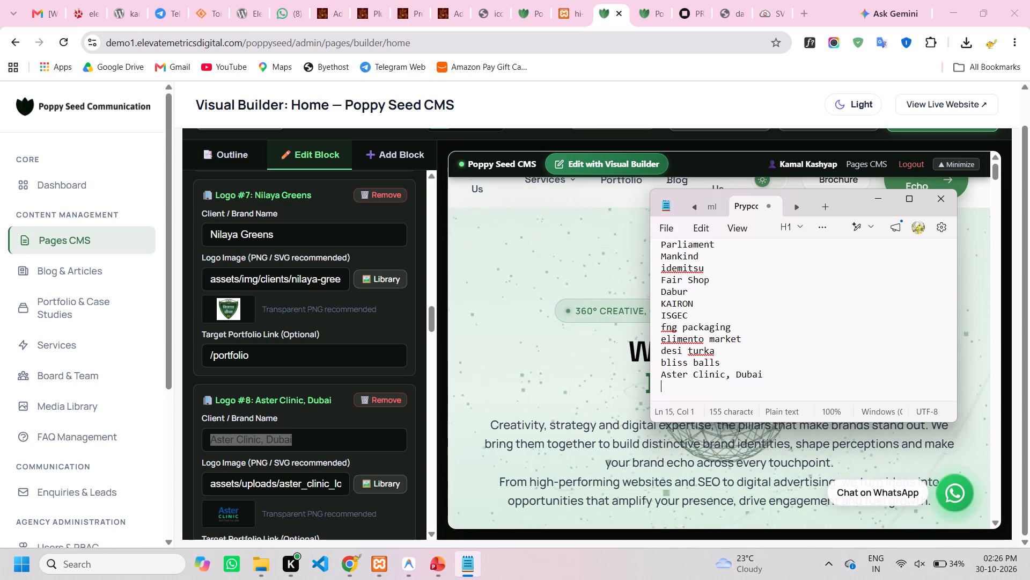
click(257, 233)
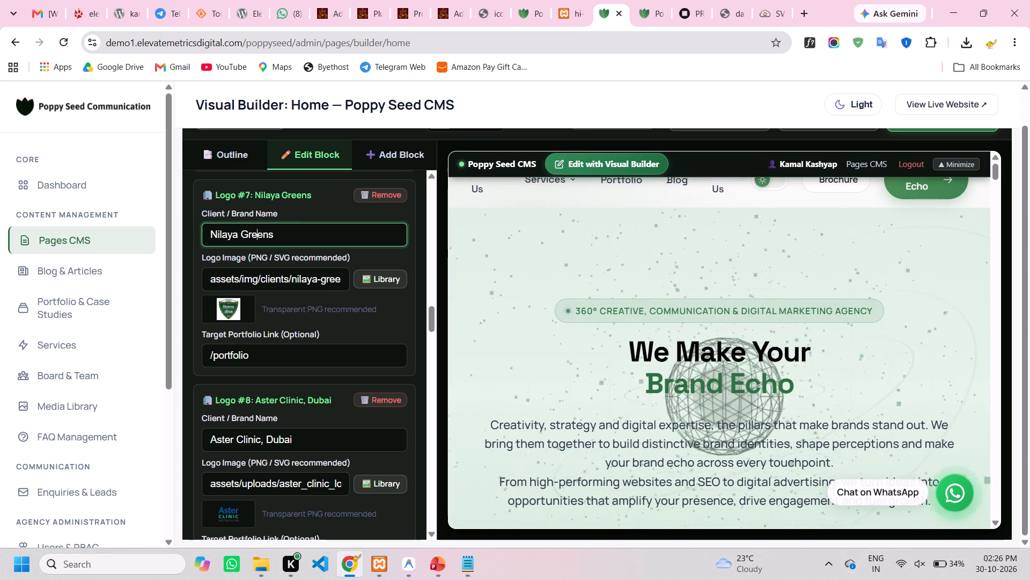
key(ctrl+a)
key(ctrl+c)
key(alt+Tab)
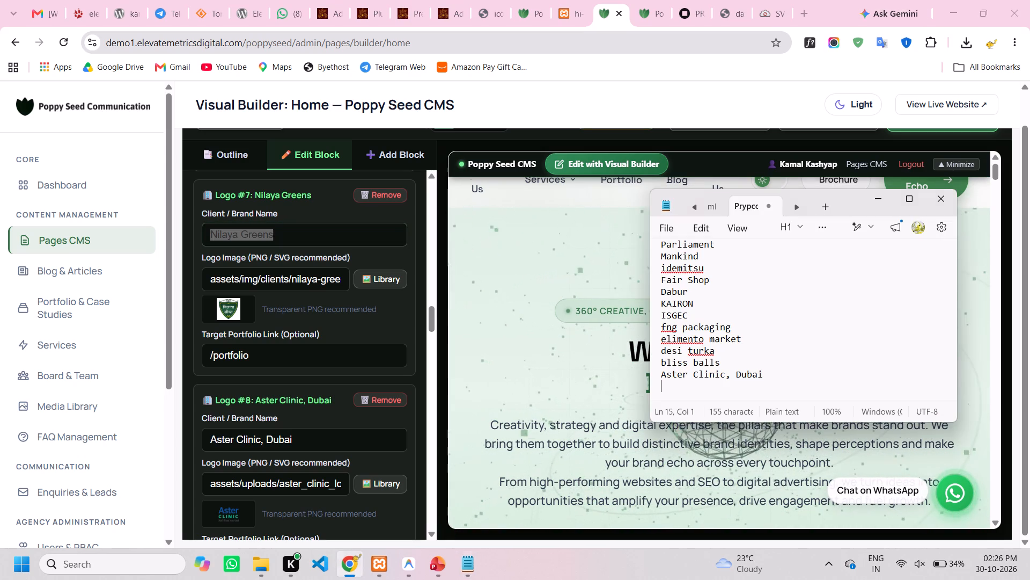
key(ctrl+v)
key(Return)
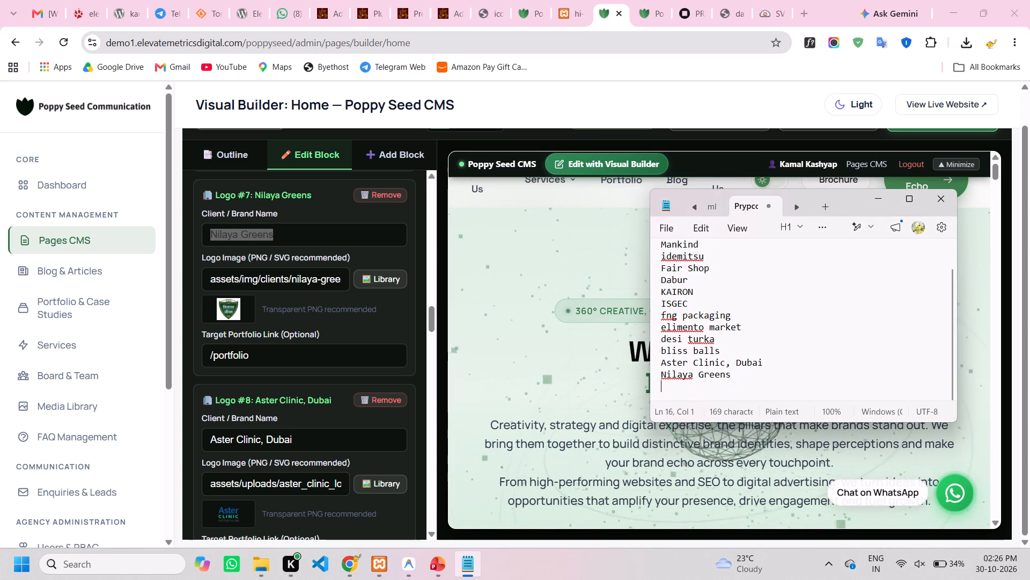
Copy the brand name HCG Cancer Care from Logo #6 into the Notepad list below Nilaya Greens and start a new line.
scroll(257, 233, up, 3)
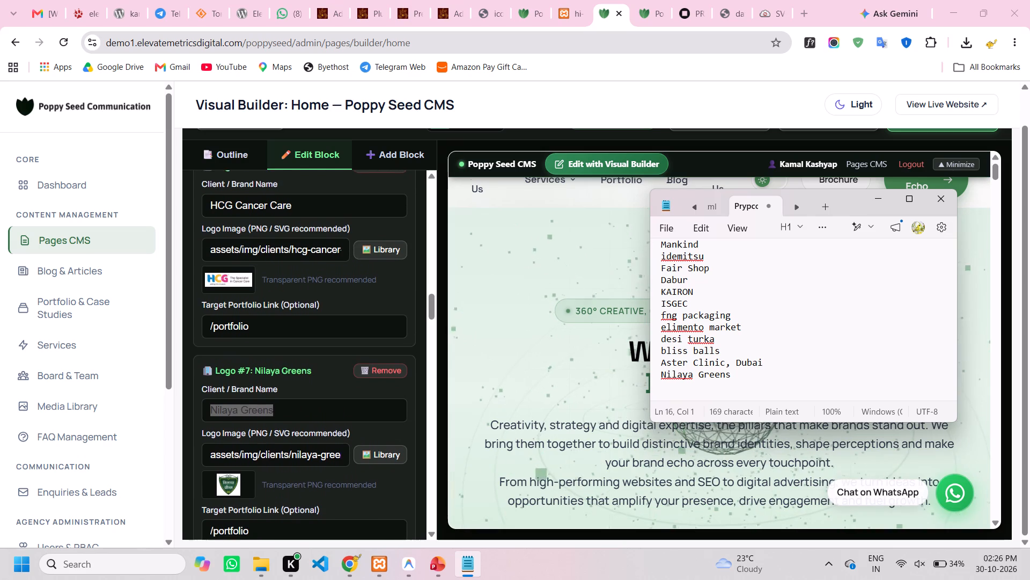
scroll(257, 233, up, 1)
click(266, 212)
key(ctrl+a)
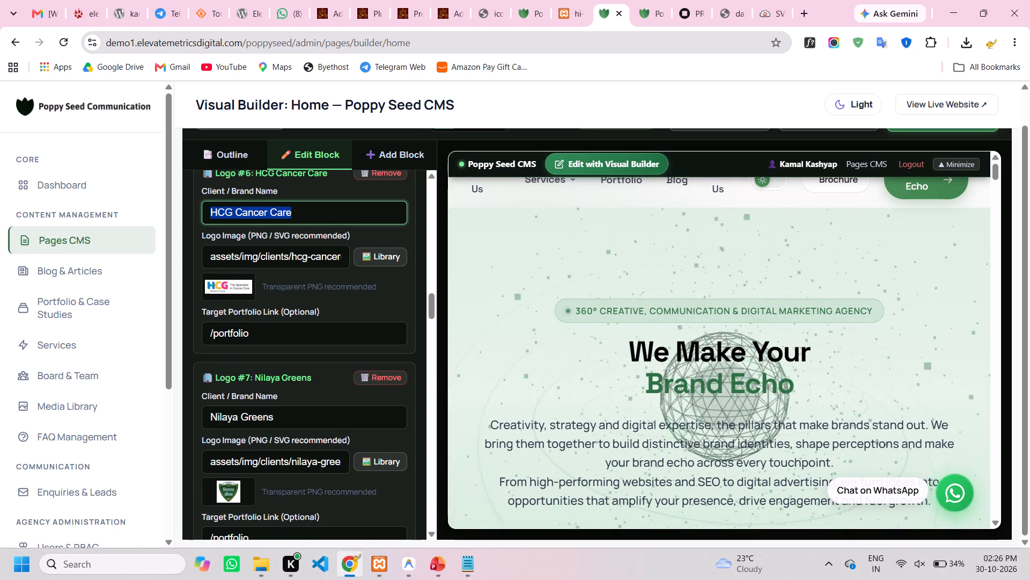
key(ctrl+c)
key(alt+Tab)
key(ctrl+v)
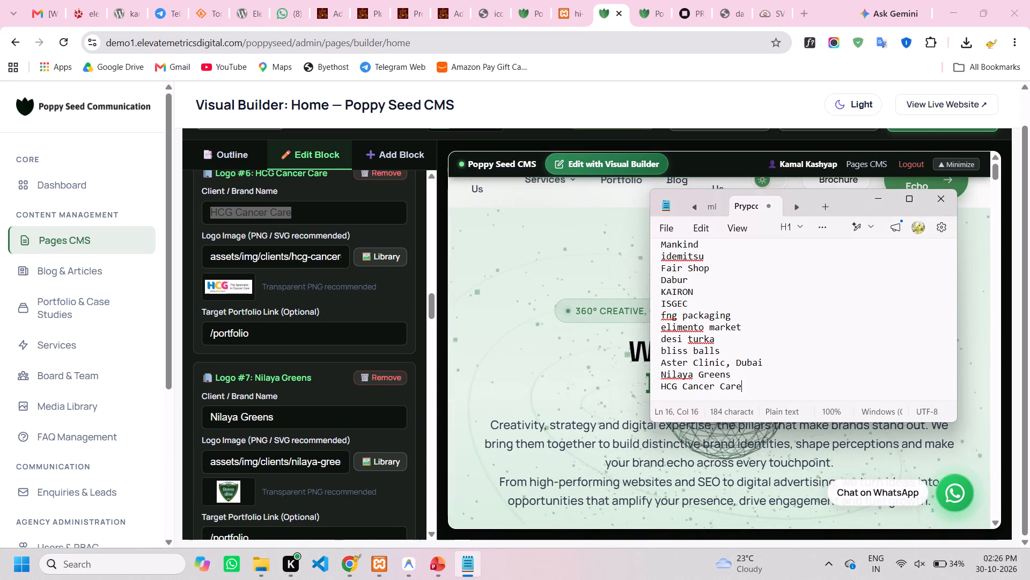
key(shift+Return)
Copy the brand name V-Mart from Logo #5 into the Notepad list below HCG Cancer Care and start a new line.
scroll(266, 212, up, 1)
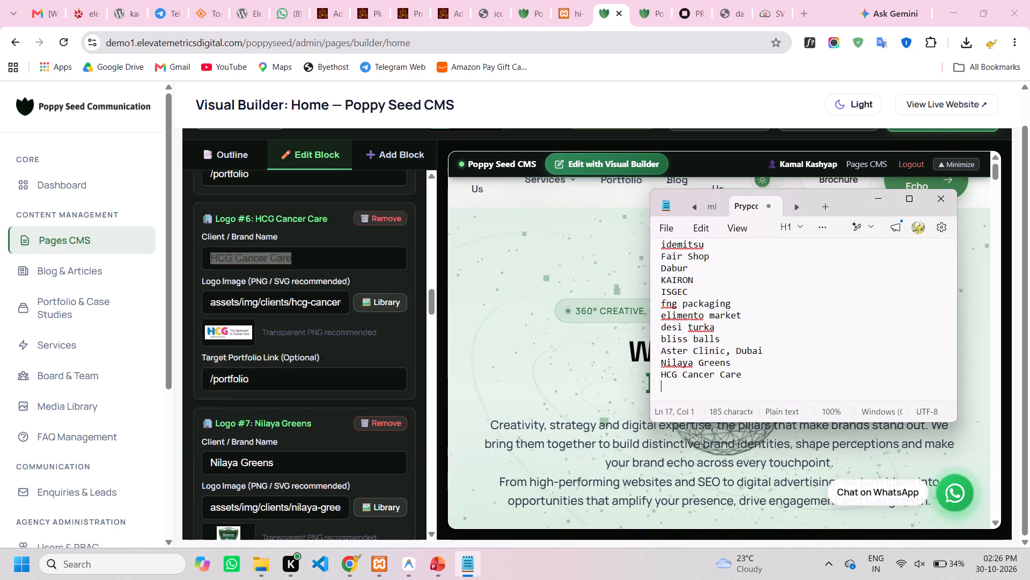
scroll(266, 212, up, 3)
click(249, 198)
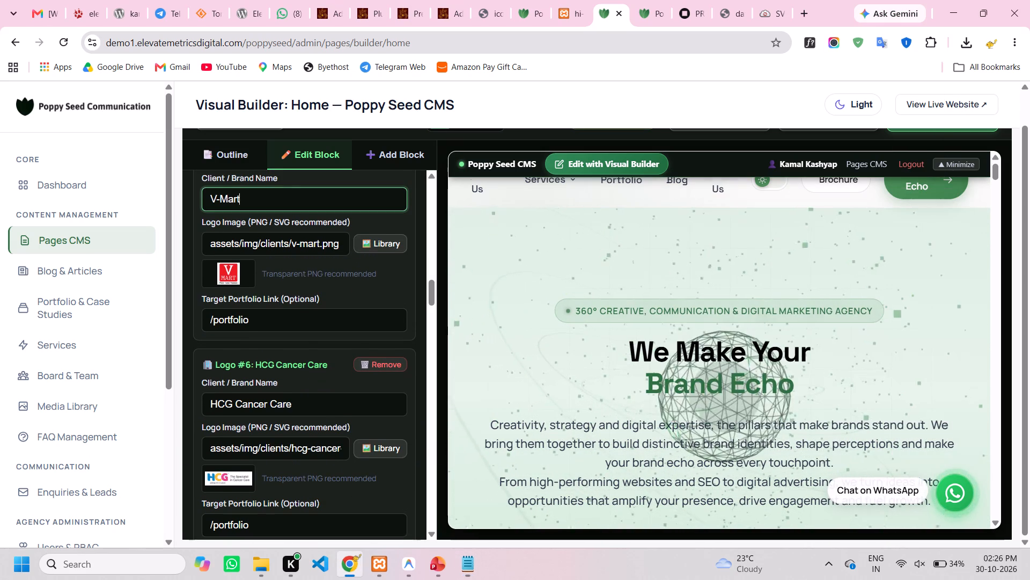
key(ctrl+a)
key(ctrl+c)
key(alt+Tab)
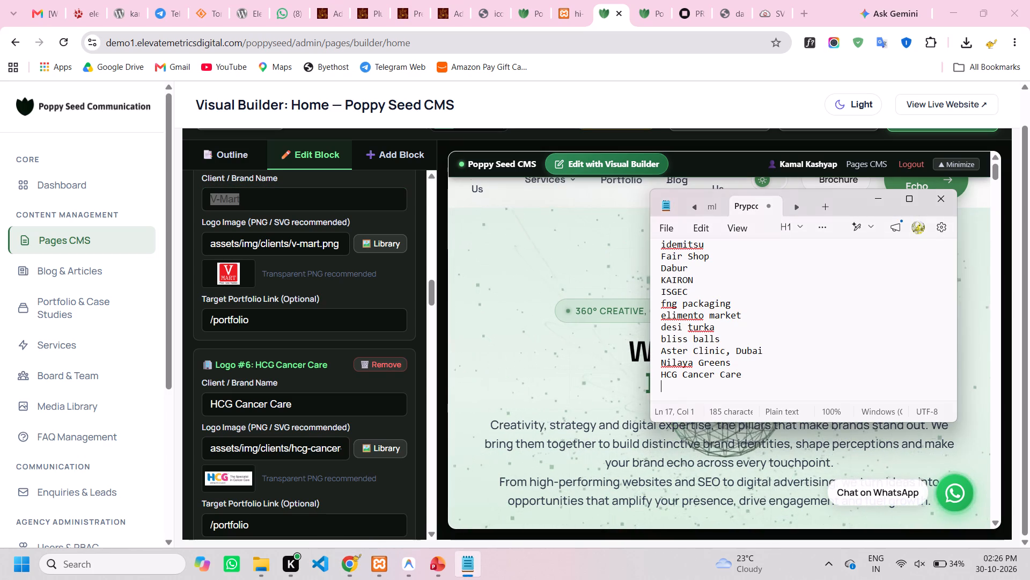
key(ctrl+v)
key(Return)
Copy the brand name Hi Nine from Logo #4 into the Notepad list below V-Mart and start a new line.
scroll(249, 198, up, 2)
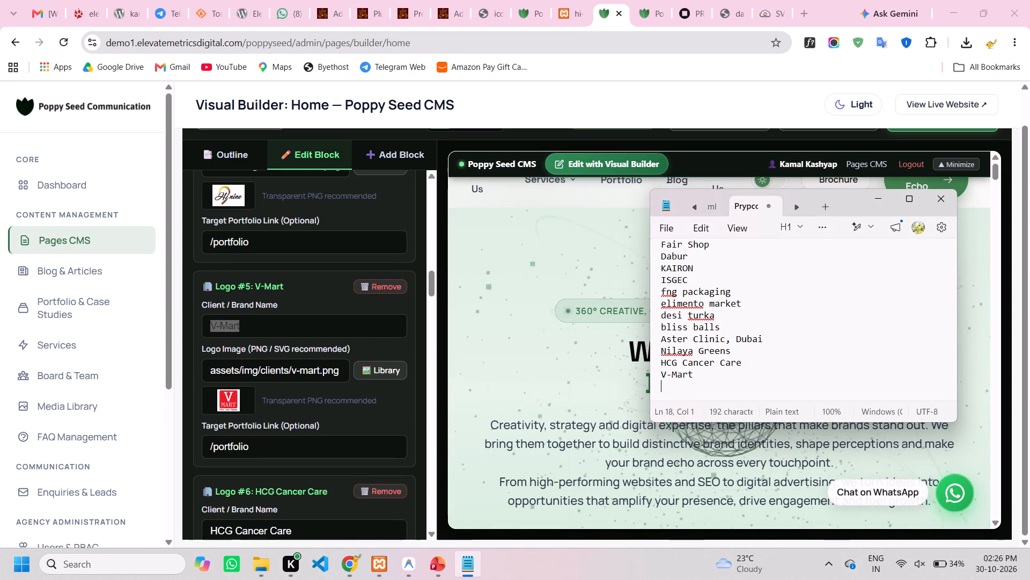
scroll(249, 198, up, 3)
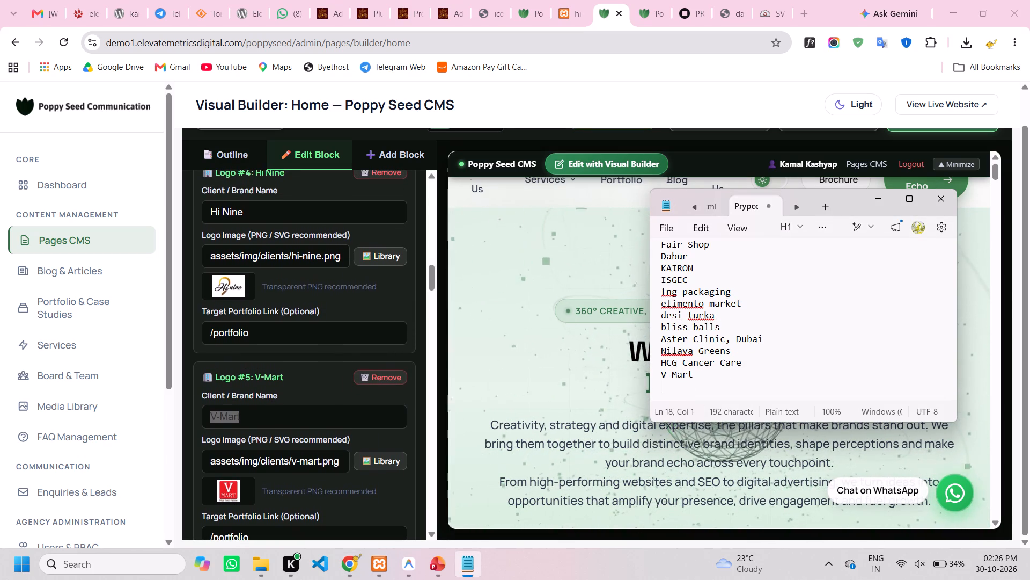
click(246, 214)
key(ctrl+a)
key(ctrl+c)
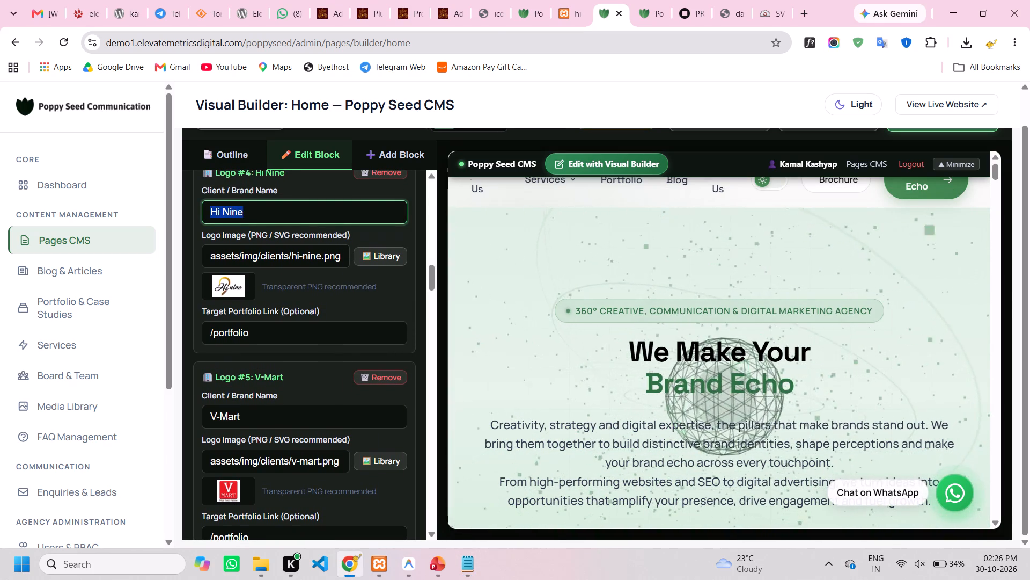
key(alt+Tab)
key(ctrl+v)
key(Return)
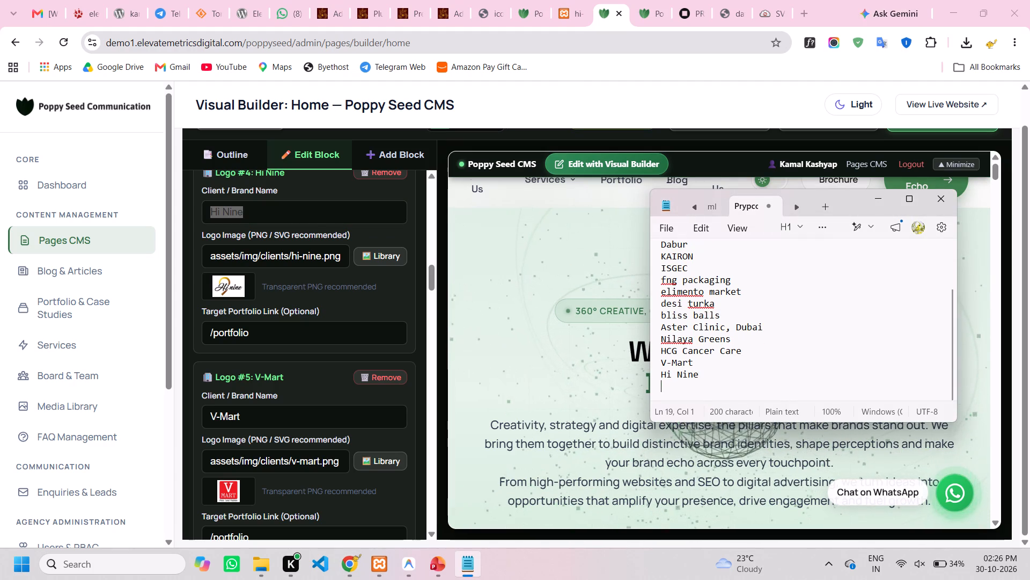
Copy the brand name Yatharth Super Speciality Hospitals from Logo #3 into the Notepad list below Hi Nine and start a new line.
scroll(246, 214, up, 5)
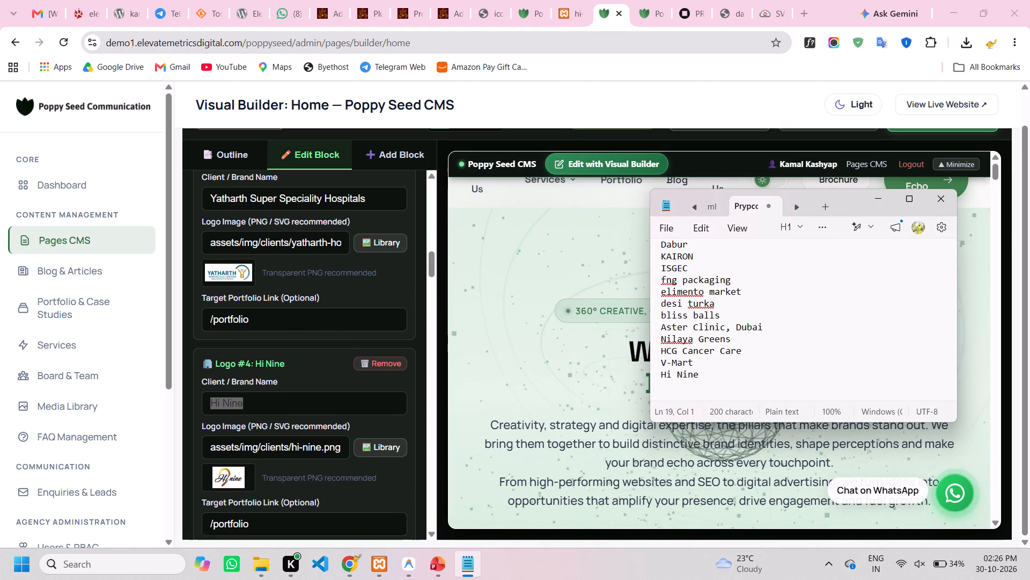
click(270, 200)
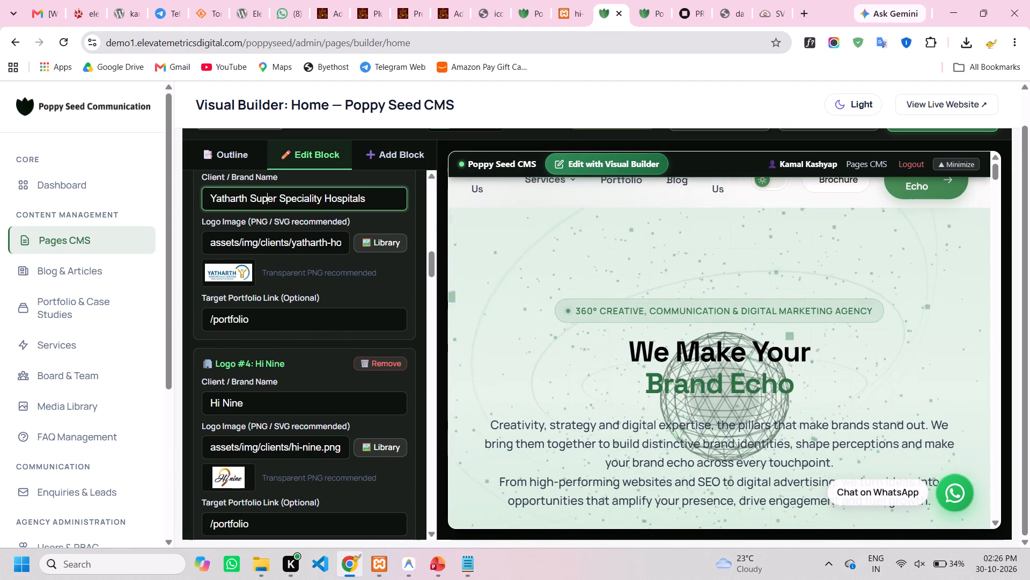
key(ctrl+a)
key(ctrl+c)
key(alt+Tab)
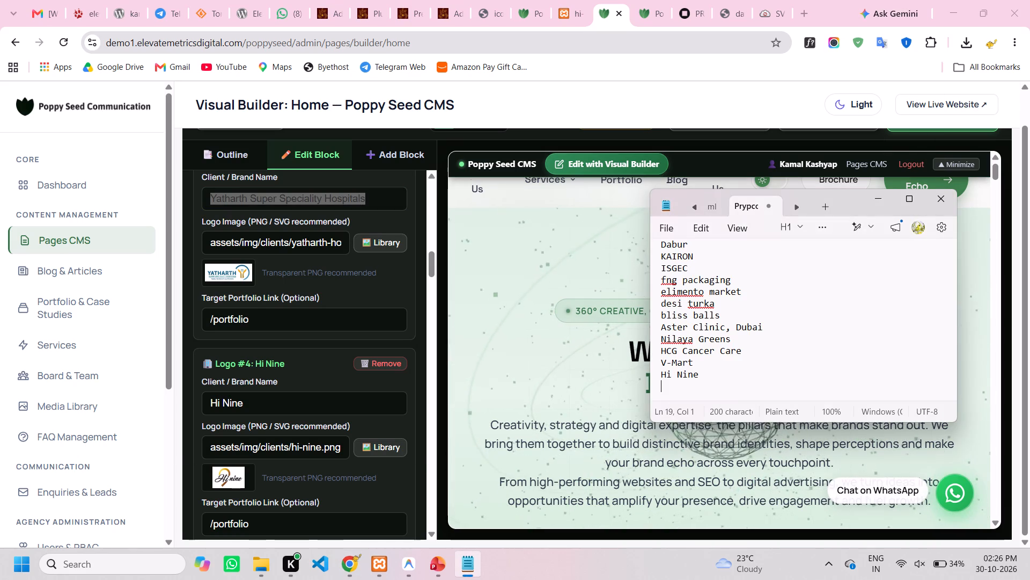
key(ctrl+v)
key(Return)
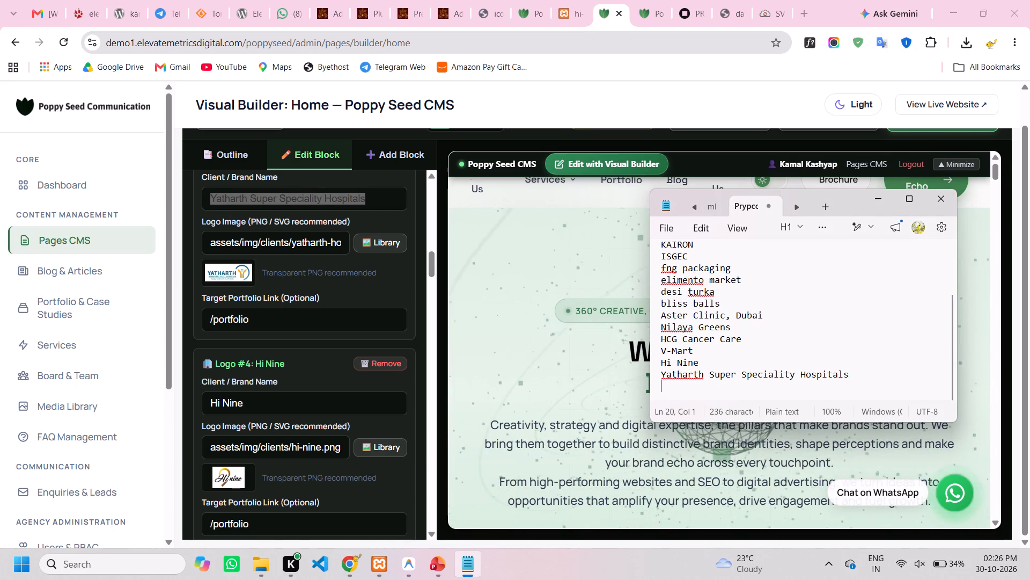
Copy the brand name Zesteva Mankind from Logo #2 into the Notepad list below Yatharth Super Speciality Hospitals.
scroll(270, 200, up, 4)
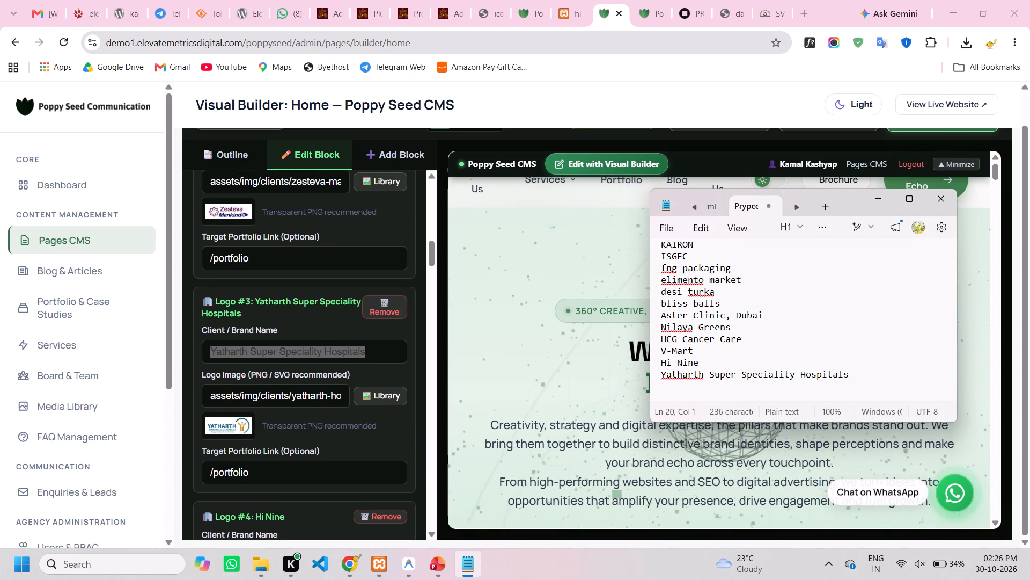
scroll(270, 200, up, 2)
click(270, 200)
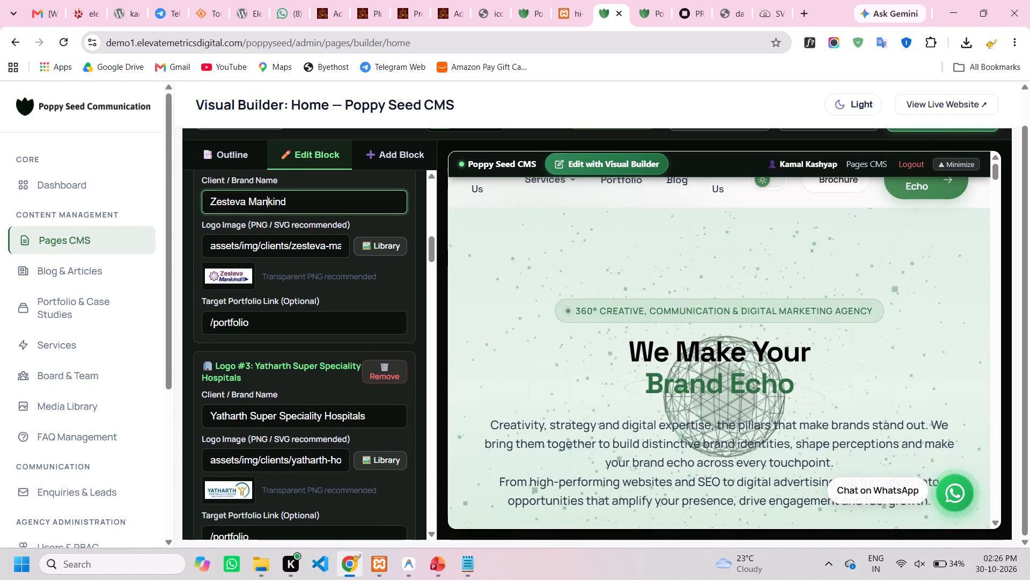
key(ctrl+a)
key(ctrl+c)
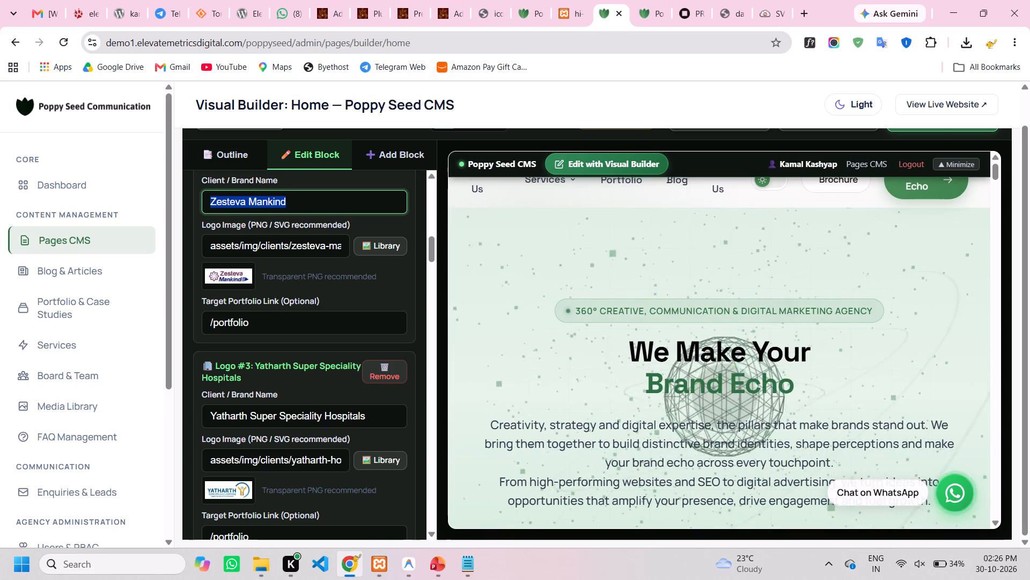
key(alt+Tab)
key(ctrl+v)
scroll(270, 200, up, 1)
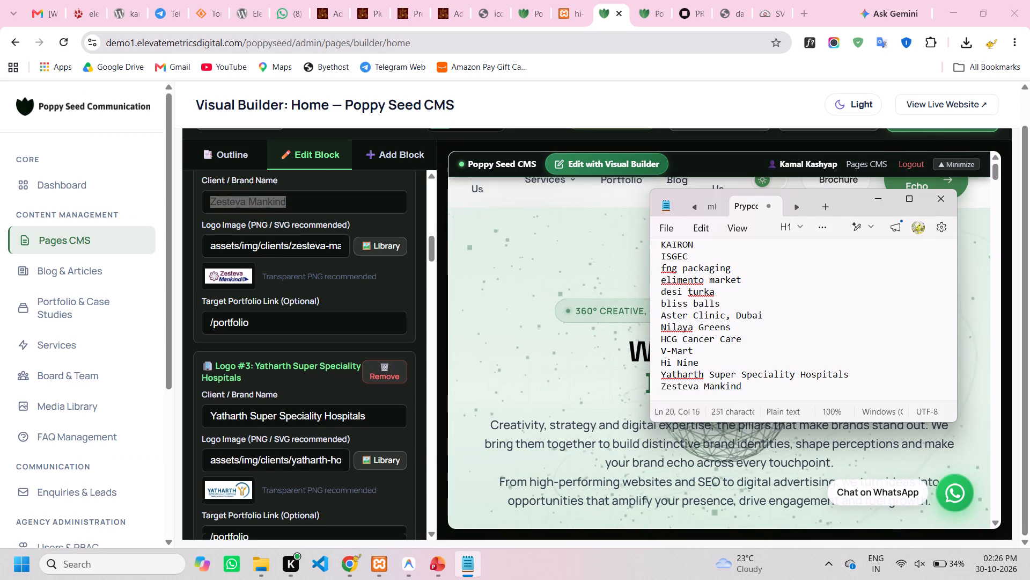
Copy the brand name Paras Buildtech from Logo #1 into the Notepad list on a new line below Zesteva Mankind.
scroll(270, 200, up, 4)
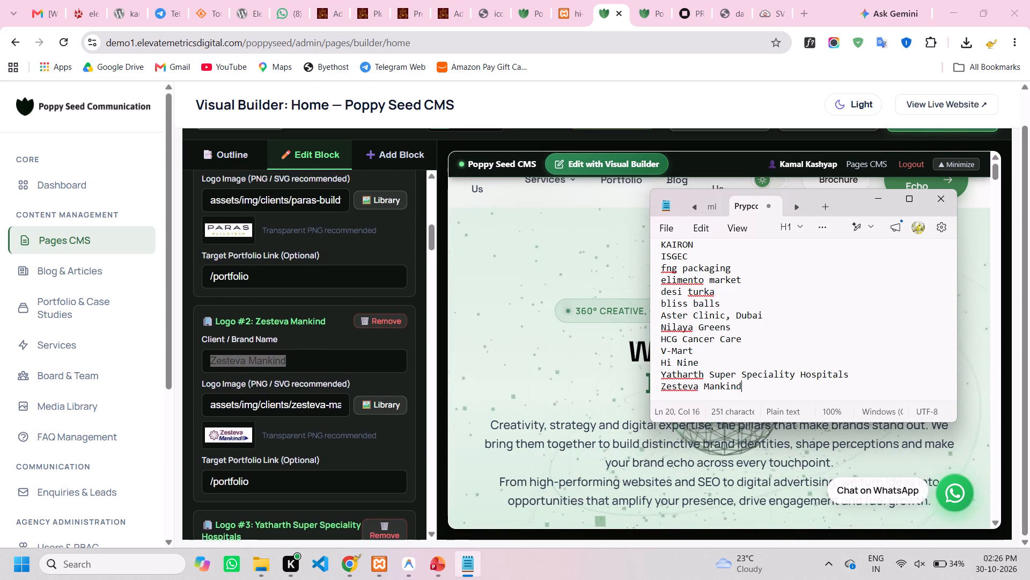
scroll(270, 200, up, 1)
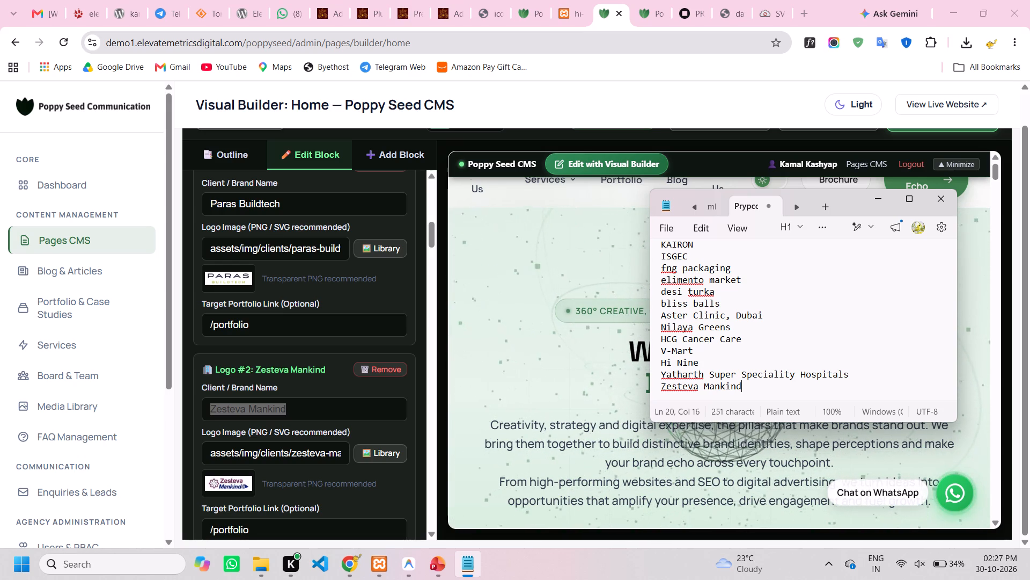
scroll(260, 204, up, 1)
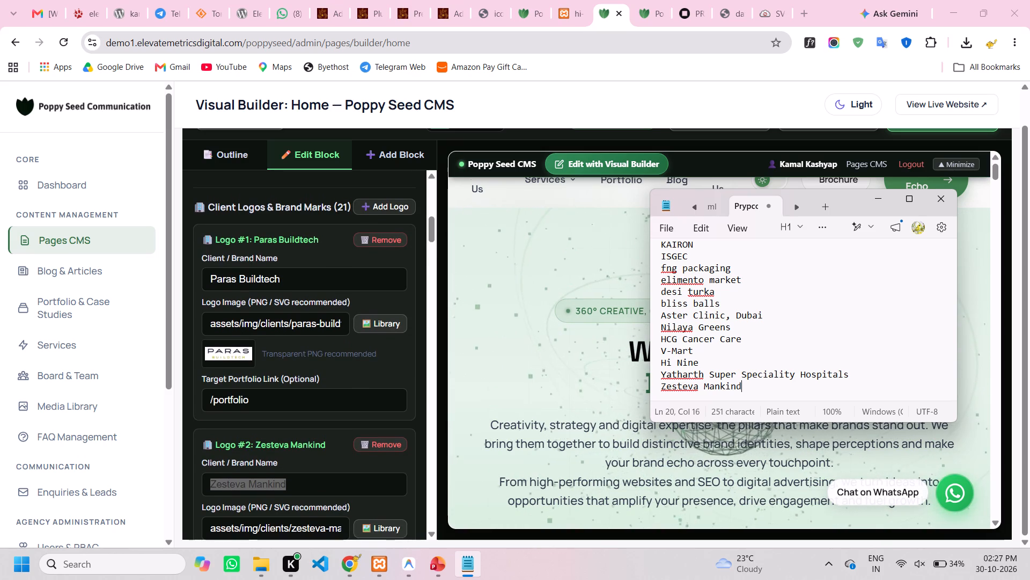
click(249, 279)
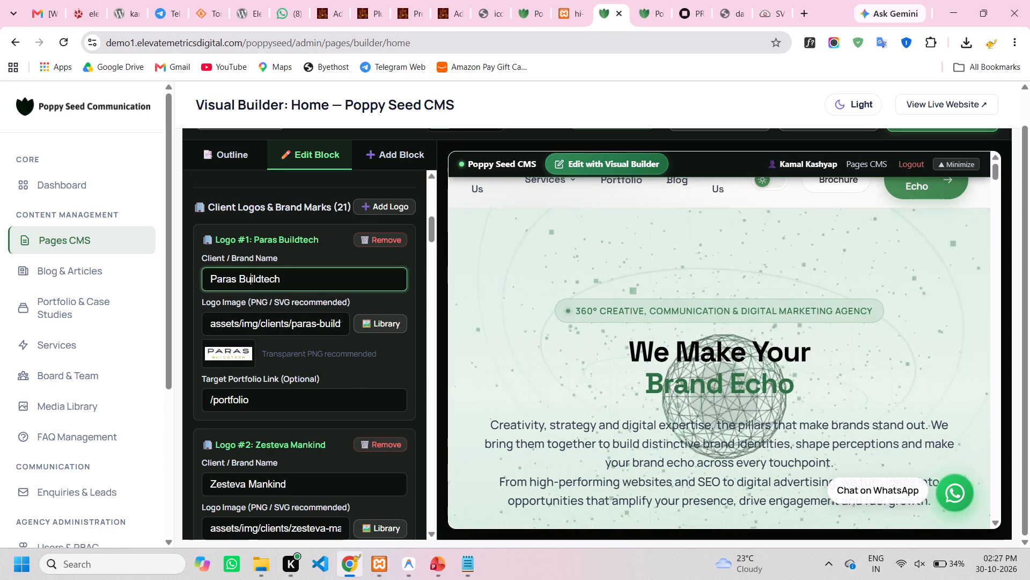
key(ctrl+a)
key(ctrl+c)
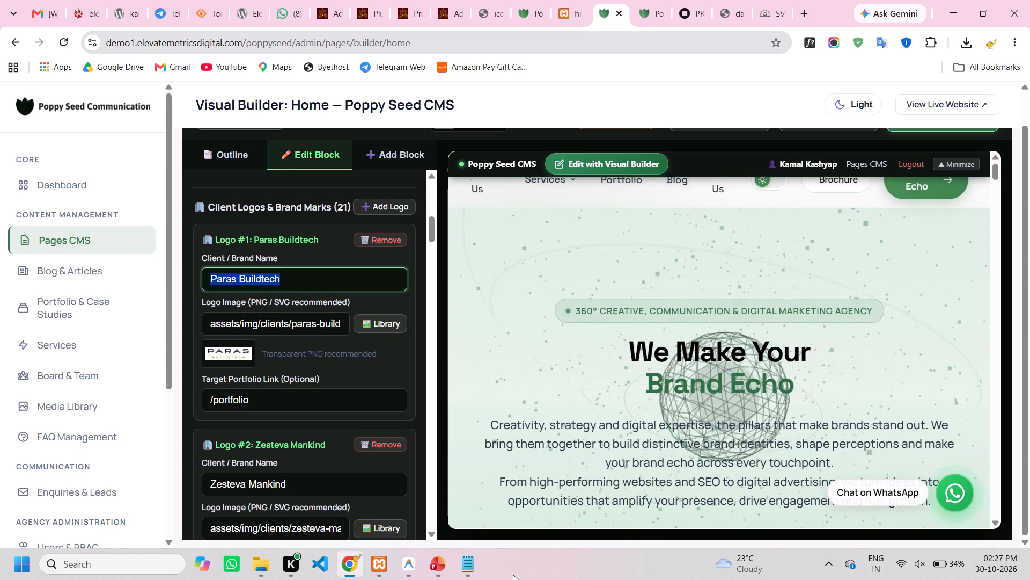
click(468, 560)
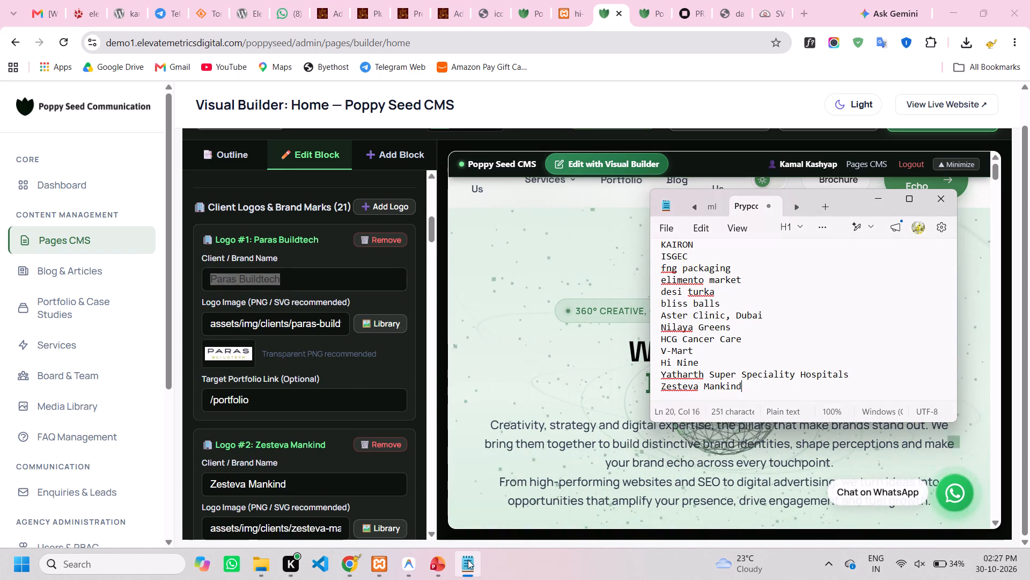
key(Return)
key(ctrl+v)
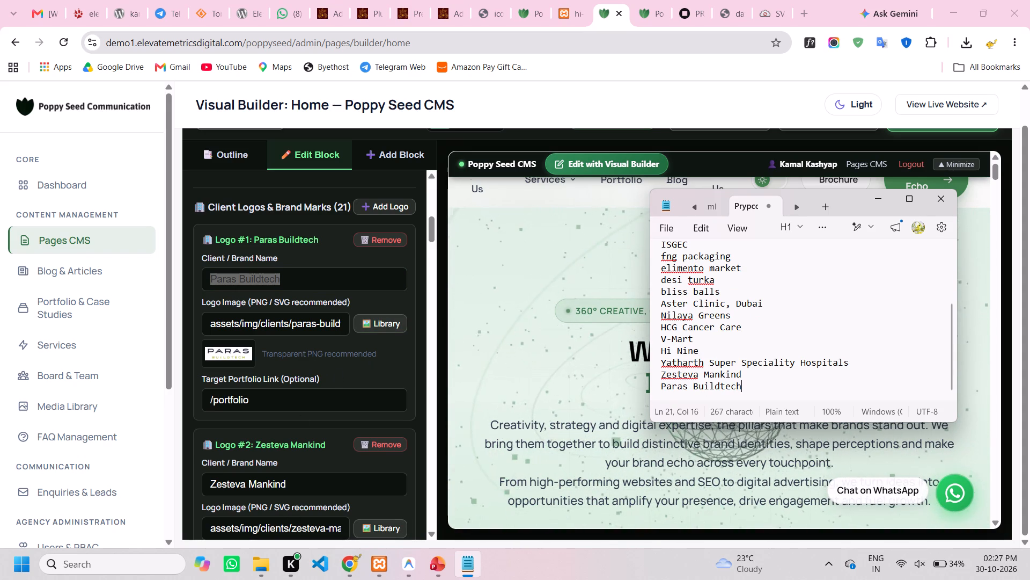
Look through the client logo entries from Logo #2 down to the last one, Logo #21.
scroll(299, 358, down, 6)
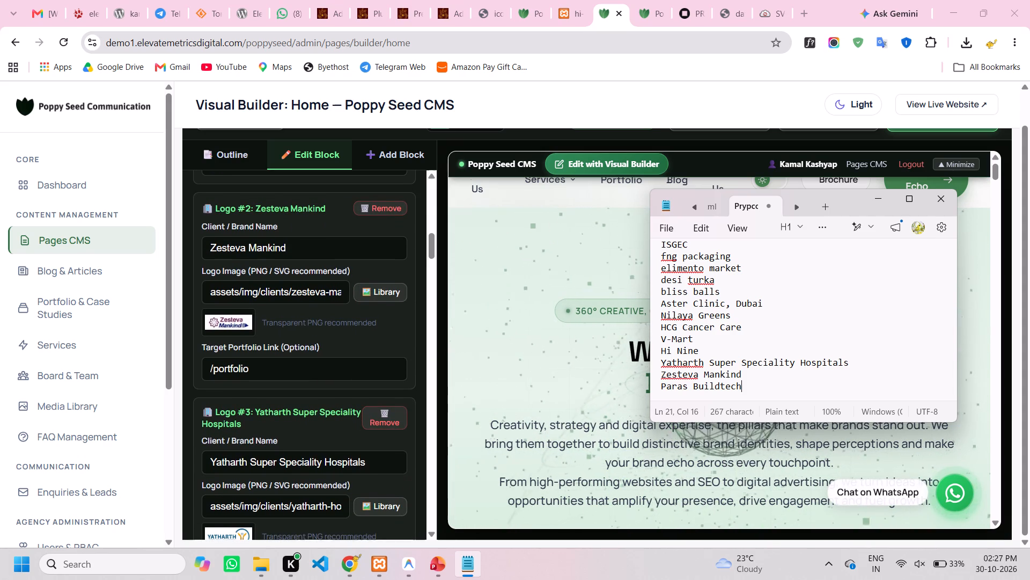
scroll(299, 358, down, 13)
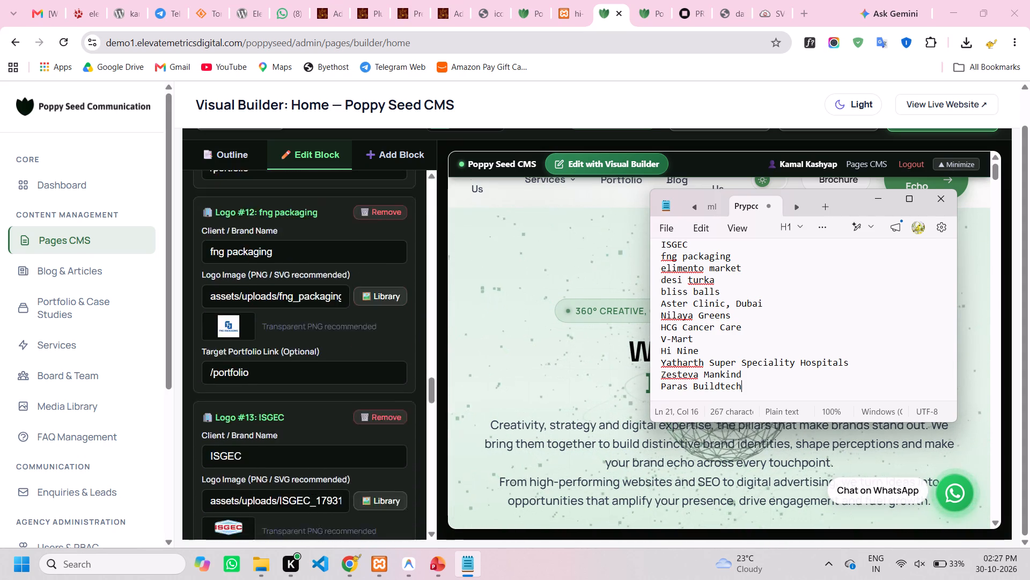
scroll(299, 358, down, 13)
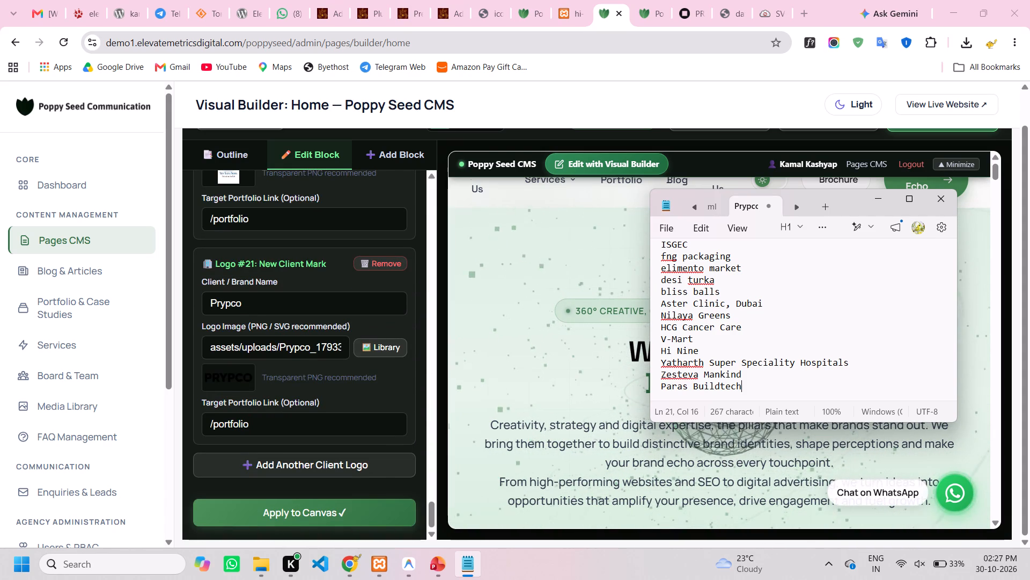
Copy the entire client brand list in Notepad, from Prypco through Paras Buildtech, and switch back to the Visual Builder in Chrome.
scroll(299, 358, up, 1)
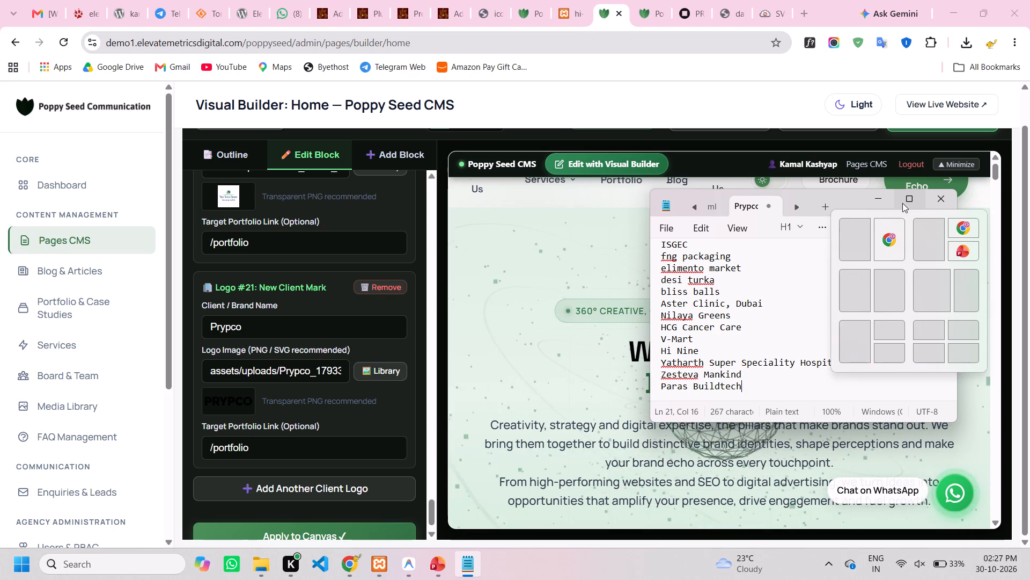
click(902, 203)
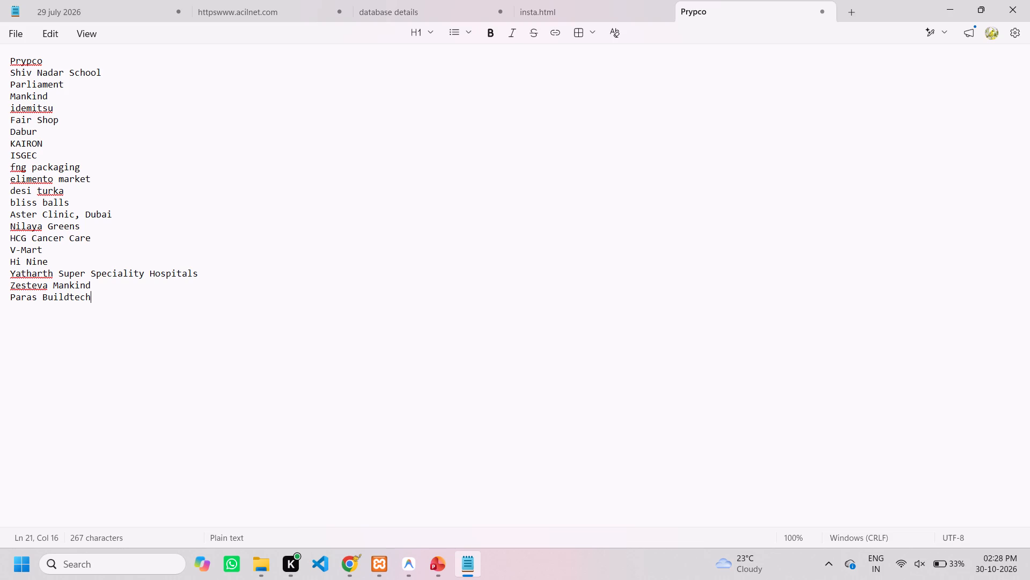
key(ctrl+a)
key(ctrl+c)
key(ctrl+c)
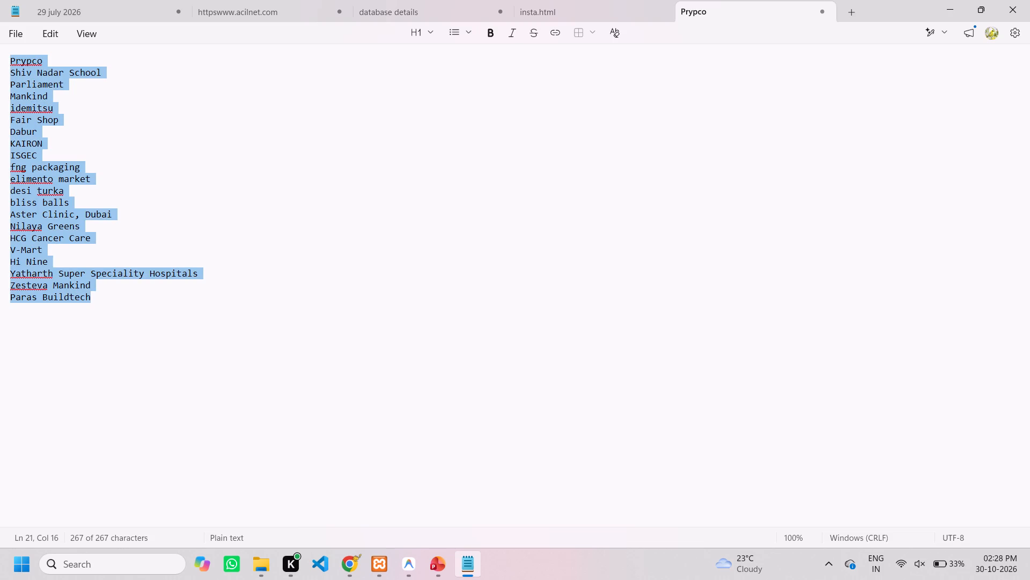
click(348, 565)
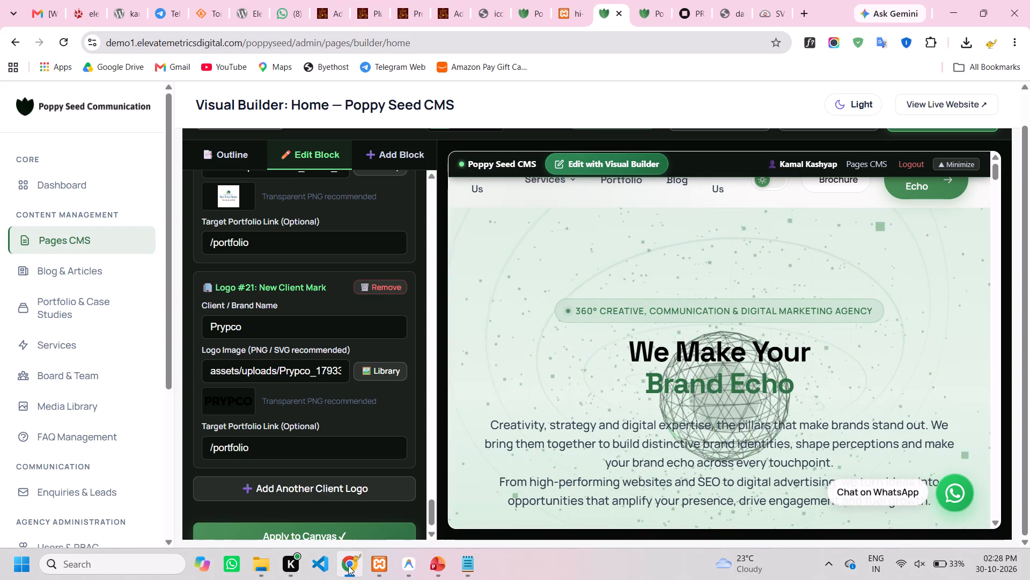